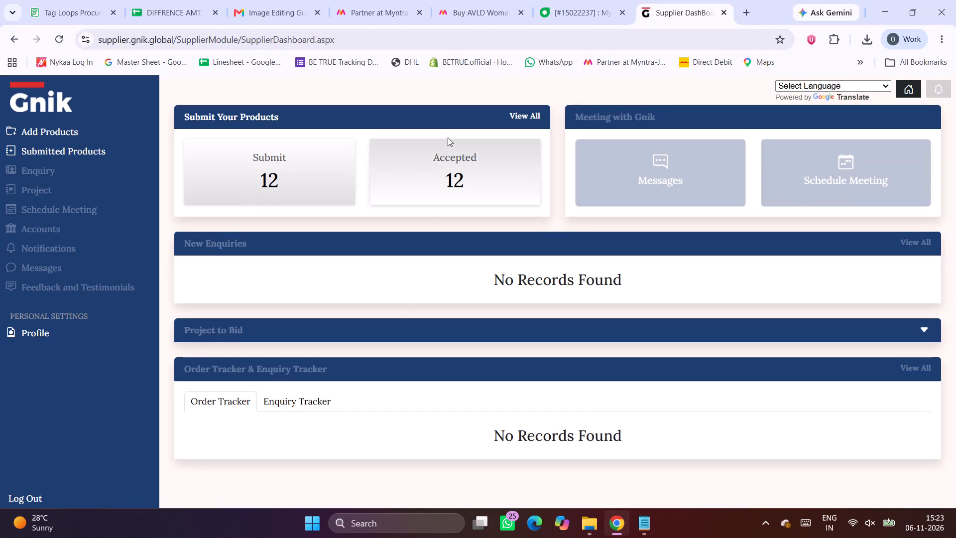
Review the submitted products by status: the shortlisted ones, the complete list and the not accepted ones.
{"action": "left_click", "coordinate": [443, 163]}
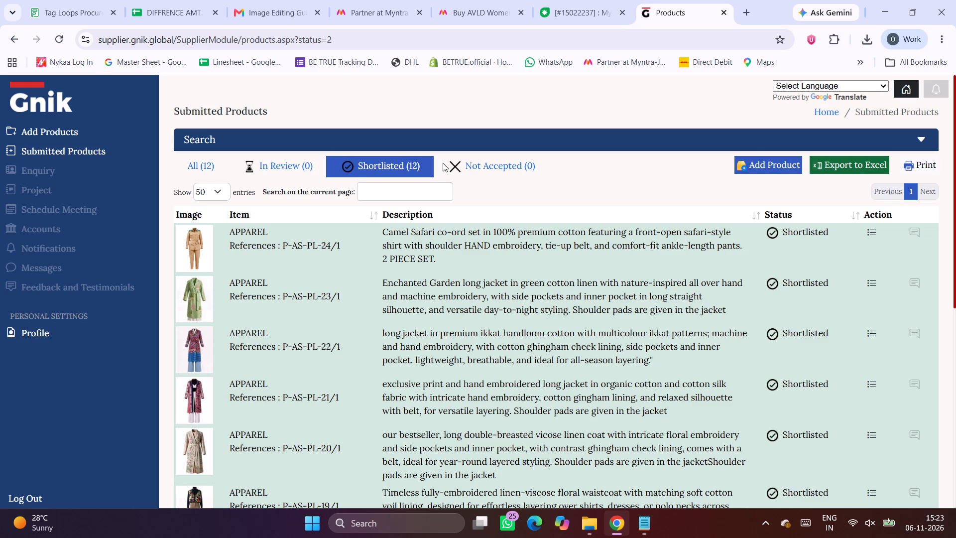
{"action": "scroll", "coordinate": [893, 329], "scroll_direction": "down", "scroll_amount": 8}
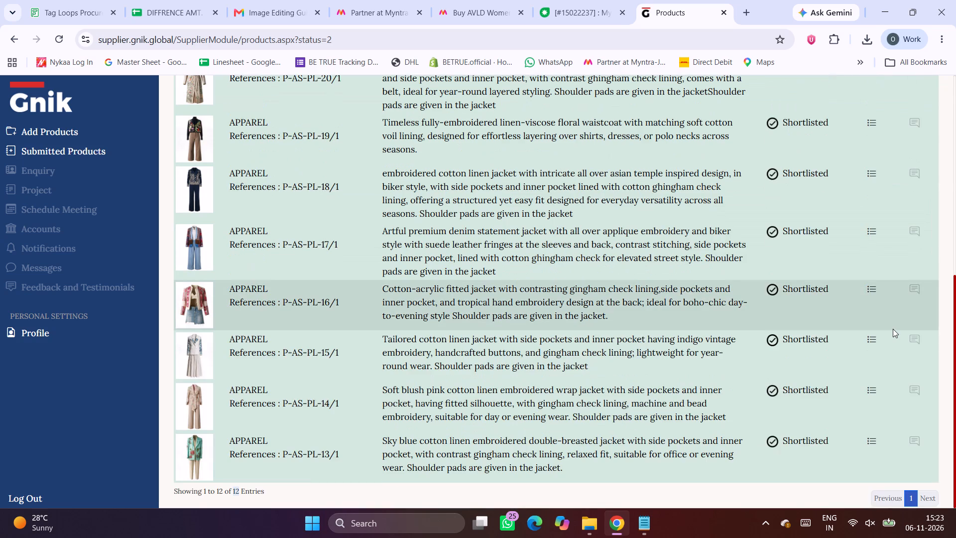
{"action": "scroll", "coordinate": [893, 329], "scroll_direction": "up", "scroll_amount": 6}
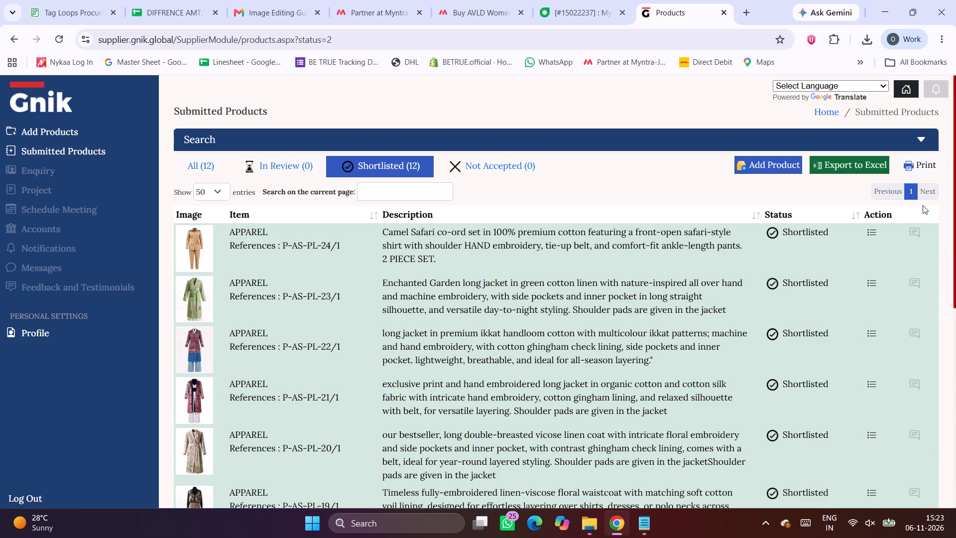
{"action": "left_click", "coordinate": [199, 169]}
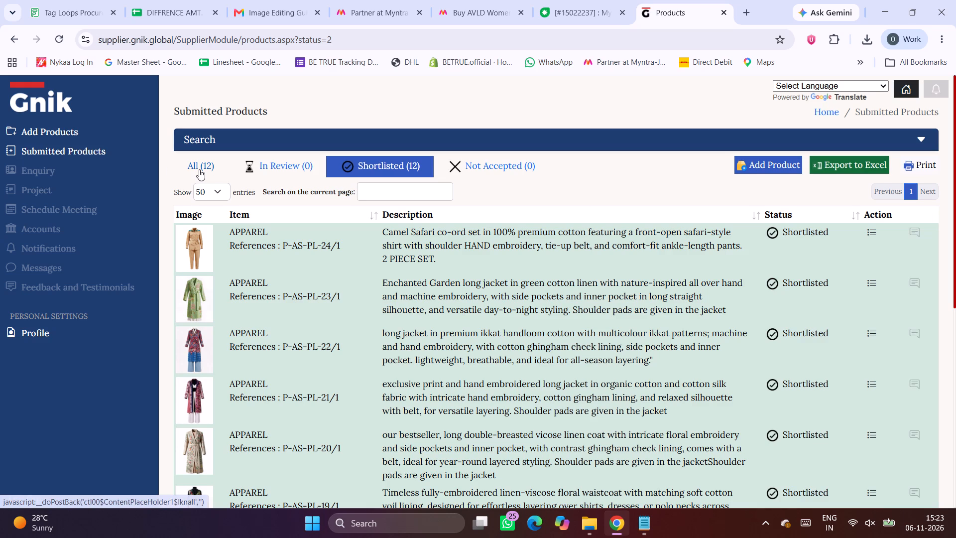
{"action": "left_click_drag", "start_coordinate": [199, 169], "coordinate": [198, 164]}
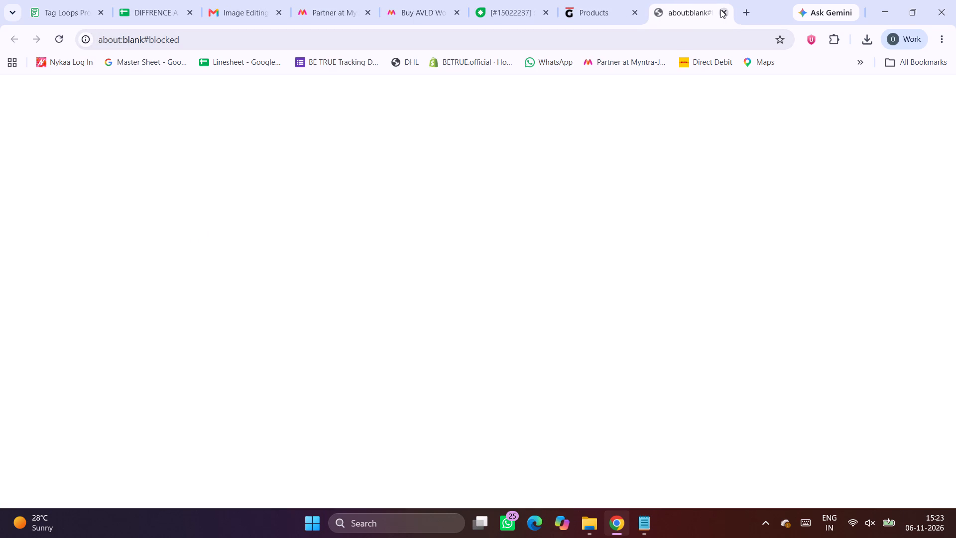
{"action": "left_click", "coordinate": [720, 9]}
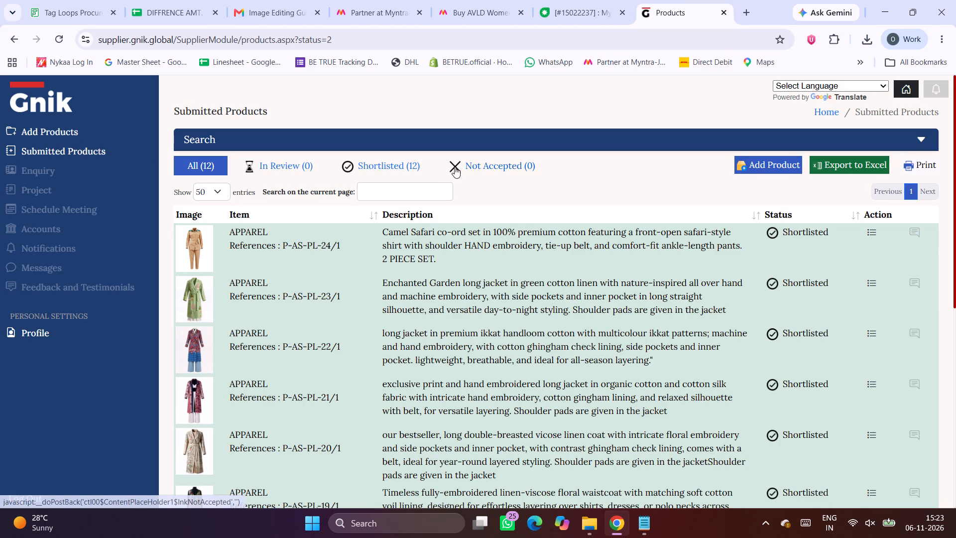
{"action": "left_click", "coordinate": [40, 149]}
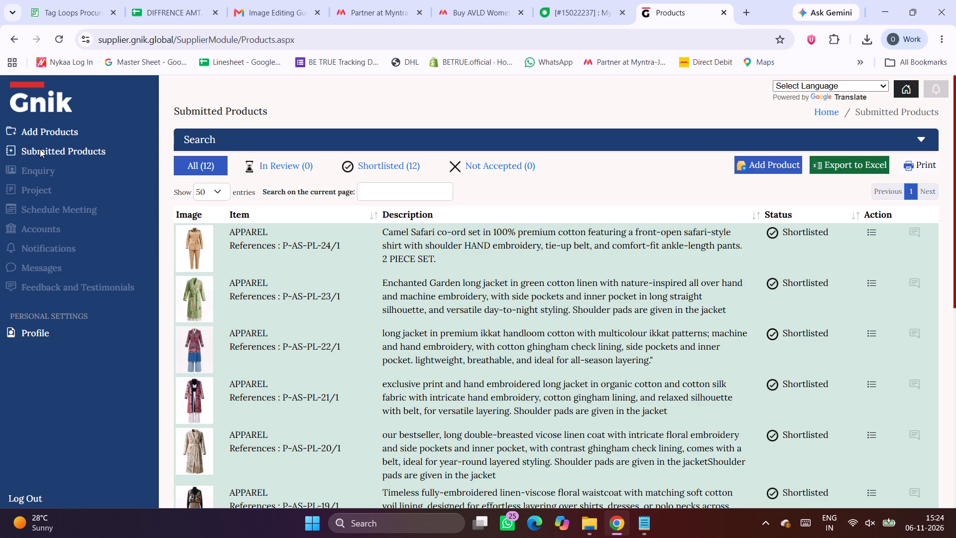
{"action": "left_click", "coordinate": [483, 161]}
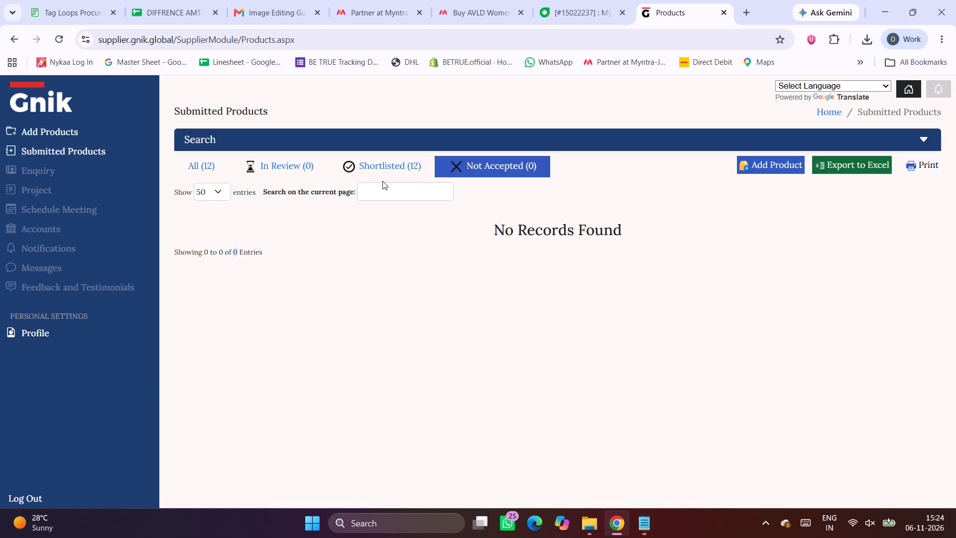
{"action": "left_click", "coordinate": [197, 164]}
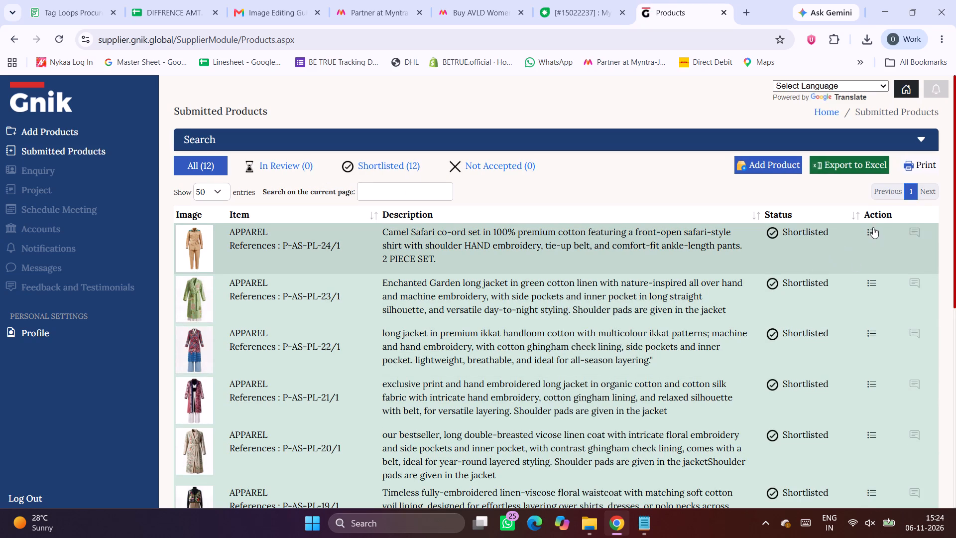
View the full product details of P-AS-PL-24/1 and return to the submitted products list.
{"action": "left_click", "coordinate": [873, 227]}
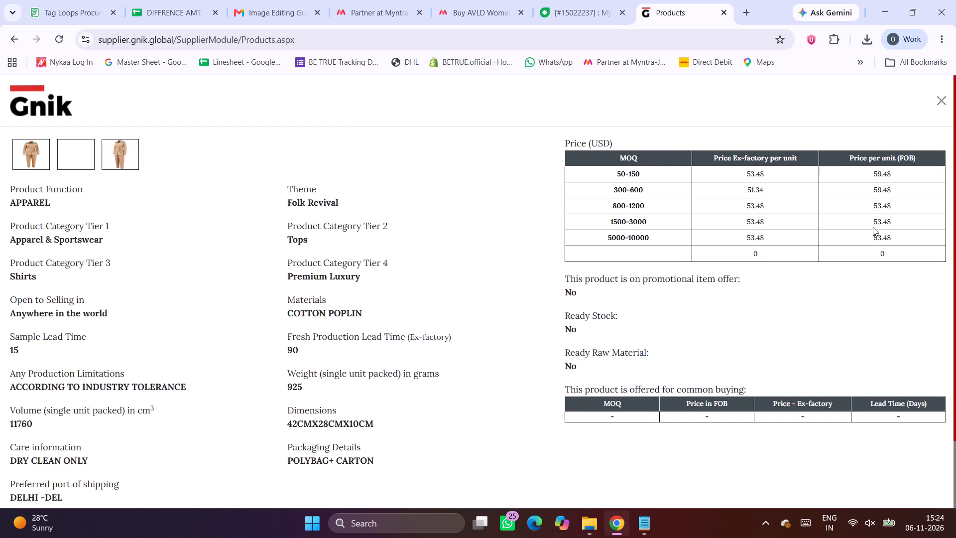
{"action": "left_click", "coordinate": [944, 98]}
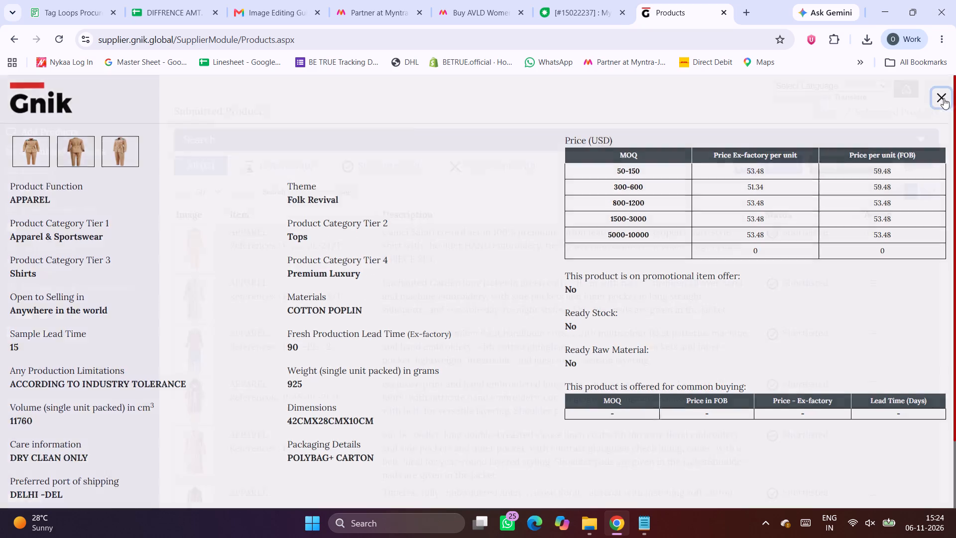
{"action": "scroll", "coordinate": [893, 262], "scroll_direction": "left", "scroll_amount": 1}
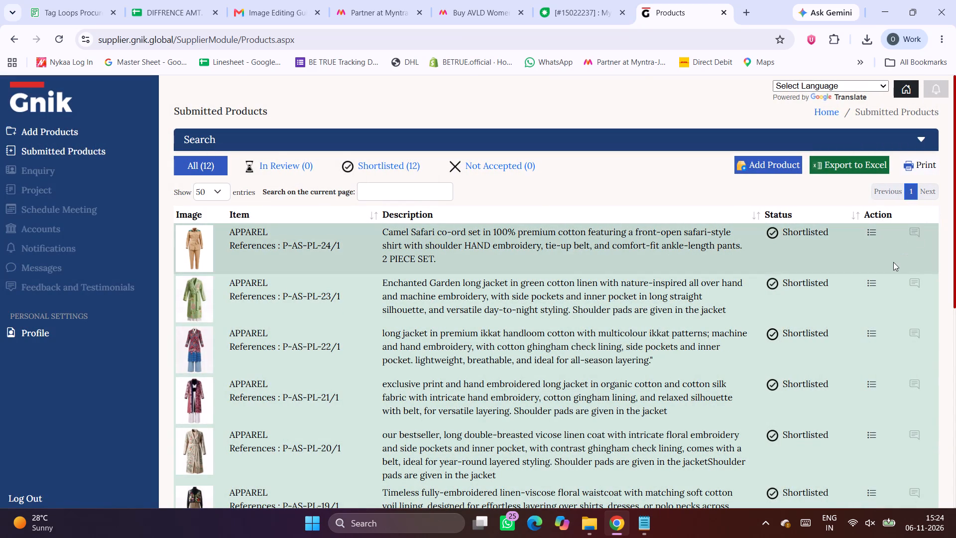
{"action": "scroll", "coordinate": [893, 262], "scroll_direction": "left", "scroll_amount": 1}
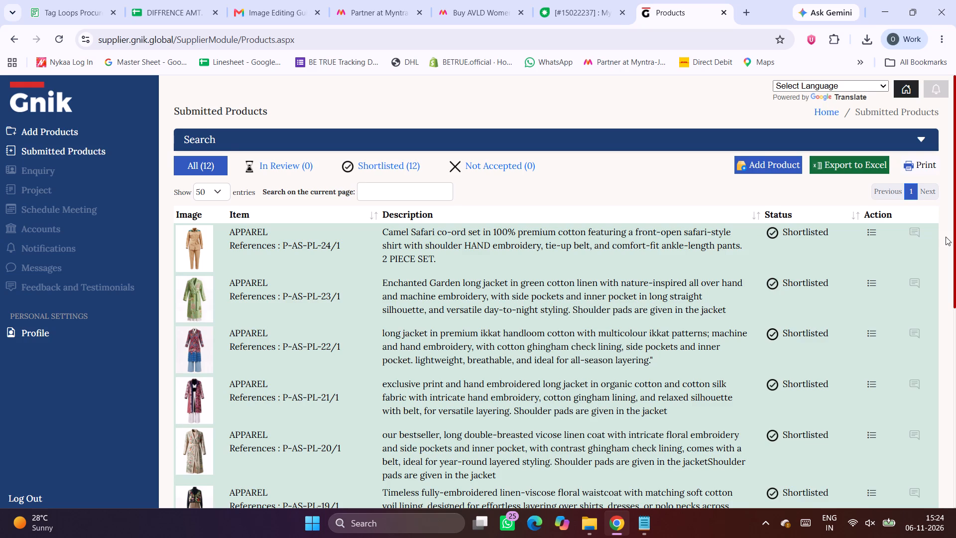
Reload the submitted products page, agreeing to the form resubmission, to refresh the product statuses at a smaller page zoom.
{"action": "key", "text": "ctrl+minus"}
{"action": "key", "text": "ctrl+minus"}
{"action": "key", "text": "ctrl+minus"}
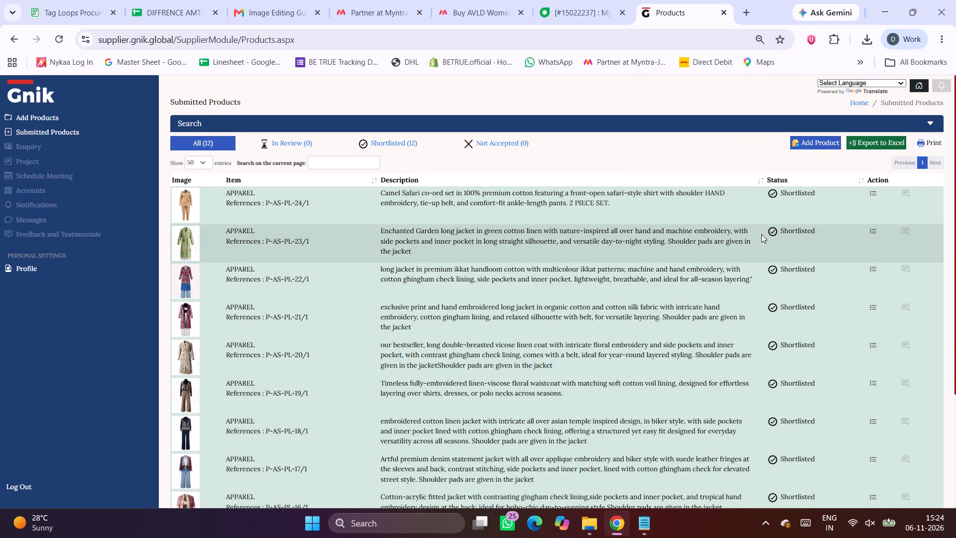
{"action": "left_click", "coordinate": [930, 200]}
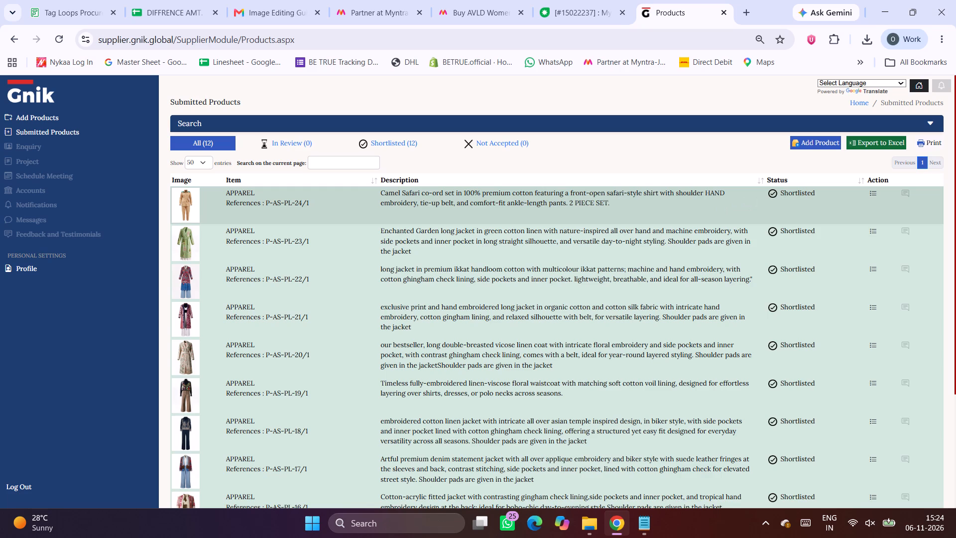
{"action": "left_click", "coordinate": [786, 193]}
{"action": "key", "text": "ctrl+r"}
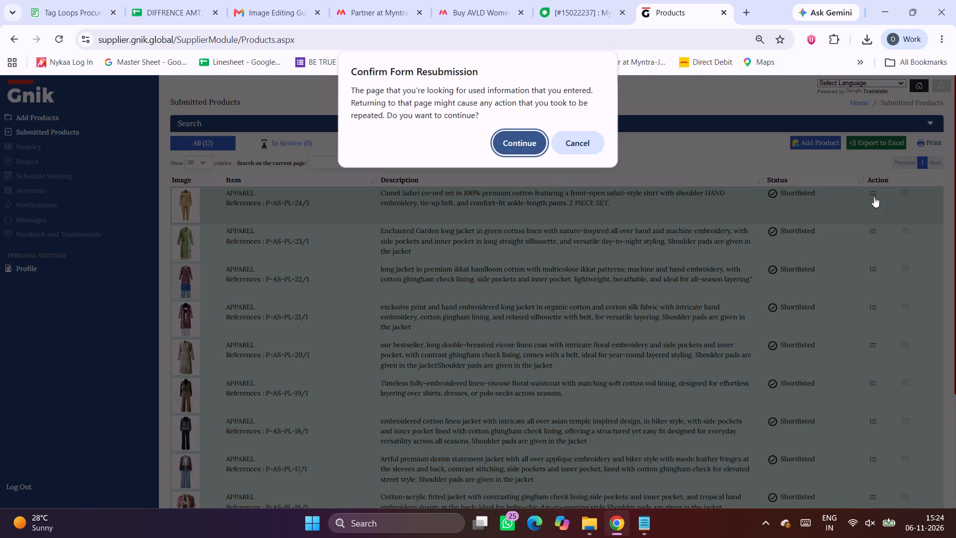
{"action": "left_click", "coordinate": [536, 150]}
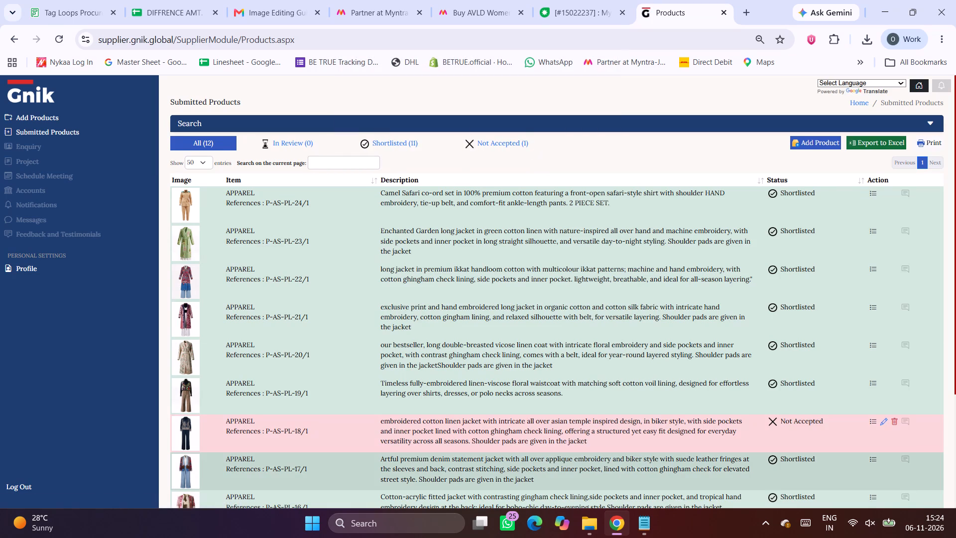
Examine the edit form of the not accepted product P-AS-PL-18/1 without changing it, and return to the submitted products list.
{"action": "scroll", "coordinate": [869, 329], "scroll_direction": "down", "scroll_amount": 2}
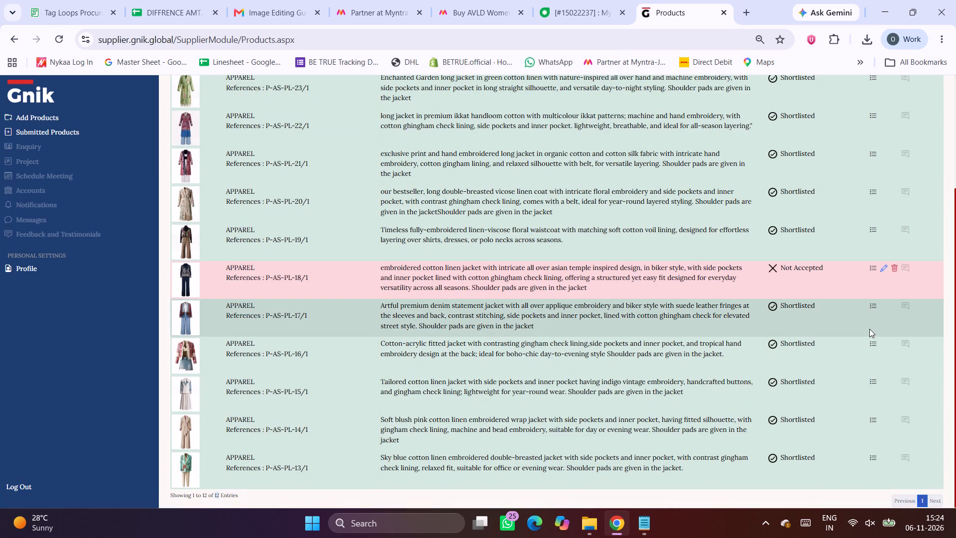
{"action": "left_click", "coordinate": [885, 267]}
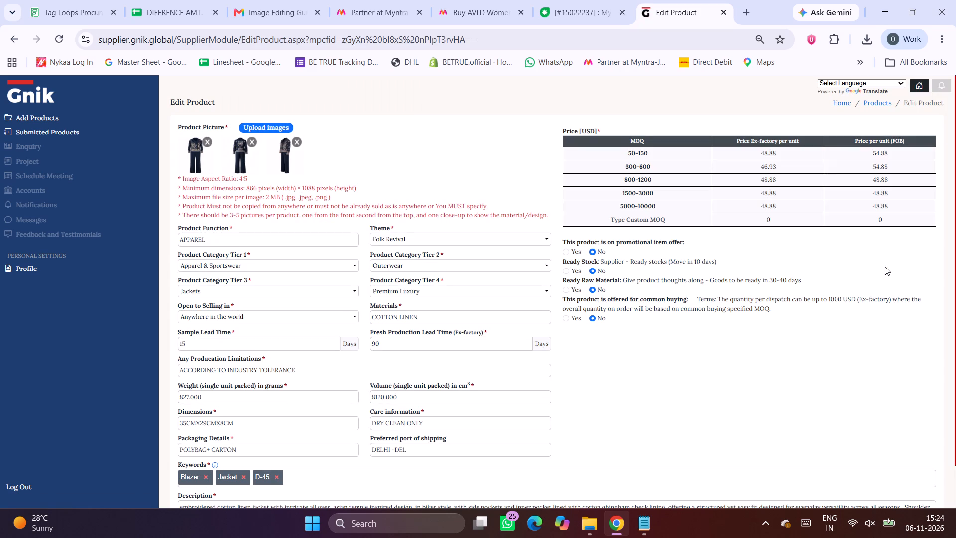
{"action": "left_click", "coordinate": [17, 38]}
{"action": "double_click", "coordinate": [75, 131]}
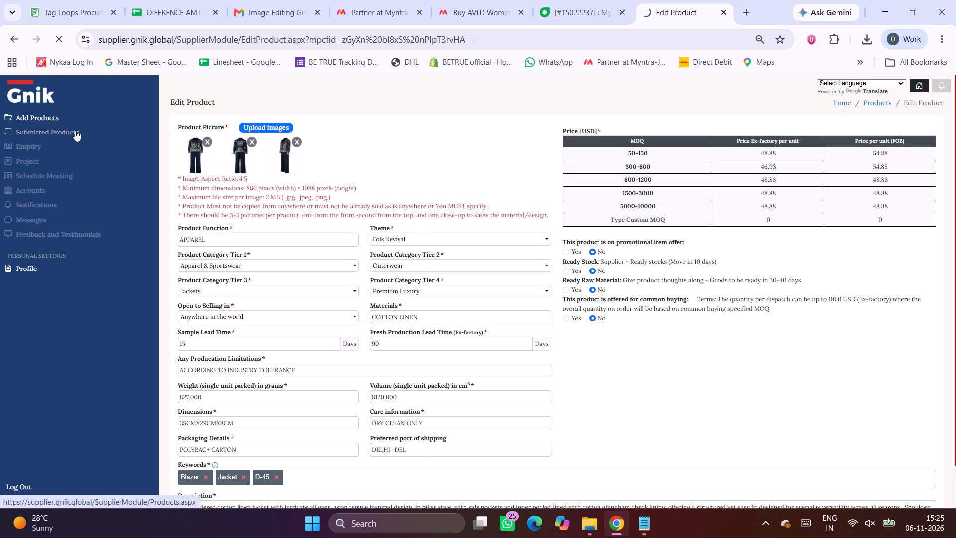
{"action": "scroll", "coordinate": [805, 425], "scroll_direction": "down", "scroll_amount": 7}
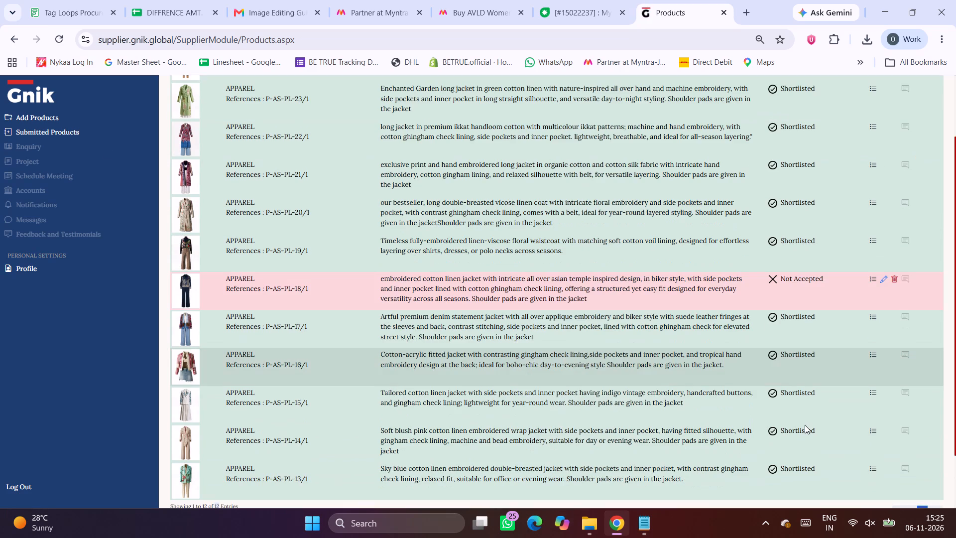
{"action": "scroll", "coordinate": [805, 425], "scroll_direction": "up", "scroll_amount": 9}
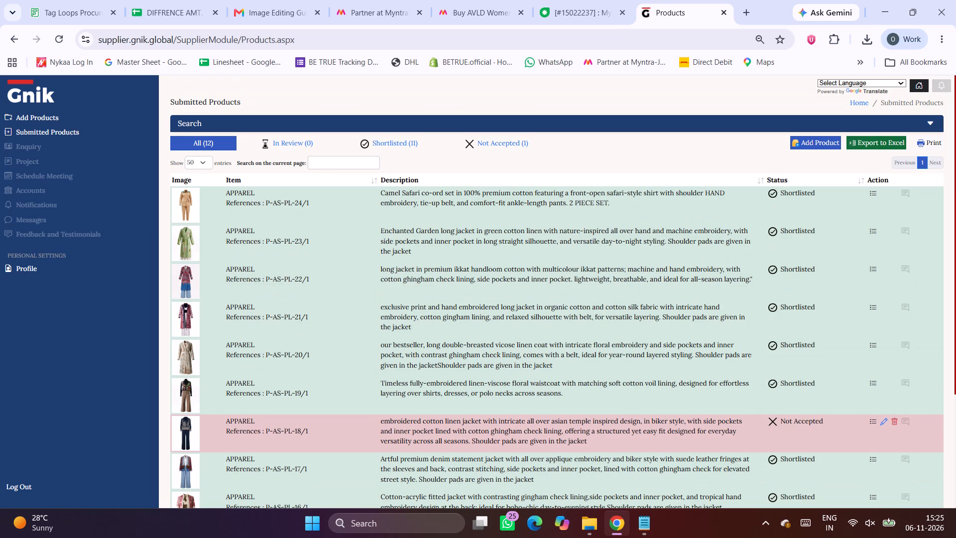
{"action": "left_click", "coordinate": [886, 419]}
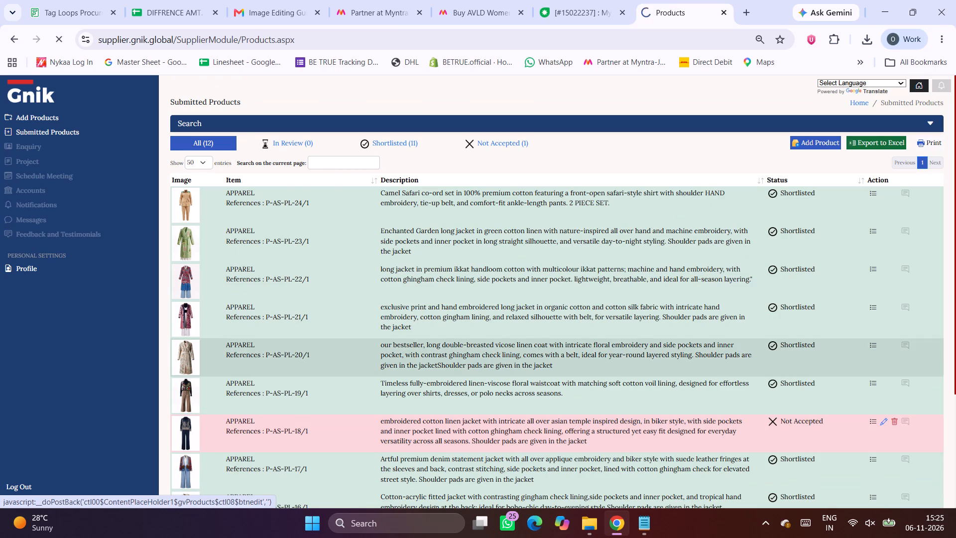
{"action": "scroll", "coordinate": [695, 346], "scroll_direction": "down", "scroll_amount": 9}
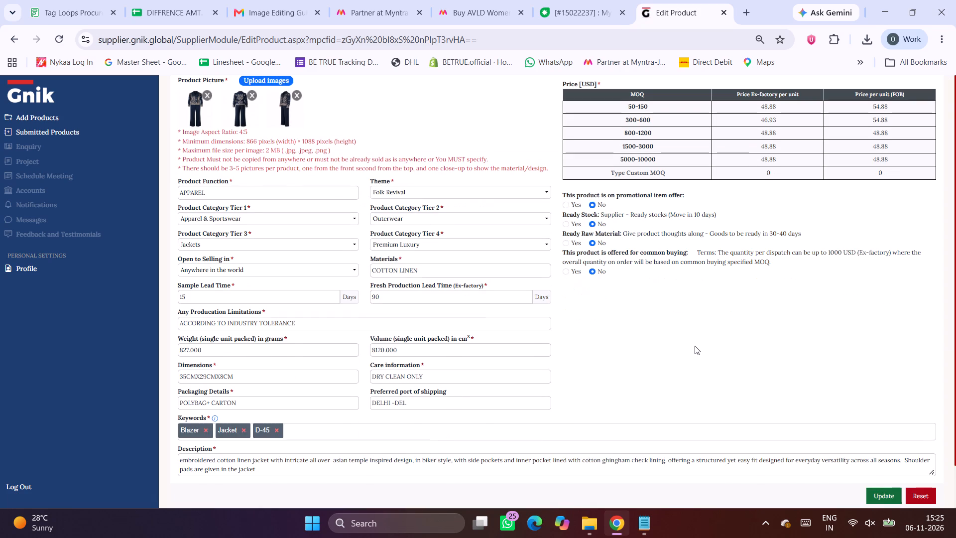
{"action": "scroll", "coordinate": [695, 346], "scroll_direction": "up", "scroll_amount": 8}
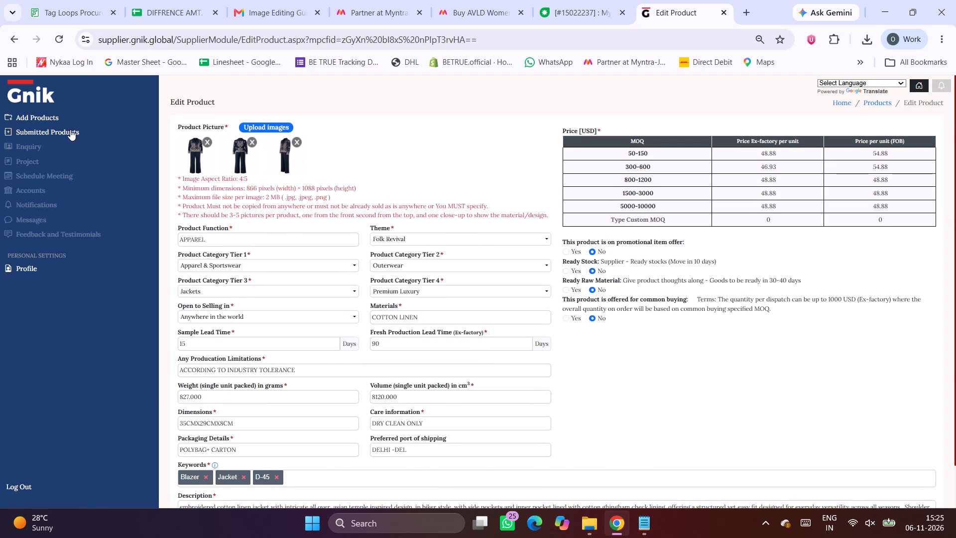
{"action": "double_click", "coordinate": [58, 135]}
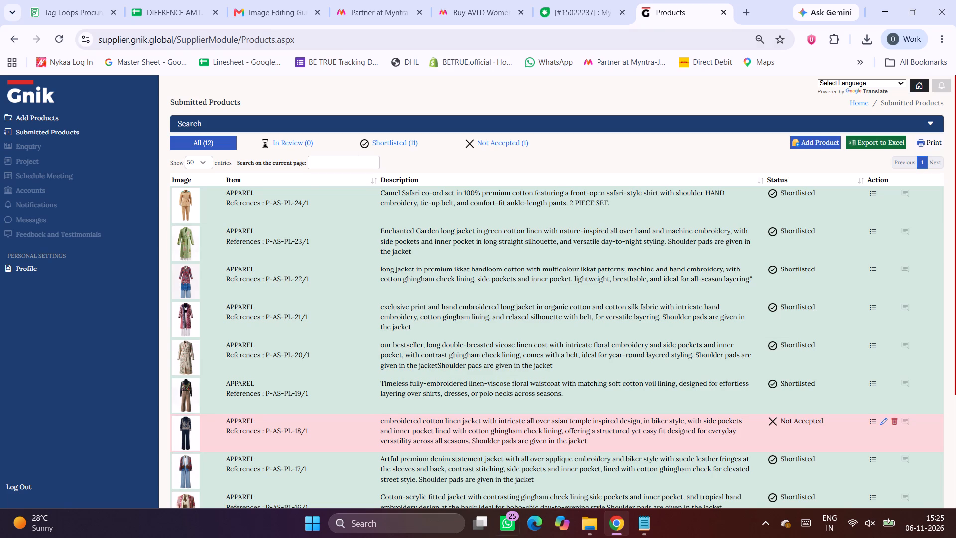
Switch to the File Explorer window showing the "Fivo Outputs _ AVLD _ G-NIK Ghost Mannequin" folder.
{"action": "left_click", "coordinate": [583, 526]}
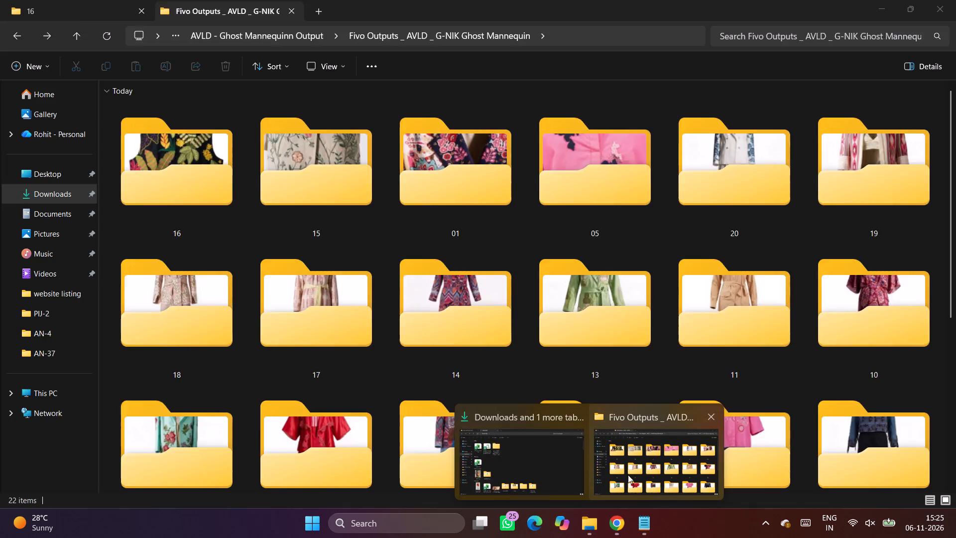
{"action": "left_click", "coordinate": [623, 470]}
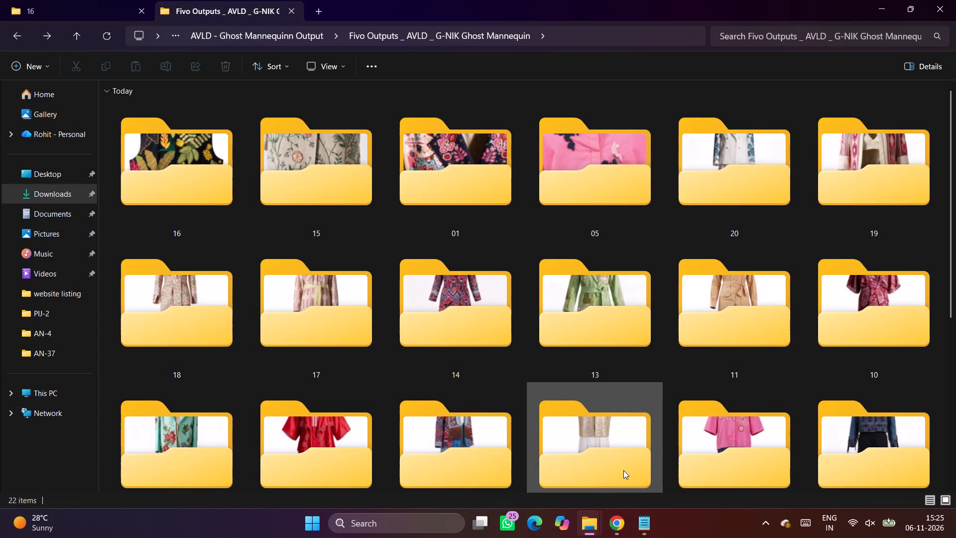
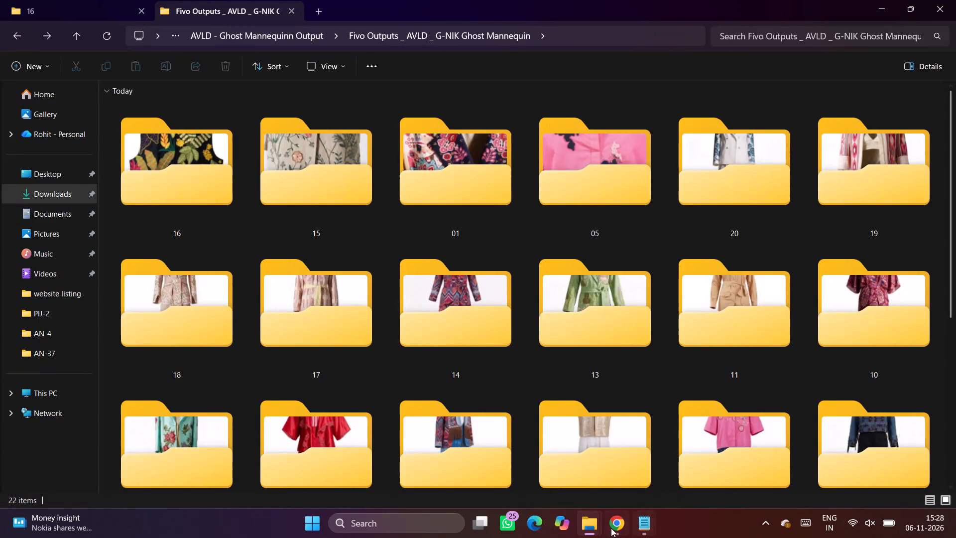
Switch to Chrome, reload the Gnik submitted products page and review the product statuses down to the last entry.
{"action": "left_click", "coordinate": [606, 530]}
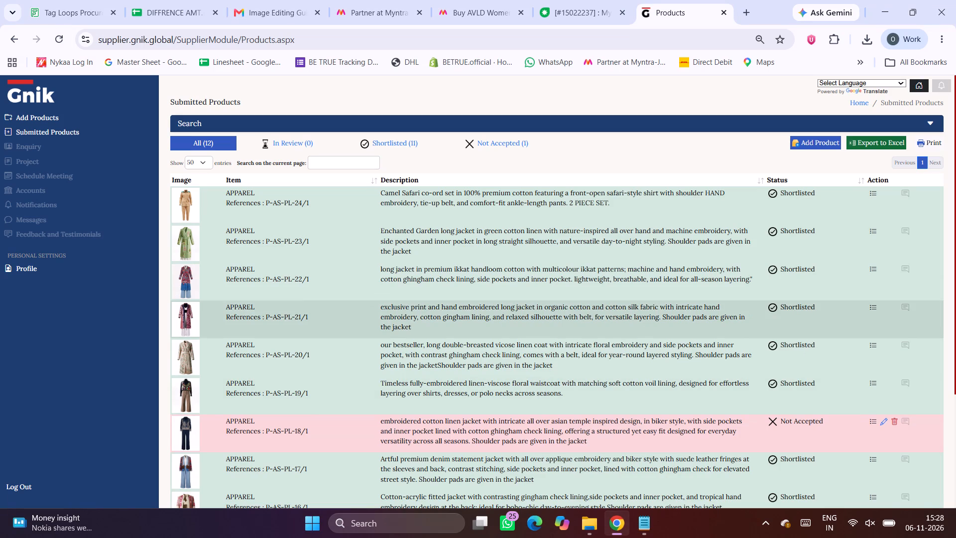
{"action": "key", "text": "ctrl+r"}
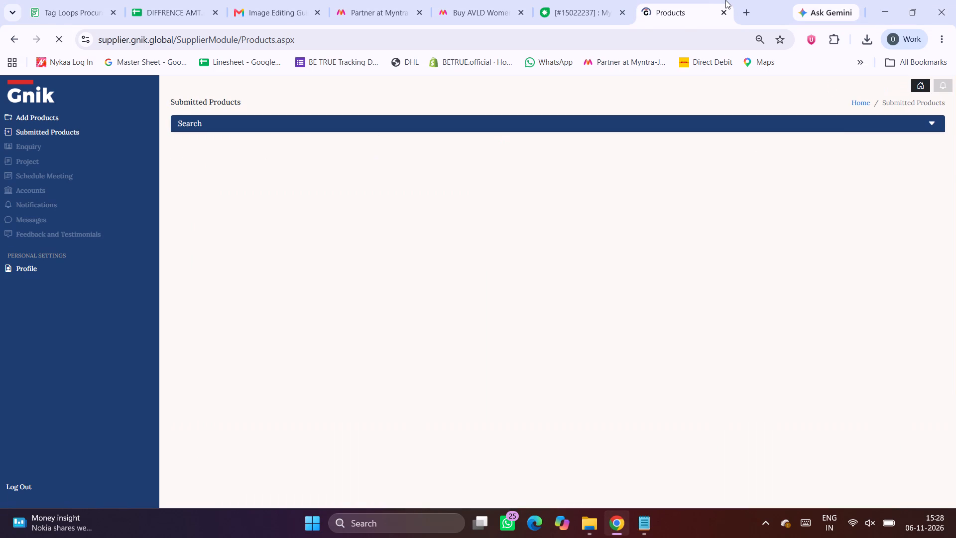
{"action": "scroll", "coordinate": [760, 375], "scroll_direction": "down", "scroll_amount": 4}
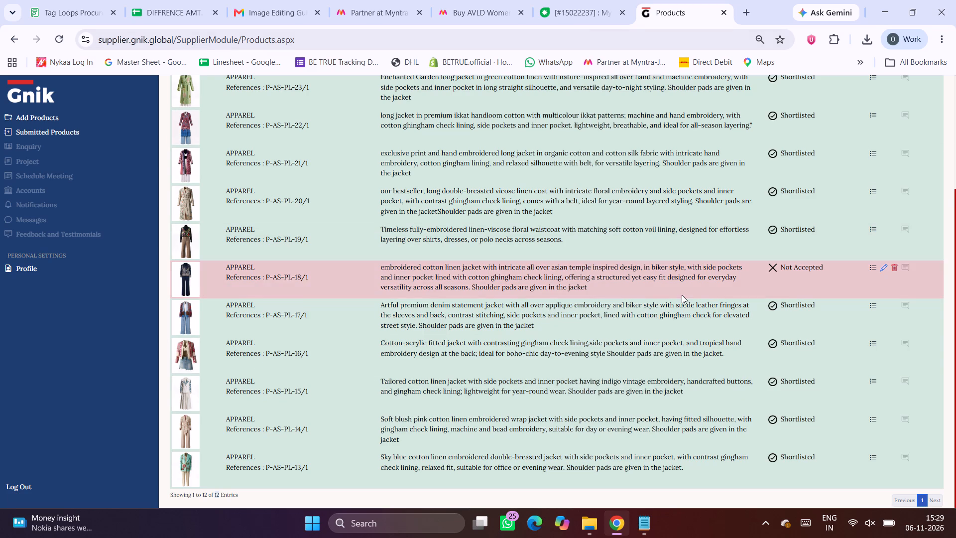
Show the hidden system tray icons.
{"action": "left_click", "coordinate": [760, 524]}
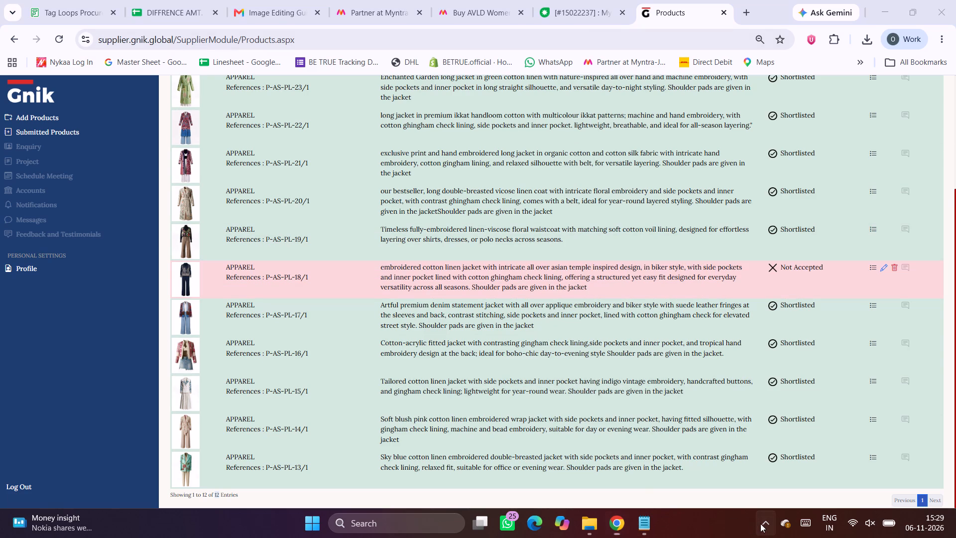
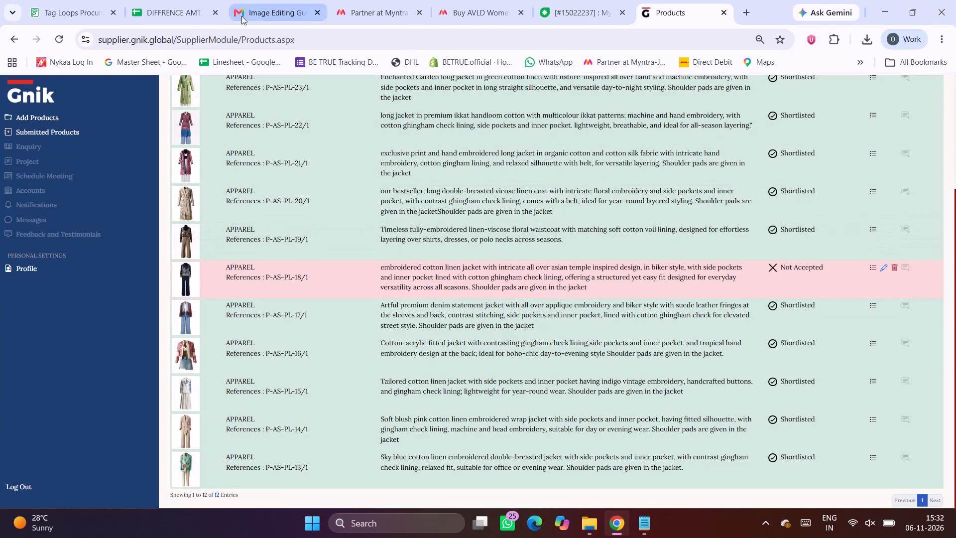
Reload the Submitted Products page and review the product list from its first entry, P-AS-PL-24/1.
{"action": "left_click", "coordinate": [56, 35]}
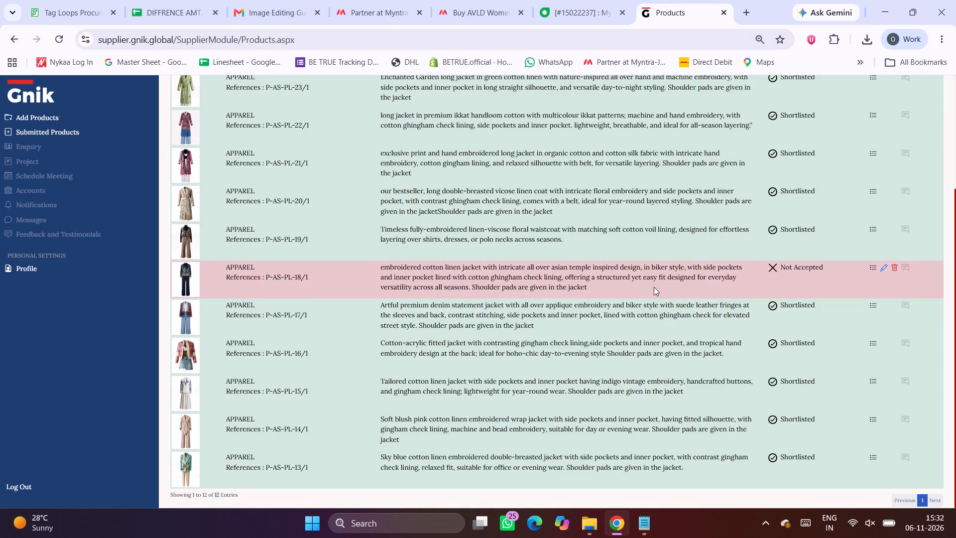
{"action": "scroll", "coordinate": [604, 254], "scroll_direction": "up", "scroll_amount": 6}
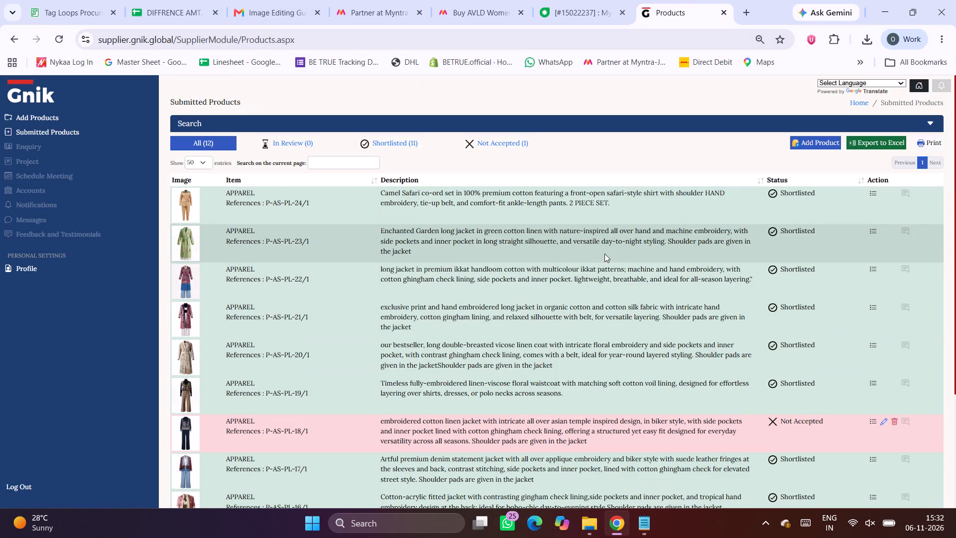
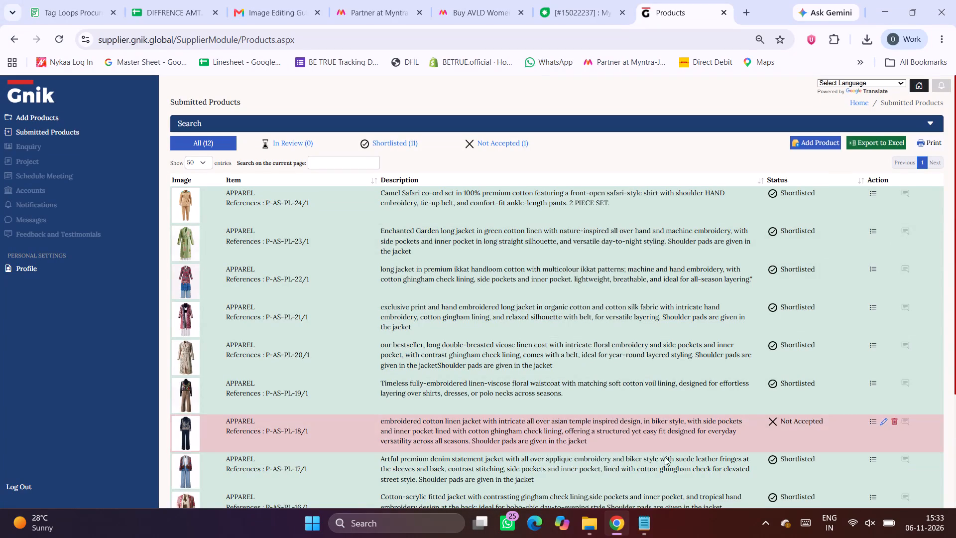
Switch to File Explorer's Fivo Outputs _ AVLD _ G-NIK Ghost Mannequin folder and examine the garment images in subfolders 16, 15 and 01.
{"action": "left_click", "coordinate": [589, 525]}
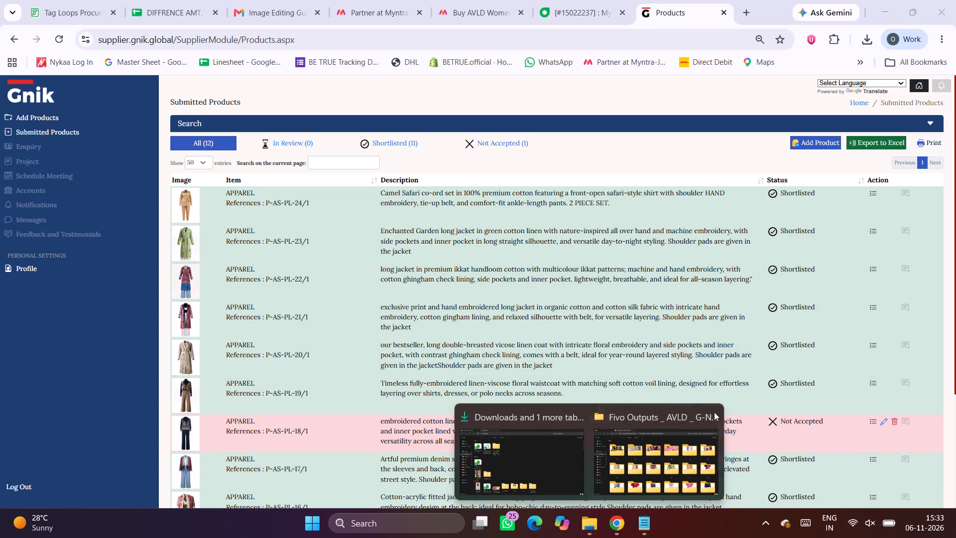
{"action": "left_click", "coordinate": [695, 465]}
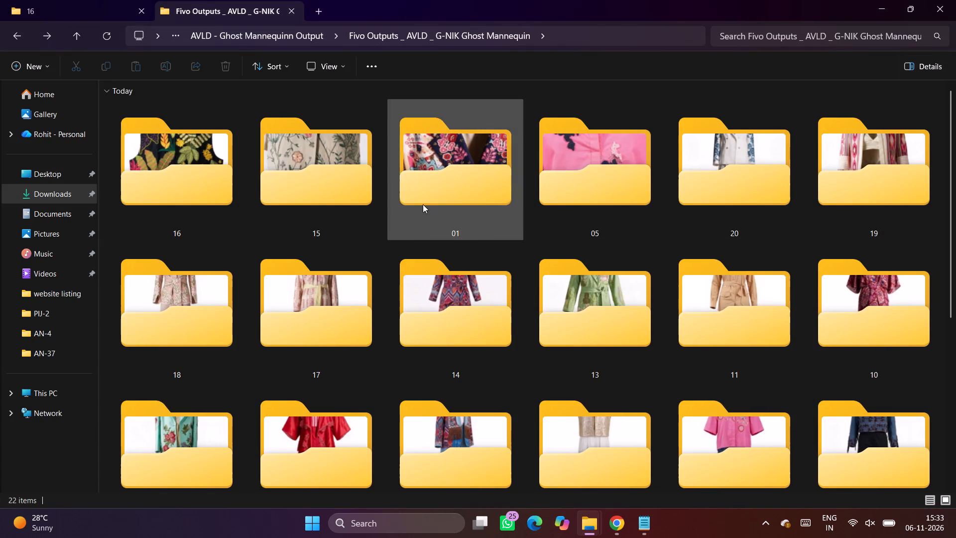
{"action": "left_click", "coordinate": [168, 152]}
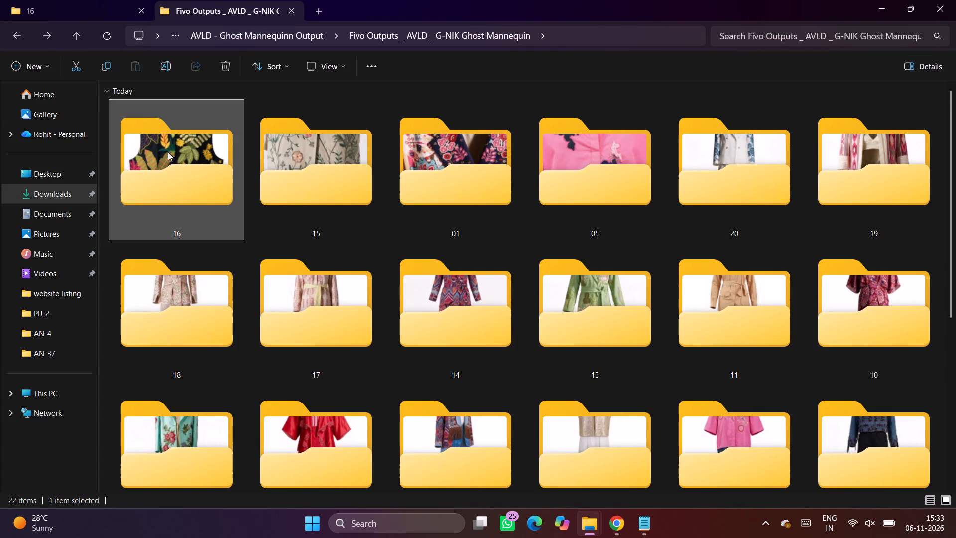
{"action": "left_click", "coordinate": [168, 152]}
{"action": "double_click", "coordinate": [168, 152]}
{"action": "left_click", "coordinate": [168, 152]}
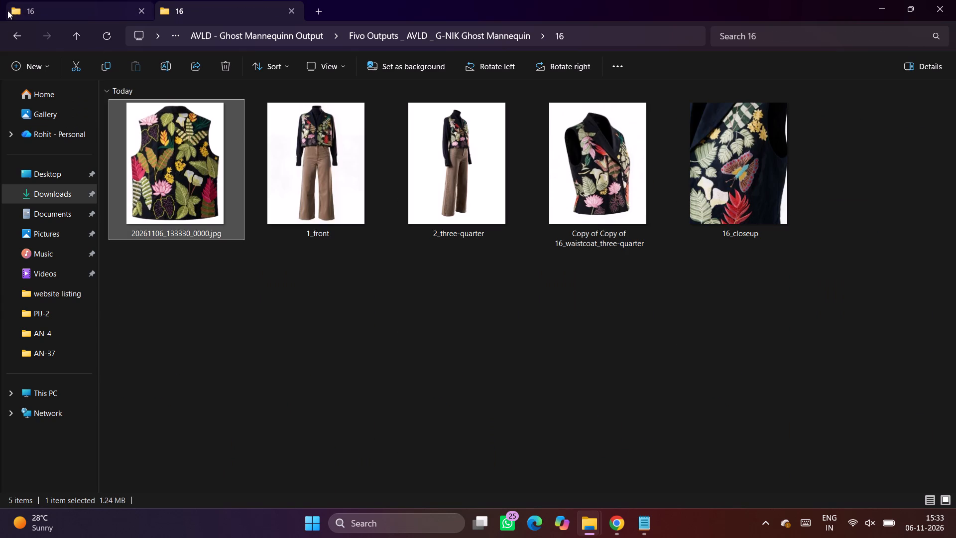
{"action": "left_click", "coordinate": [16, 33]}
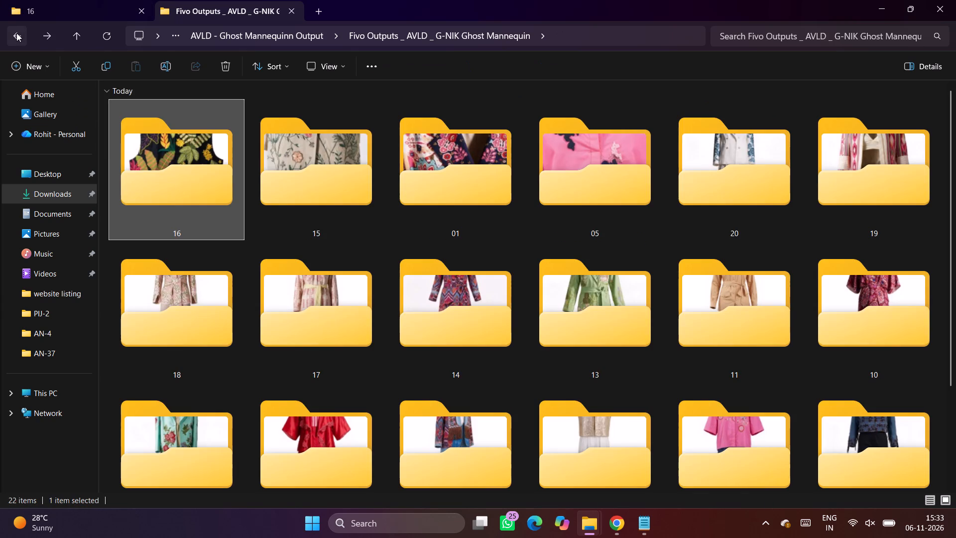
{"action": "left_click", "coordinate": [324, 155]}
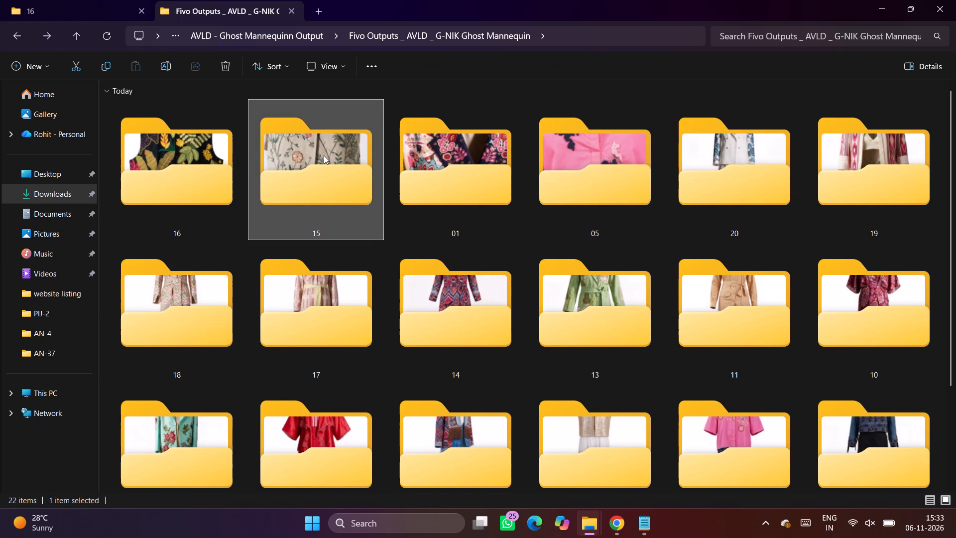
{"action": "double_click", "coordinate": [324, 155]}
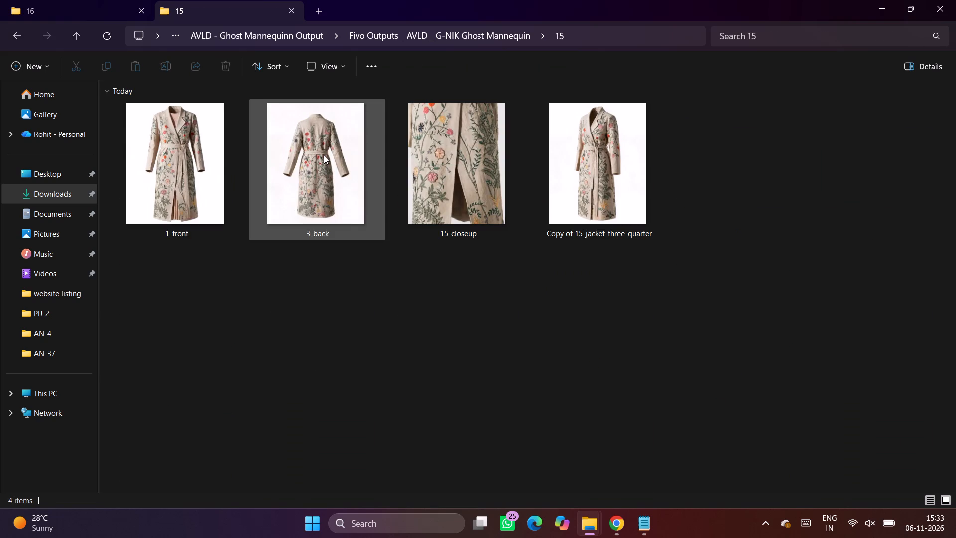
{"action": "left_click", "coordinate": [15, 32]}
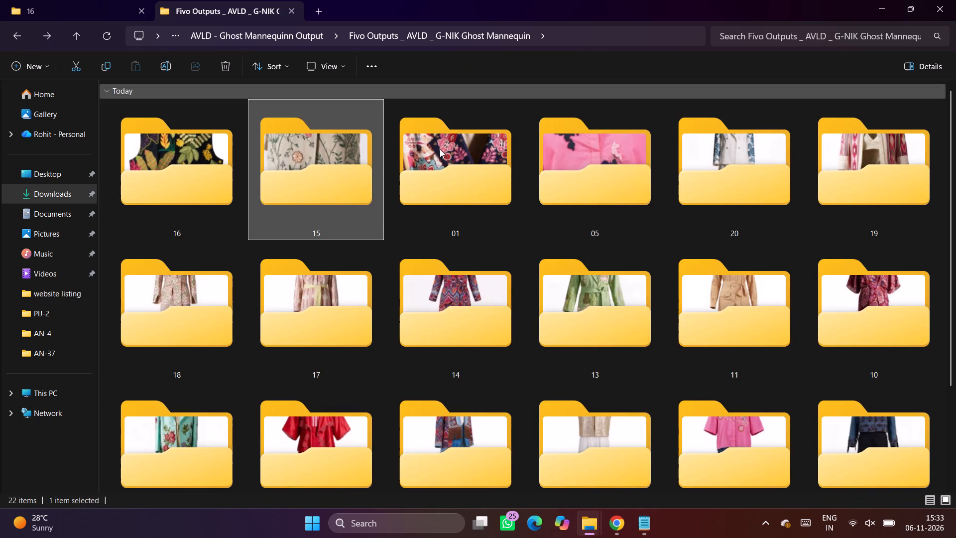
{"action": "left_click", "coordinate": [440, 149]}
{"action": "double_click", "coordinate": [440, 149]}
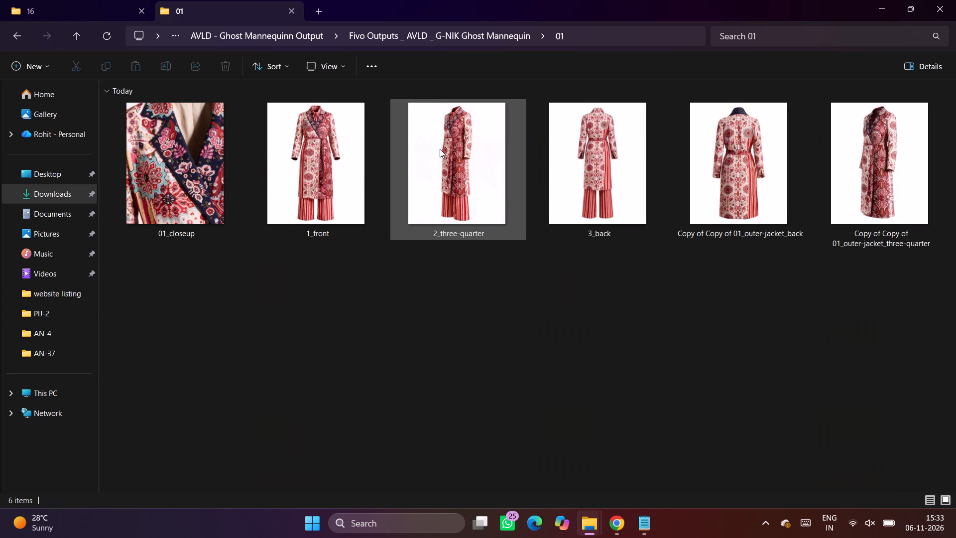
{"action": "left_click", "coordinate": [14, 34]}
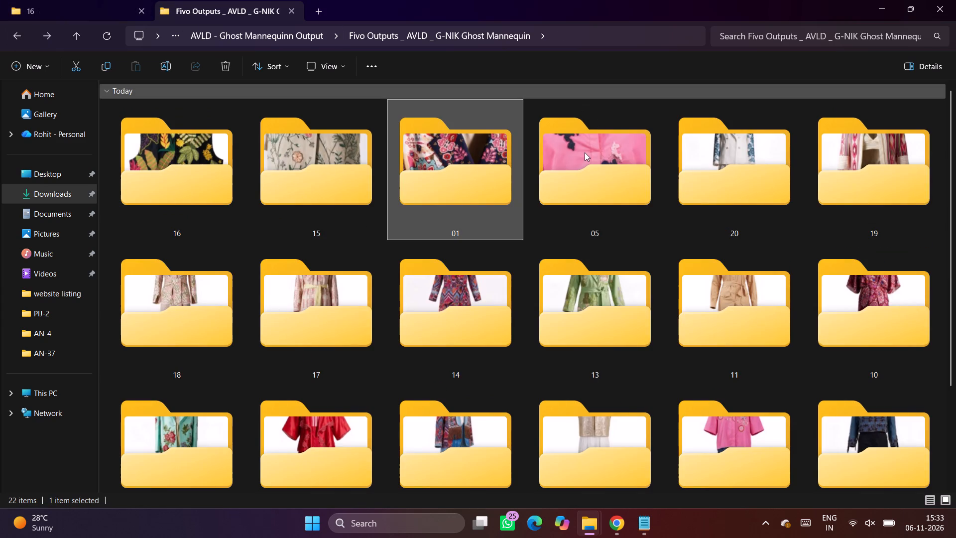
Examine the garment images in subfolders 05, 20 and 19 of the ghost mannequin outputs.
{"action": "left_click", "coordinate": [585, 152]}
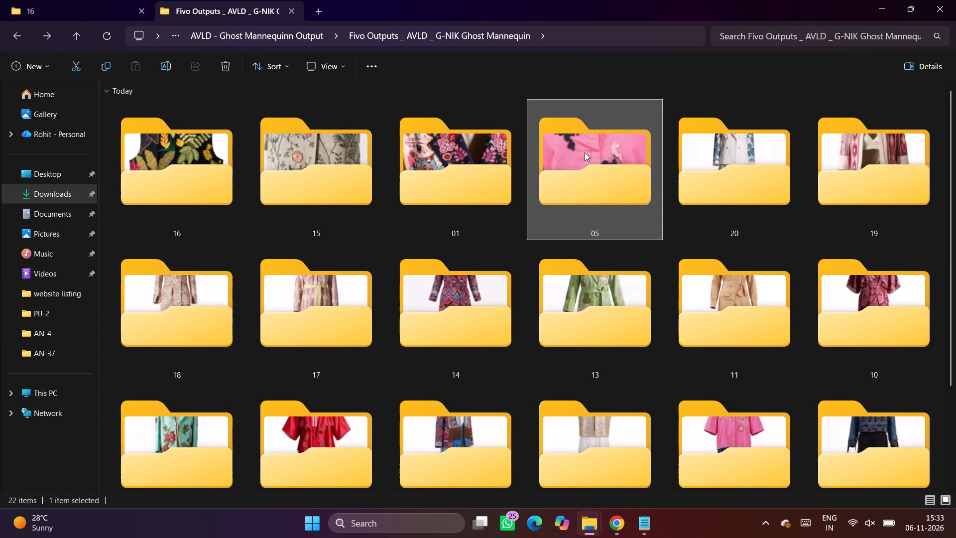
{"action": "double_click", "coordinate": [585, 152]}
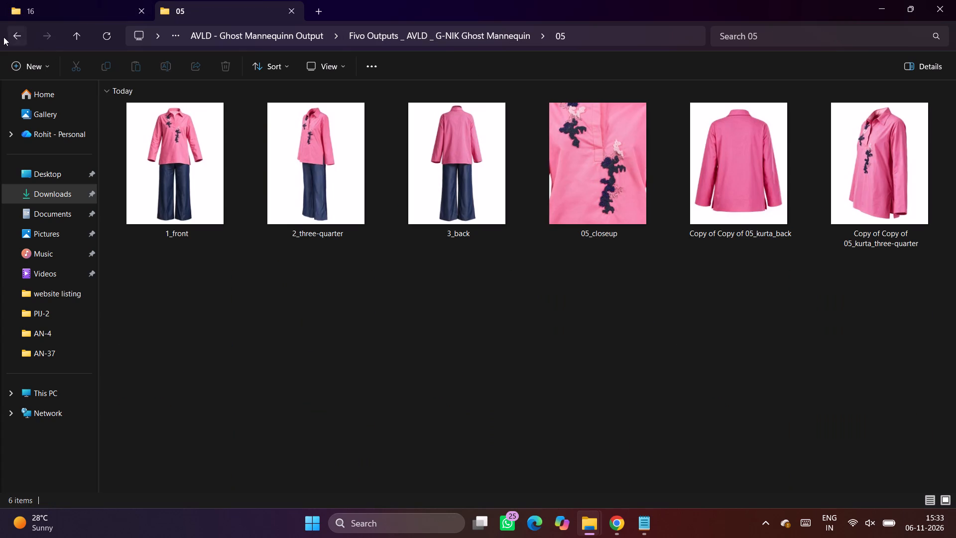
{"action": "left_click", "coordinate": [19, 35]}
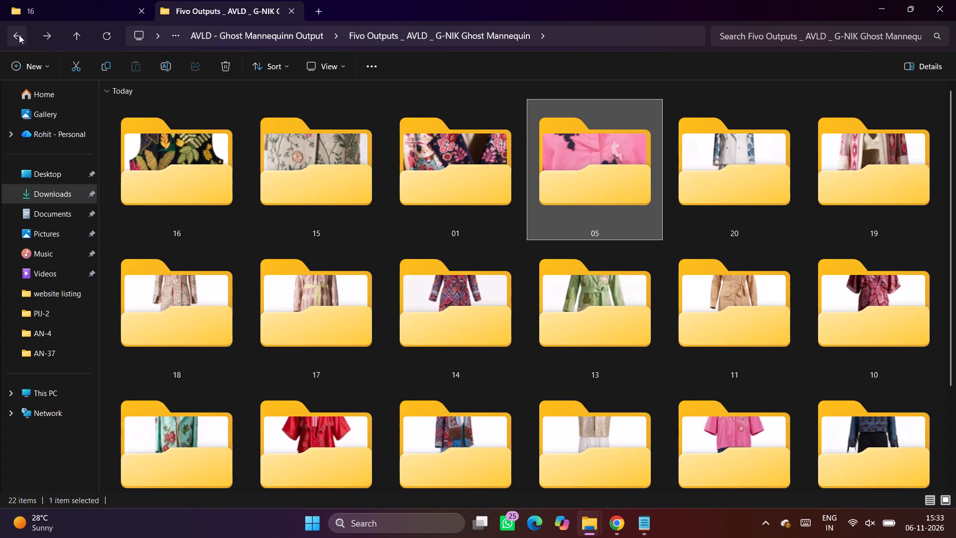
{"action": "left_click", "coordinate": [754, 148]}
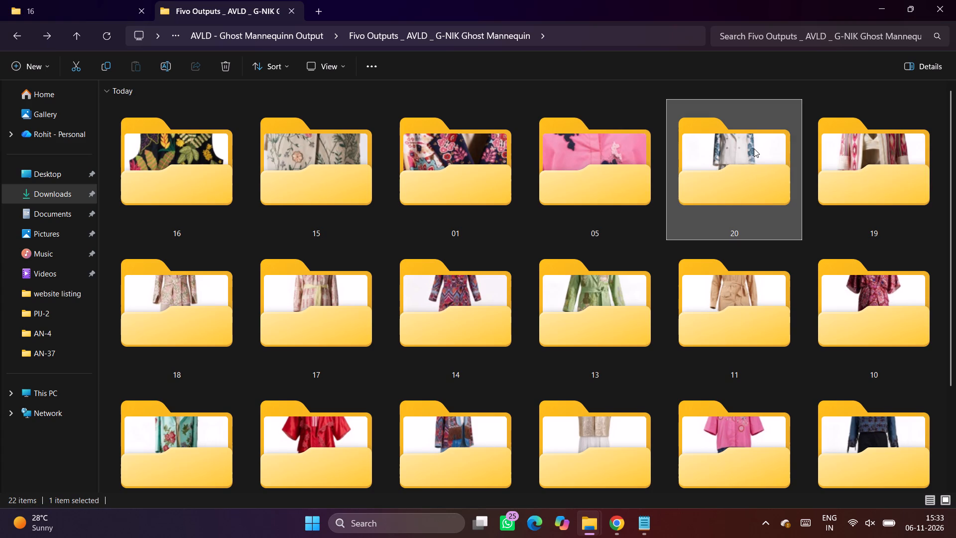
{"action": "double_click", "coordinate": [754, 148]}
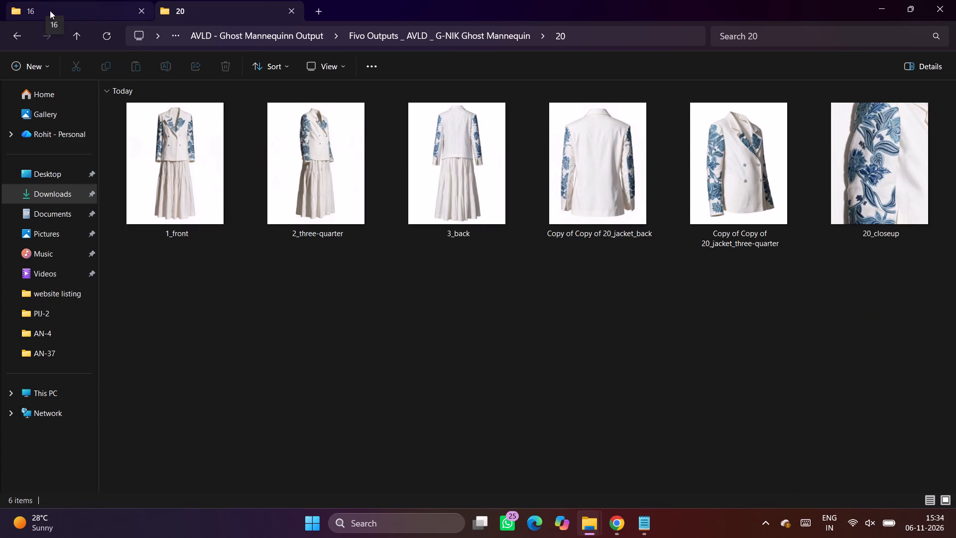
{"action": "left_click", "coordinate": [12, 37]}
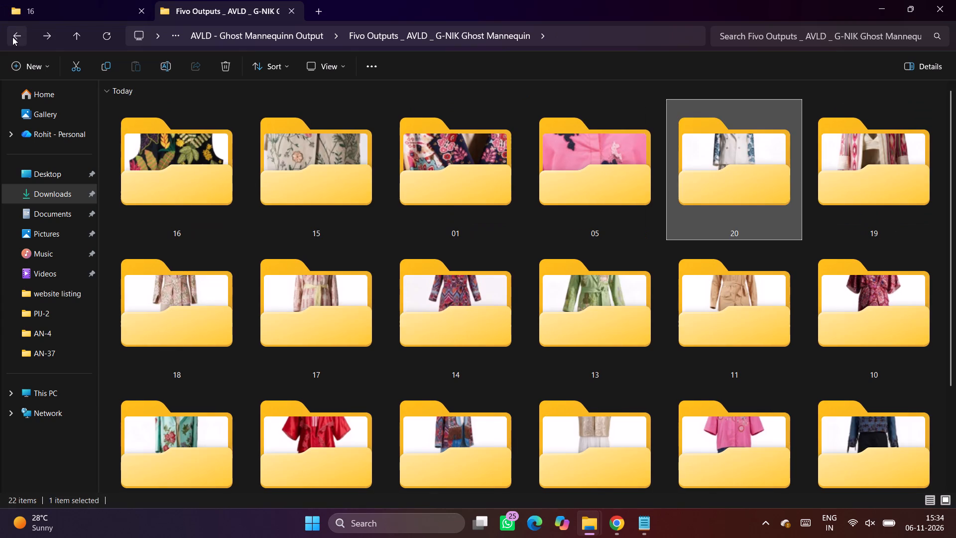
{"action": "left_click", "coordinate": [855, 148]}
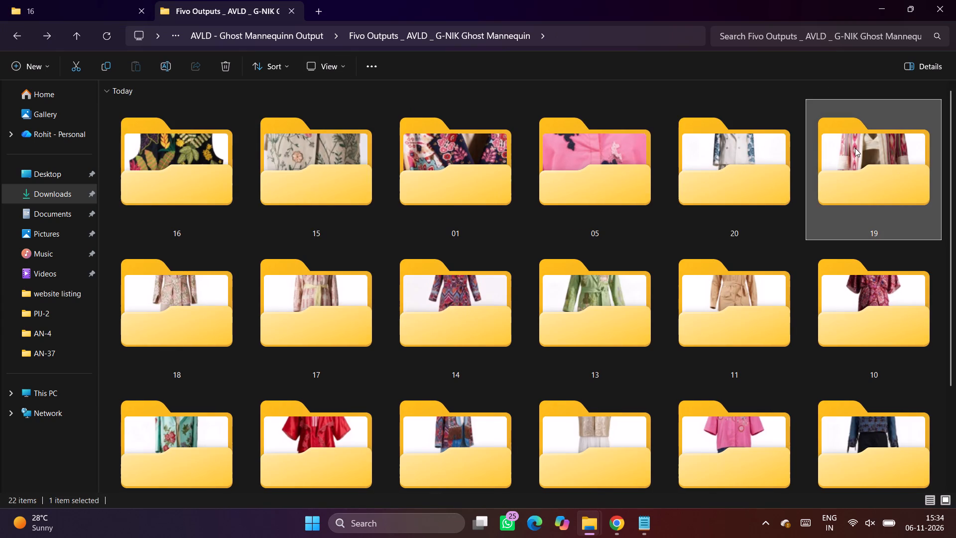
{"action": "double_click", "coordinate": [855, 148]}
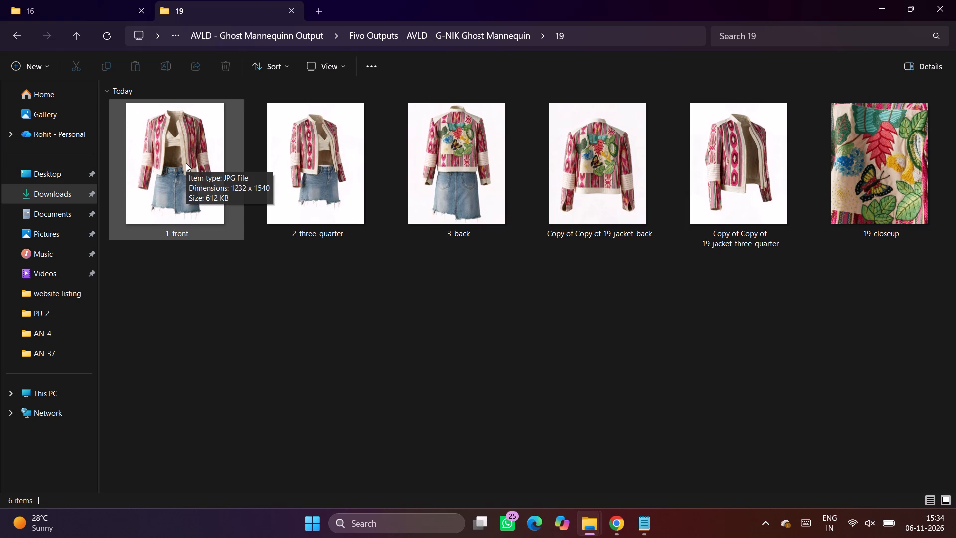
{"action": "left_click", "coordinate": [15, 35]}
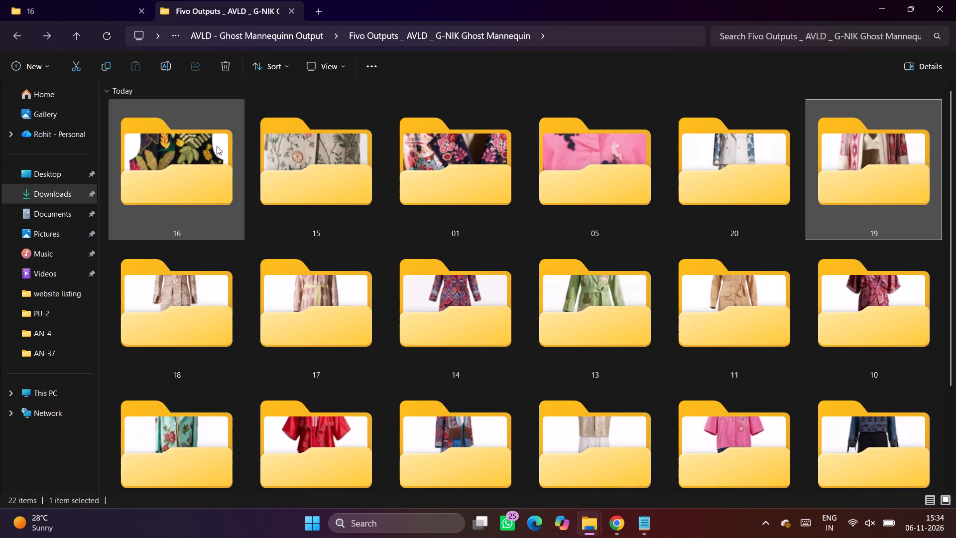
Examine the garment images in subfolders 18 and 17, viewing folder 18 a second time before folder 17.
{"action": "left_click", "coordinate": [156, 297]}
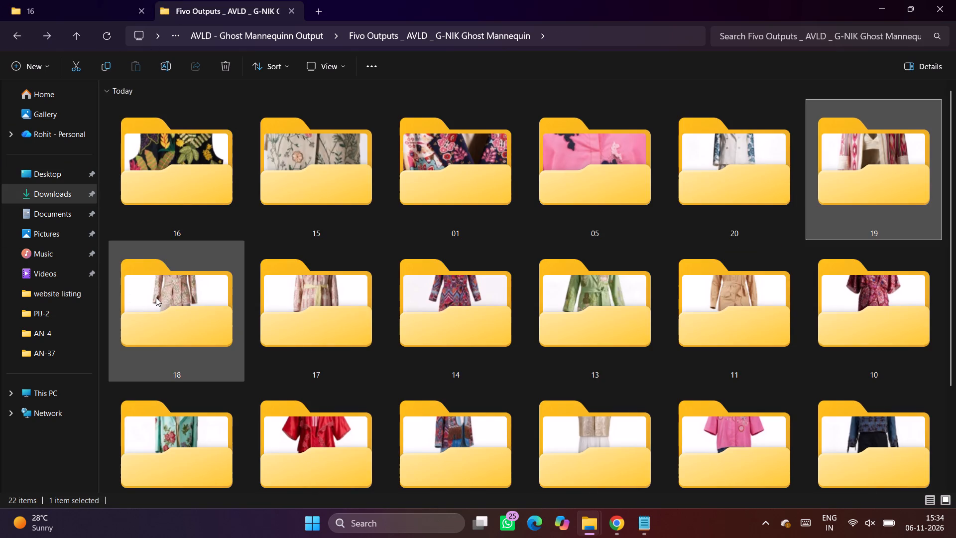
{"action": "double_click", "coordinate": [156, 297]}
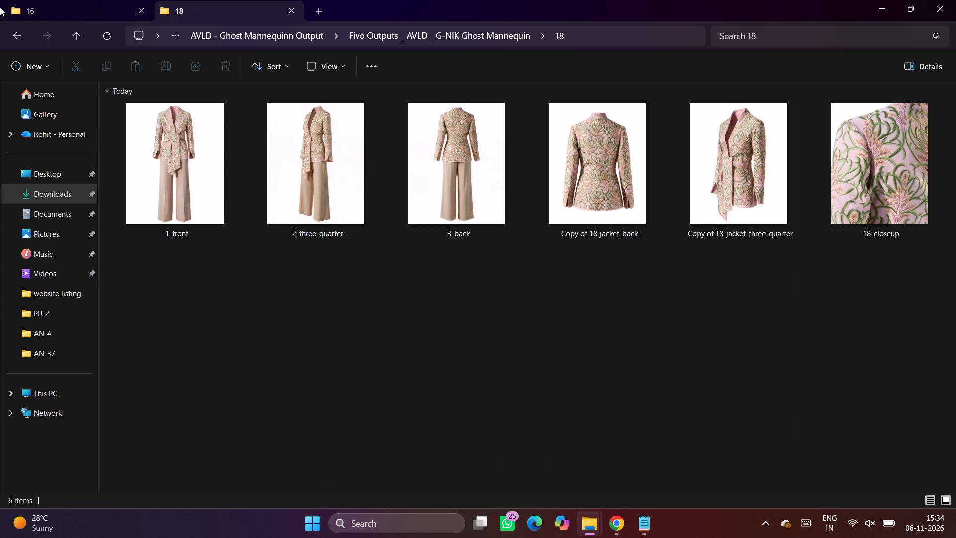
{"action": "left_click", "coordinate": [16, 38]}
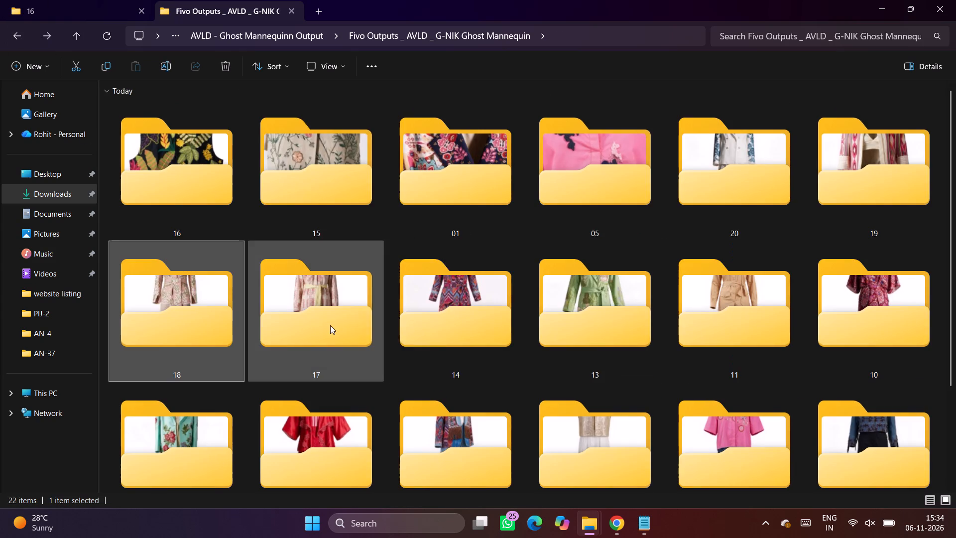
{"action": "left_click", "coordinate": [193, 303]}
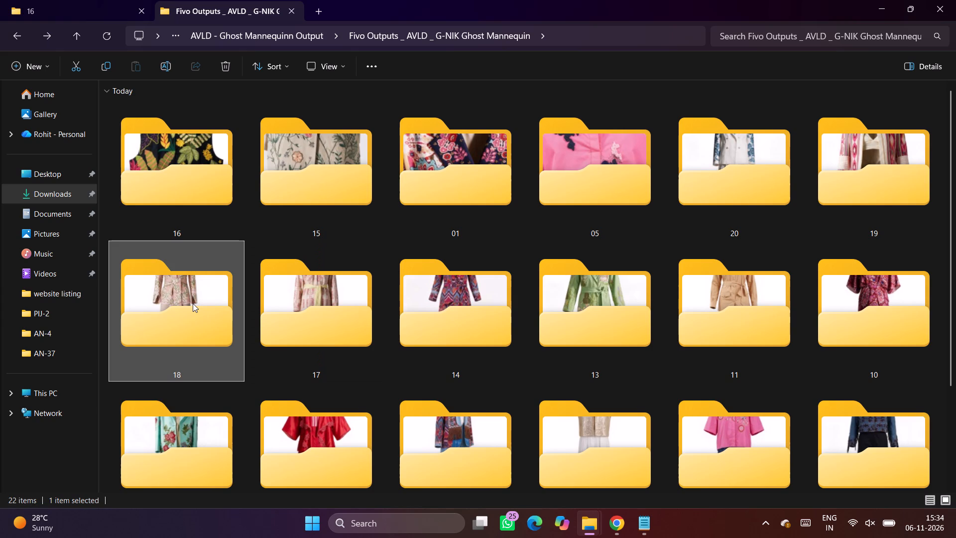
{"action": "left_click", "coordinate": [193, 303]}
{"action": "left_click", "coordinate": [193, 303]}
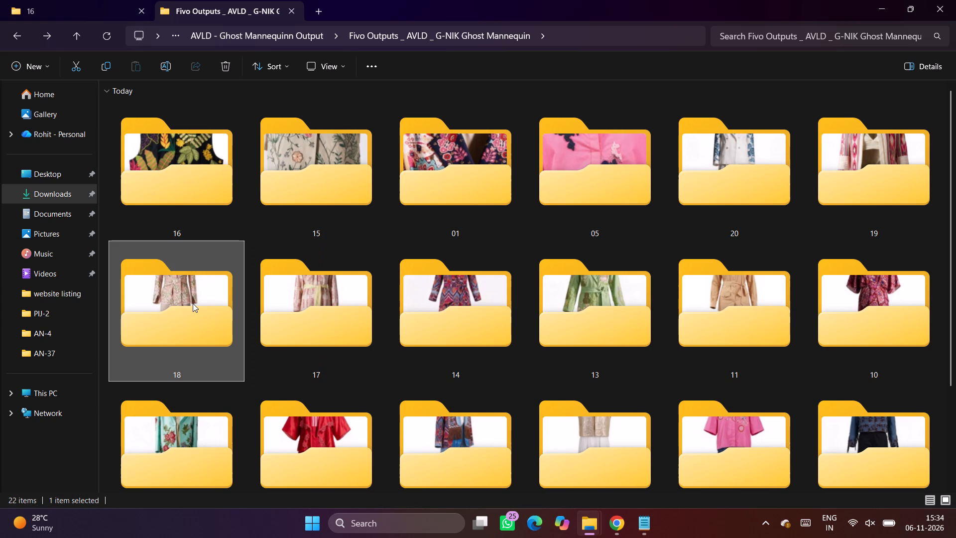
{"action": "double_click", "coordinate": [193, 303]}
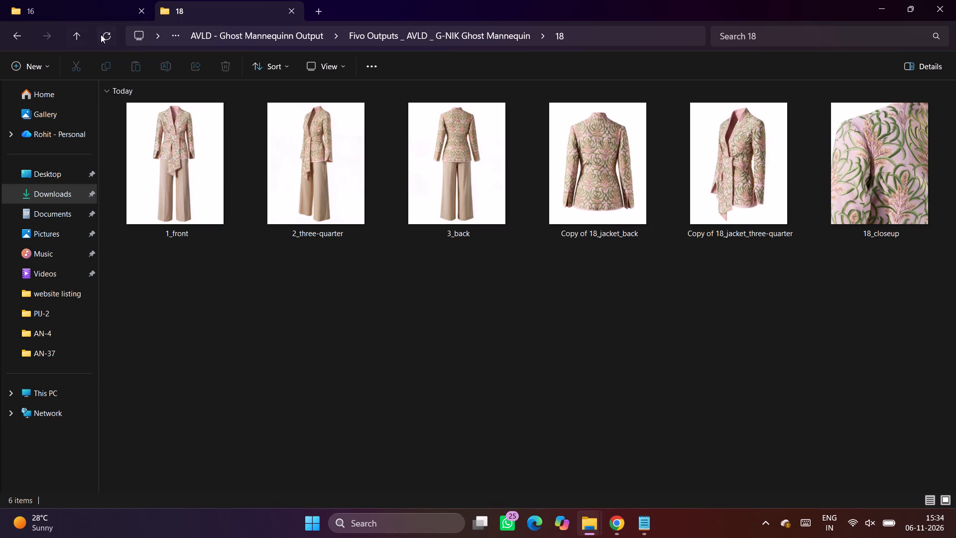
{"action": "left_click", "coordinate": [16, 34]}
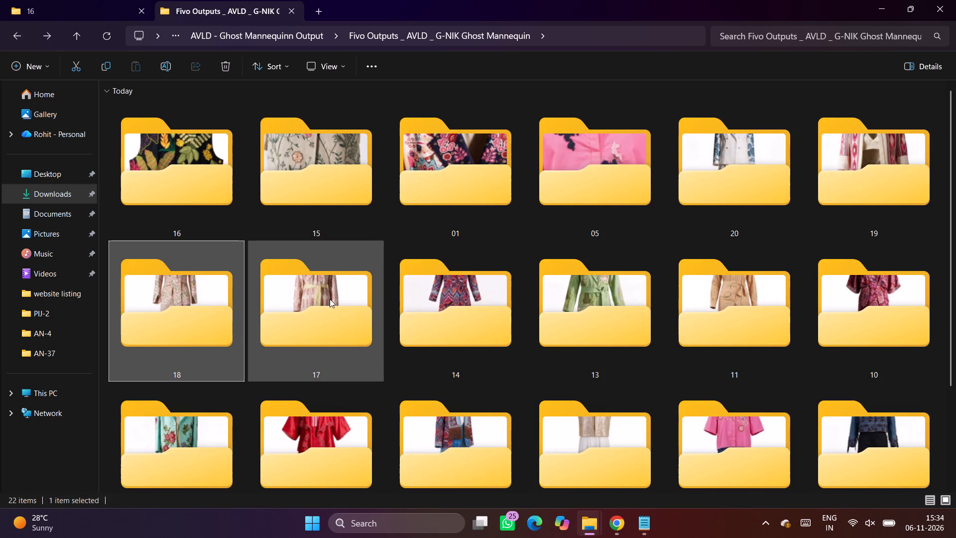
{"action": "left_click", "coordinate": [330, 299]}
{"action": "double_click", "coordinate": [330, 299]}
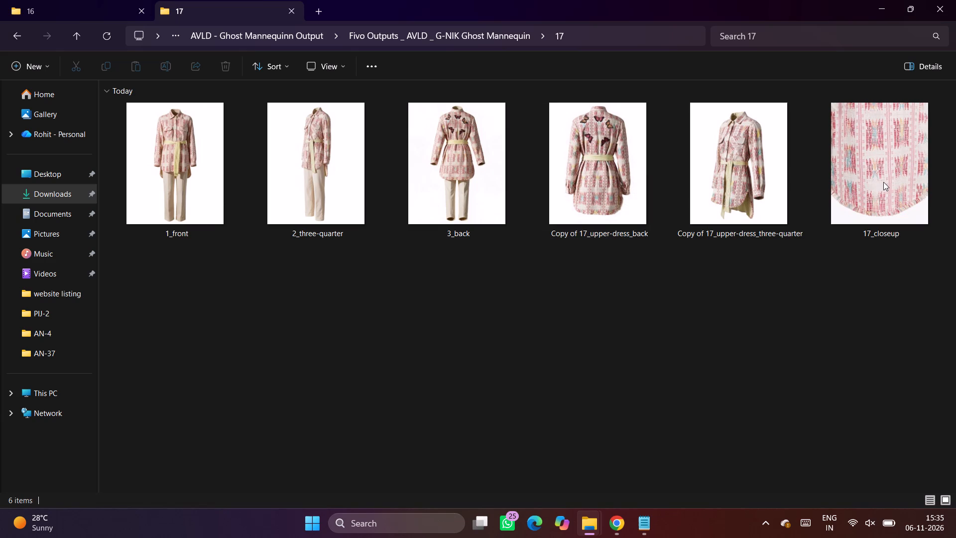
{"action": "left_click", "coordinate": [16, 35]}
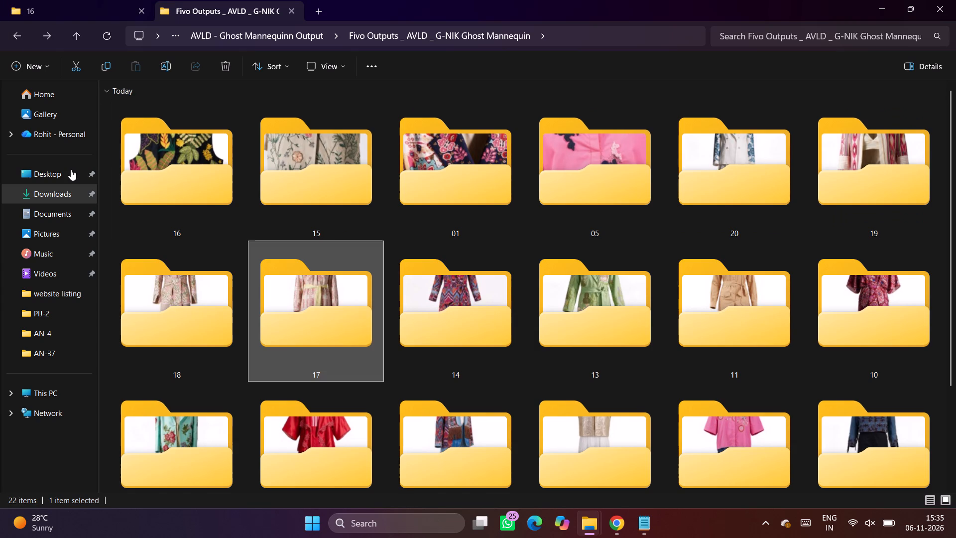
Examine the garment images in subfolders 14 and 13, returning to the ghost mannequin outputs folder after each.
{"action": "left_click", "coordinate": [429, 294]}
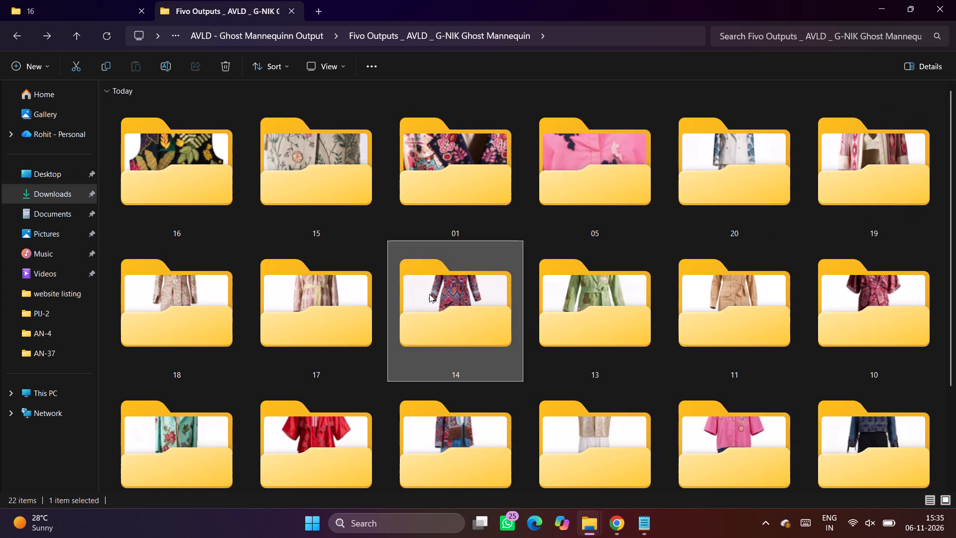
{"action": "double_click", "coordinate": [429, 294]}
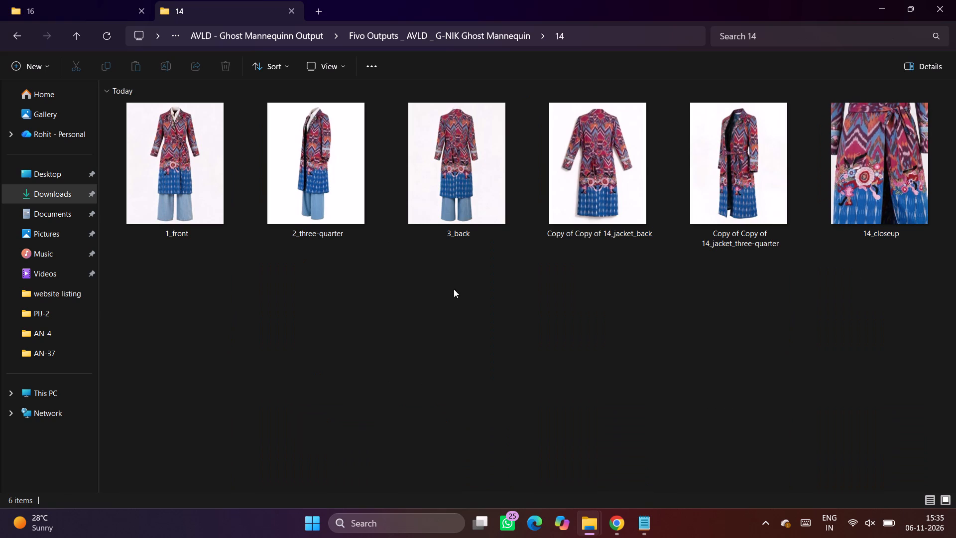
{"action": "left_click", "coordinate": [14, 32]}
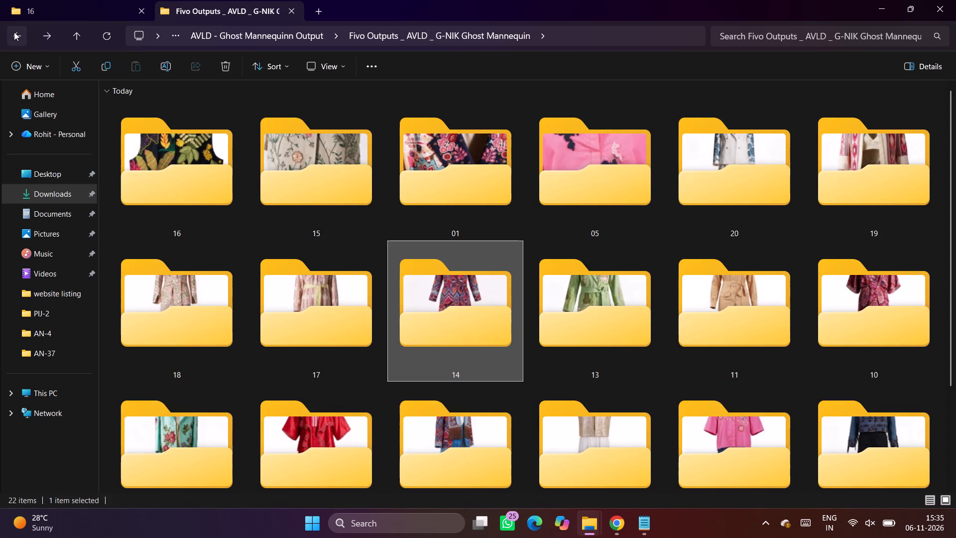
{"action": "left_click", "coordinate": [583, 295]}
{"action": "left_click", "coordinate": [583, 295]}
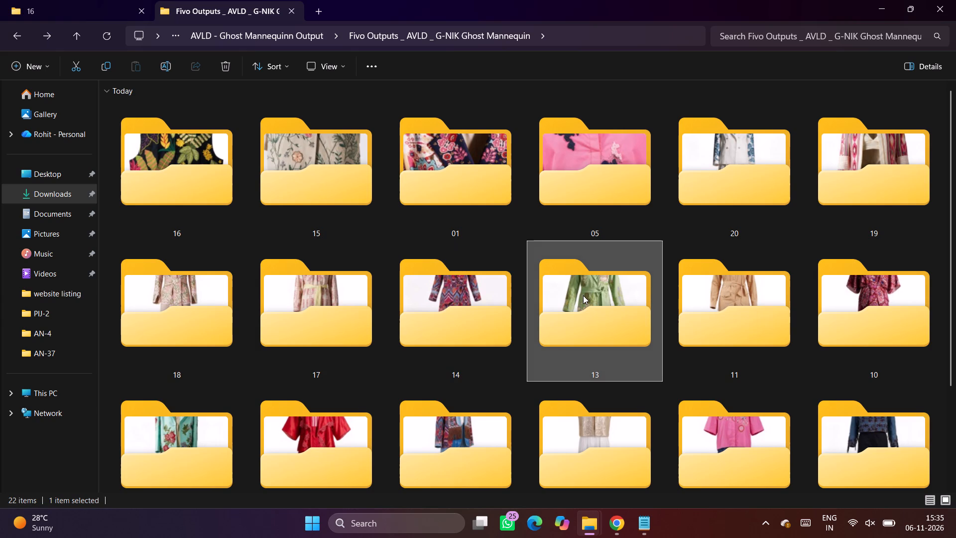
{"action": "left_click", "coordinate": [583, 295]}
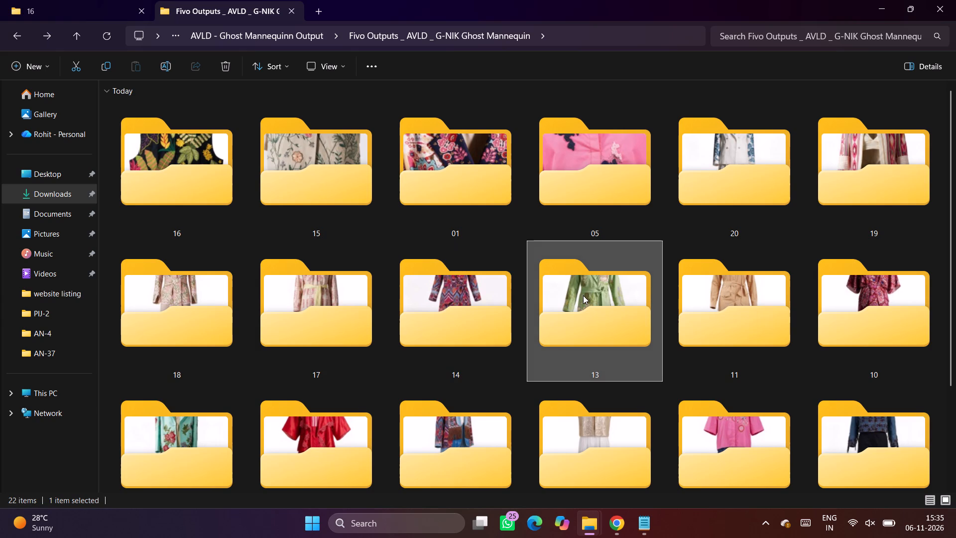
{"action": "left_click", "coordinate": [583, 295]}
{"action": "double_click", "coordinate": [583, 295]}
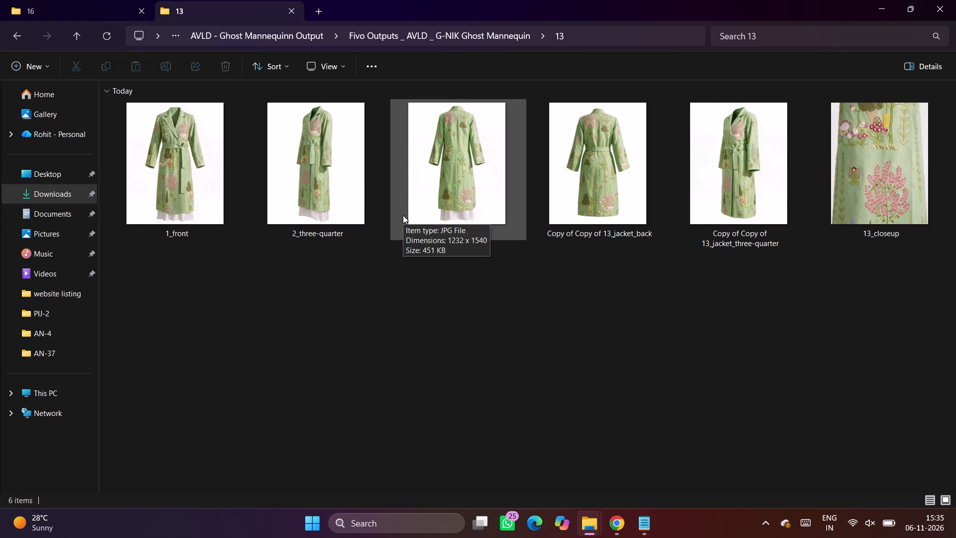
{"action": "left_click", "coordinate": [22, 35]}
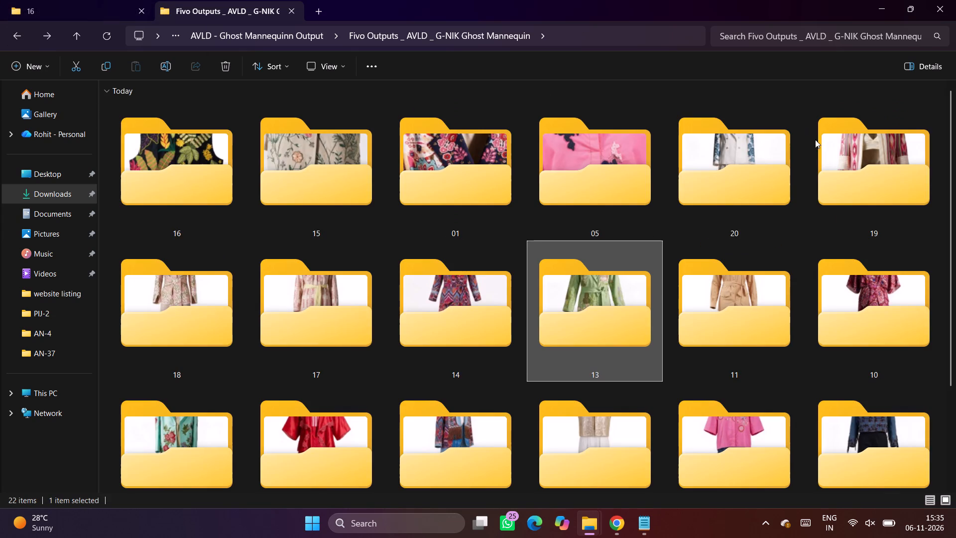
Examine the garment images in subfolders 11 and 10, returning to the ghost mannequin outputs folder after each.
{"action": "left_click", "coordinate": [734, 291]}
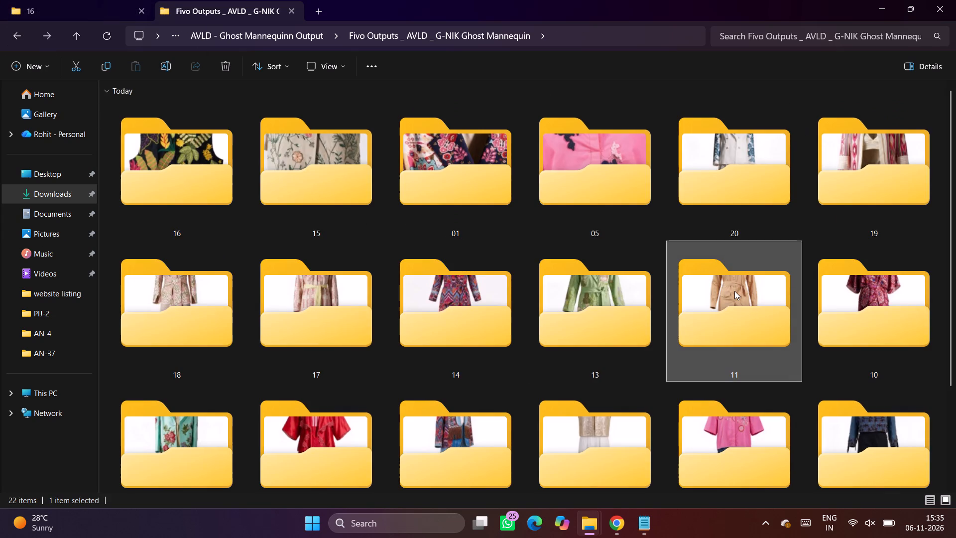
{"action": "left_click", "coordinate": [734, 291]}
{"action": "left_click", "coordinate": [734, 291]}
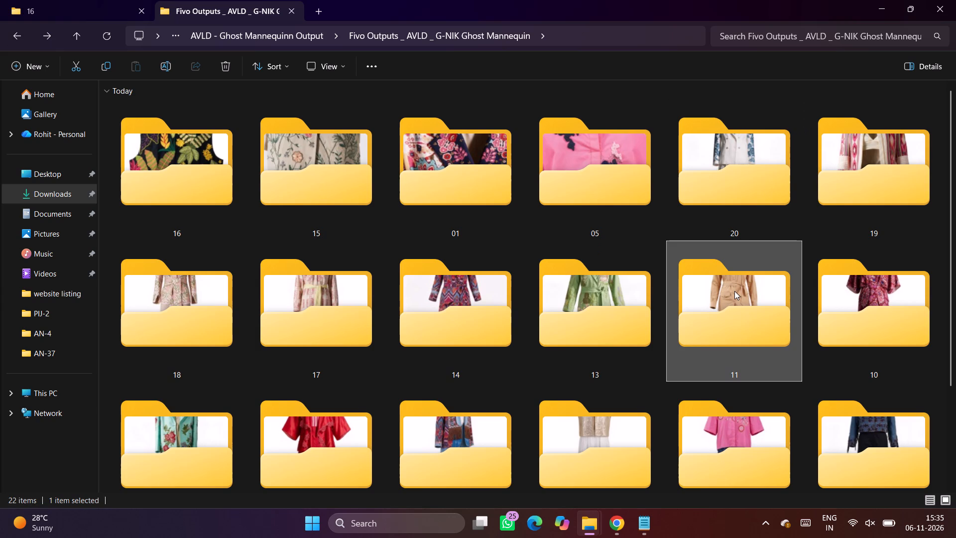
{"action": "double_click", "coordinate": [734, 291]}
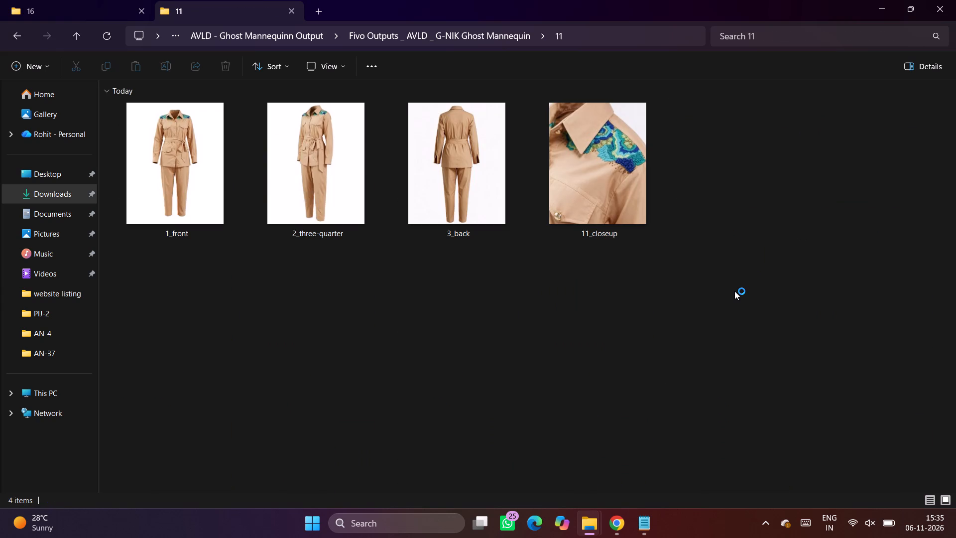
{"action": "left_click", "coordinate": [14, 35]}
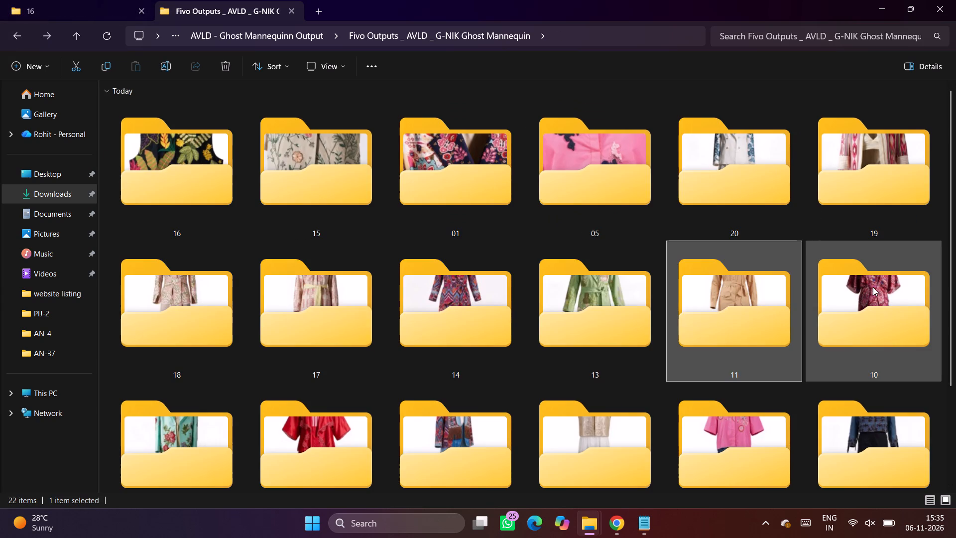
{"action": "left_click", "coordinate": [873, 287]}
{"action": "left_click", "coordinate": [873, 287]}
{"action": "left_click", "coordinate": [873, 287]}
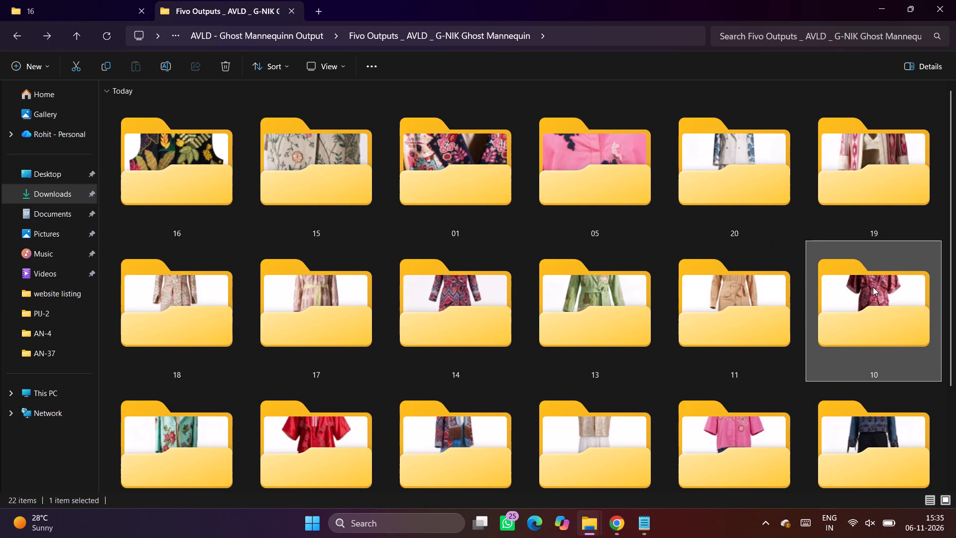
{"action": "left_click", "coordinate": [873, 287]}
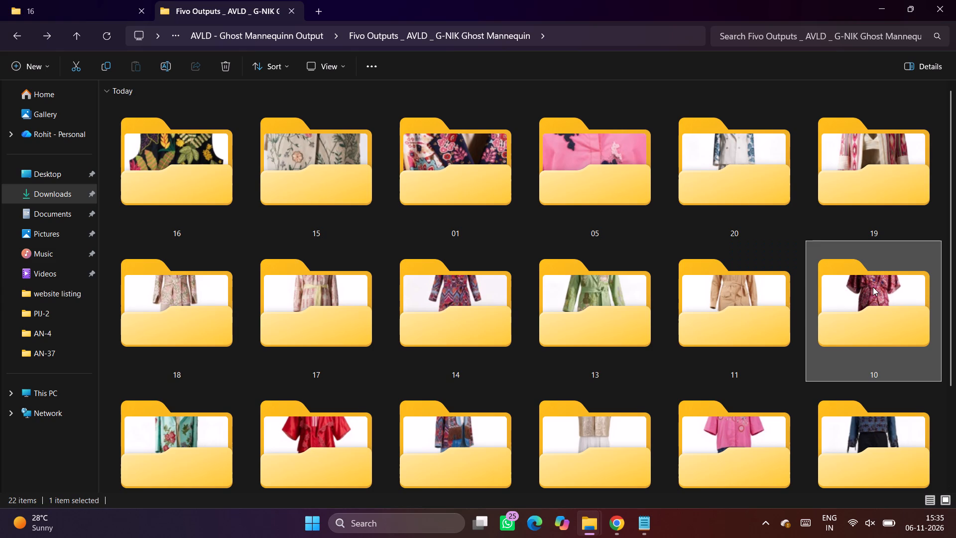
{"action": "left_click", "coordinate": [873, 287]}
{"action": "double_click", "coordinate": [873, 287]}
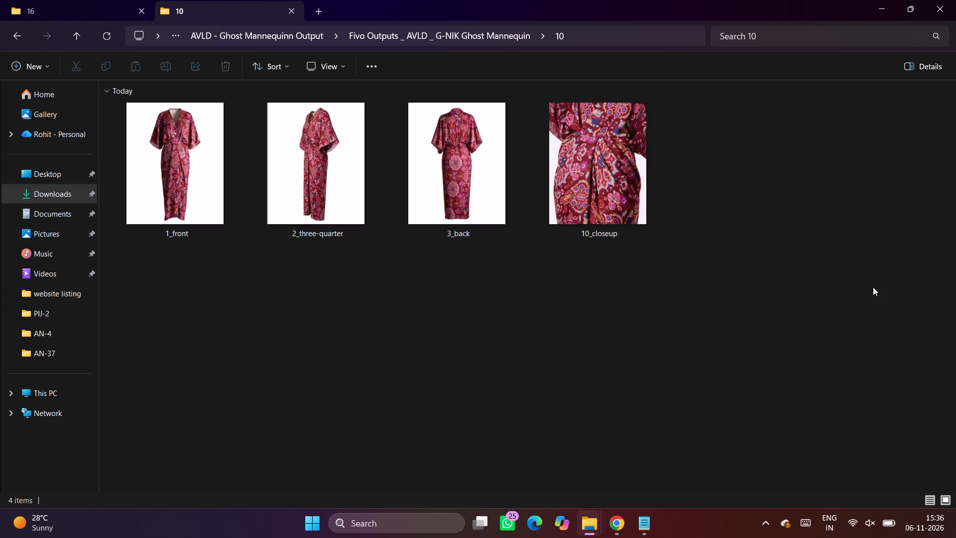
{"action": "left_click", "coordinate": [12, 33]}
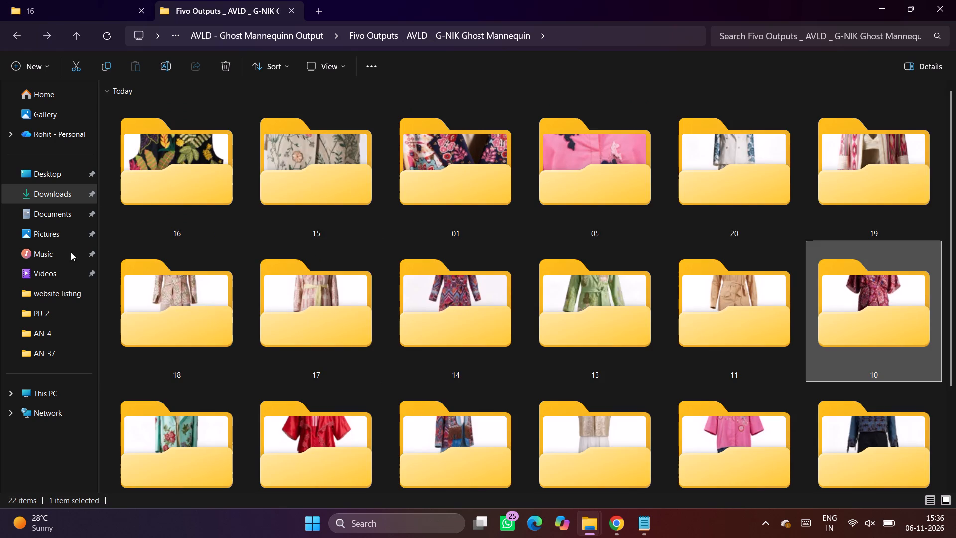
Examine the garment images in subfolders 09 and 08 of the ghost mannequin outputs.
{"action": "double_click", "coordinate": [158, 435]}
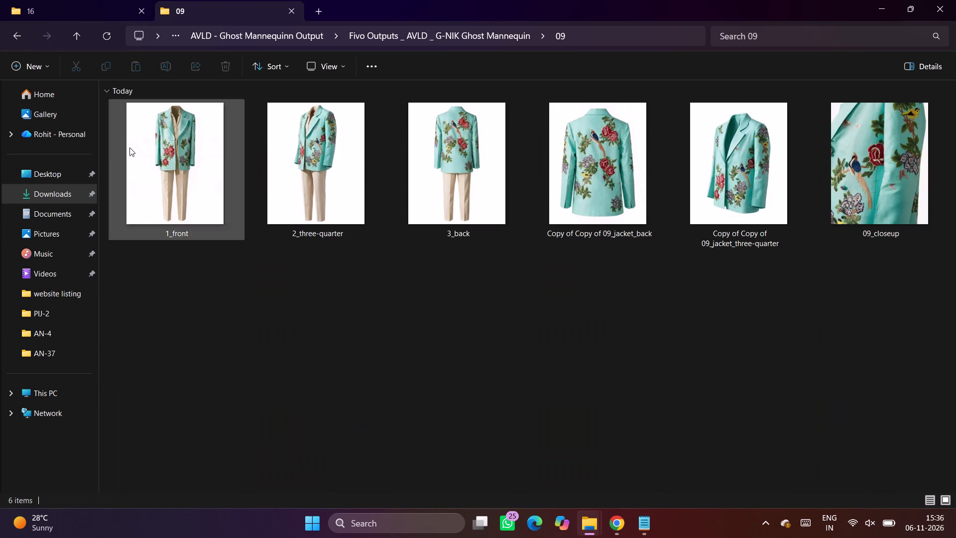
{"action": "left_click", "coordinate": [17, 31]}
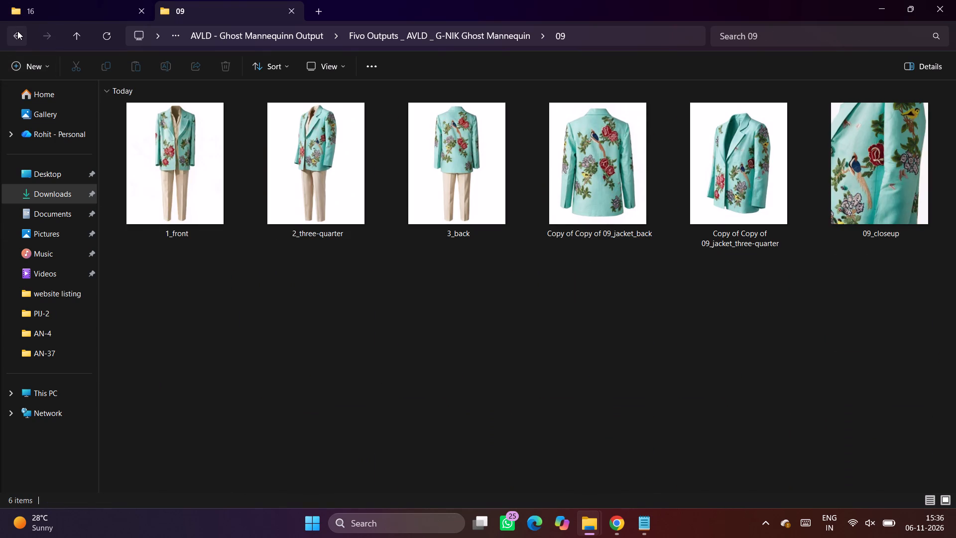
{"action": "left_click", "coordinate": [310, 401]}
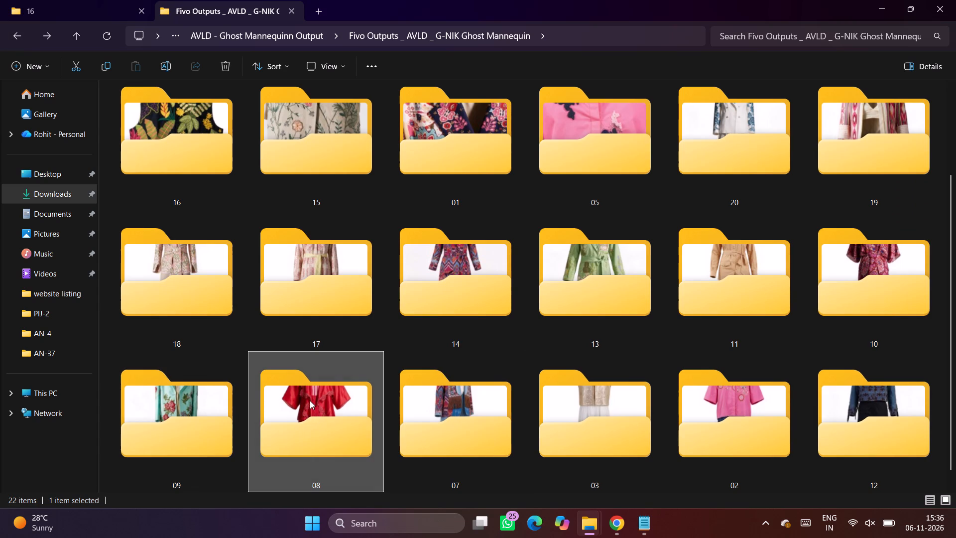
{"action": "double_click", "coordinate": [310, 401]}
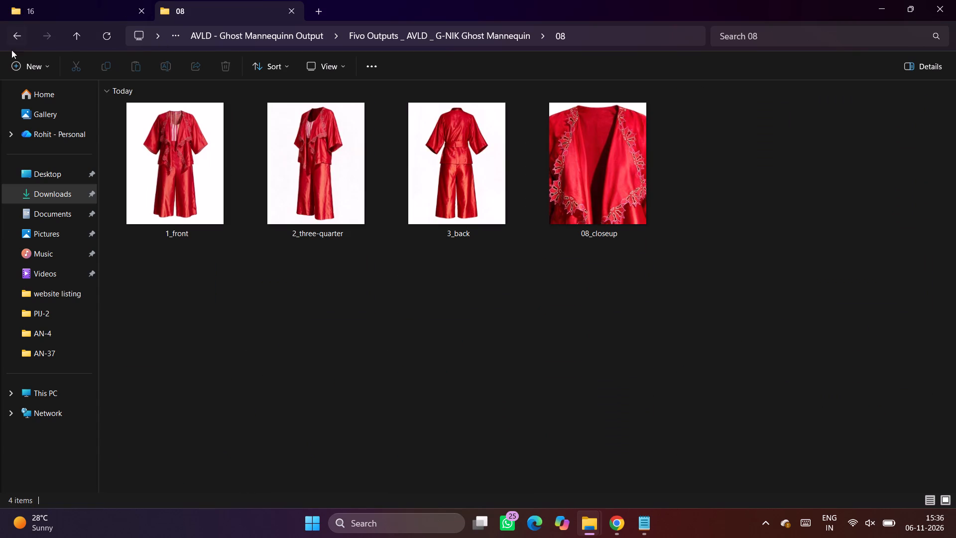
{"action": "left_click", "coordinate": [16, 33]}
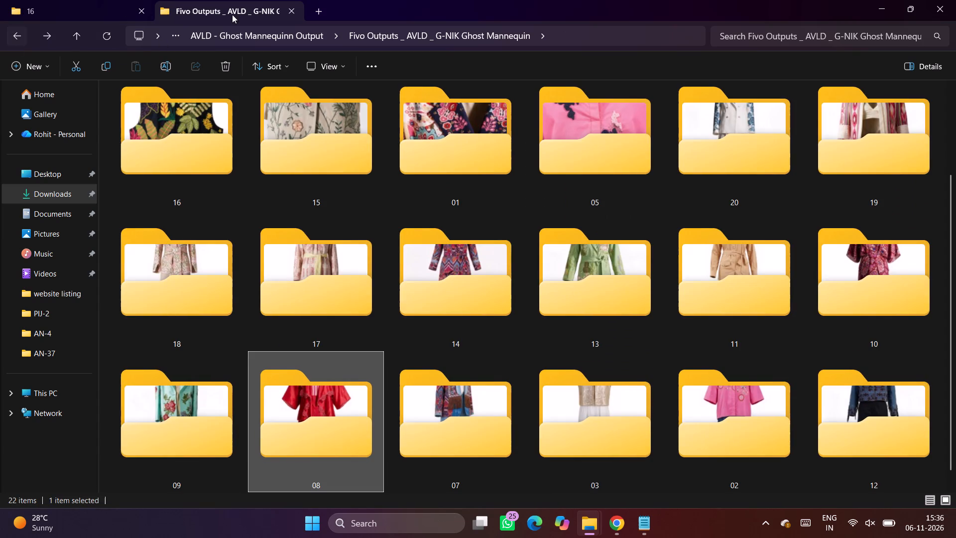
Examine the garment images in subfolders 07, Additional SKU and Side and Back Views of the ghost mannequin outputs.
{"action": "left_click", "coordinate": [474, 393]}
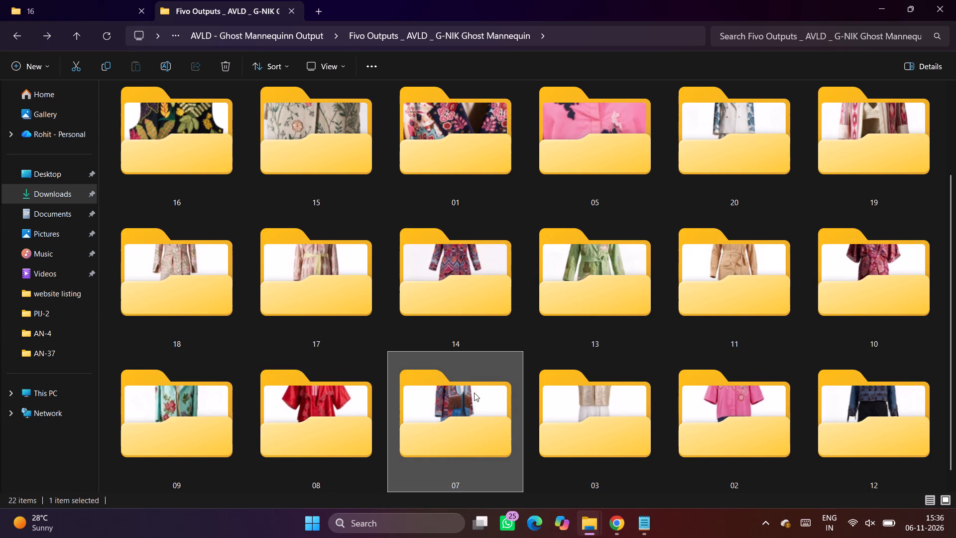
{"action": "left_click", "coordinate": [474, 393]}
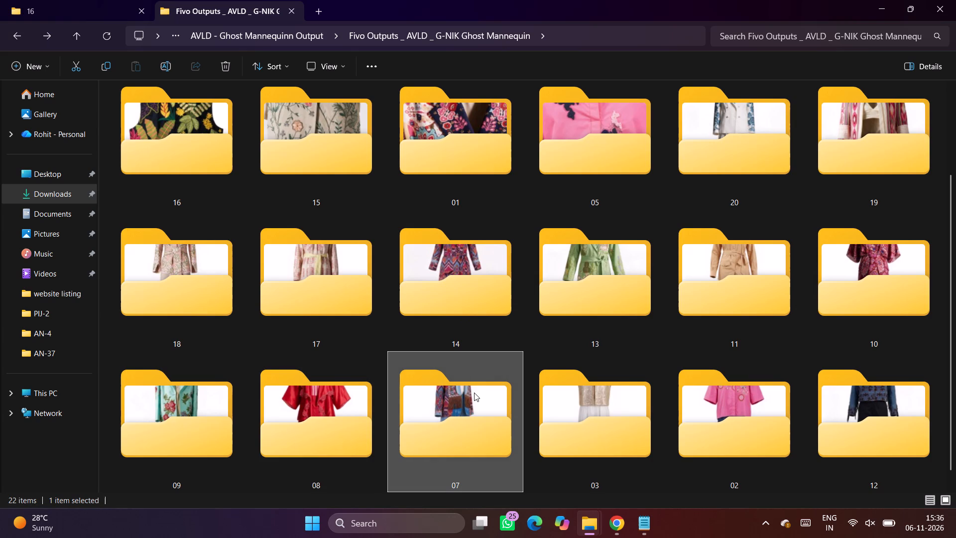
{"action": "double_click", "coordinate": [474, 393]}
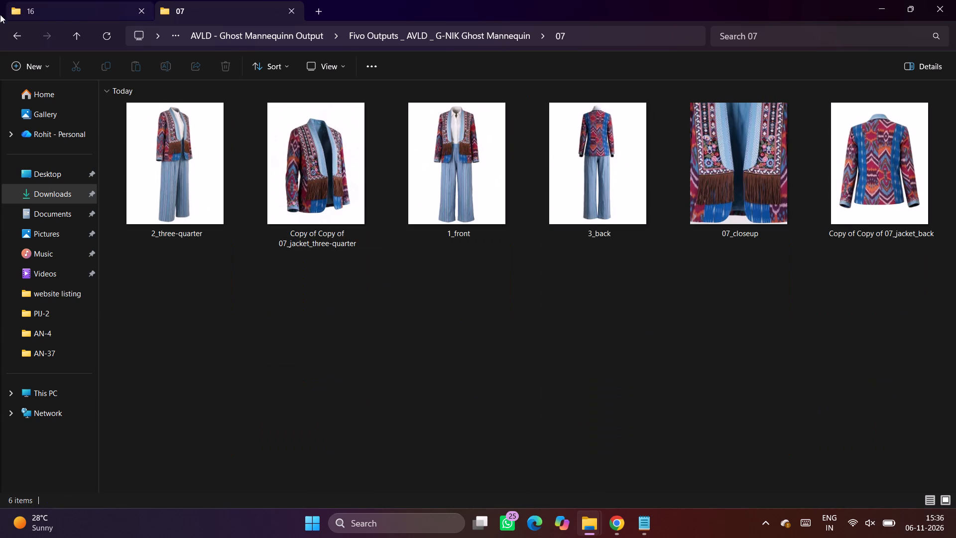
{"action": "double_click", "coordinate": [11, 37]}
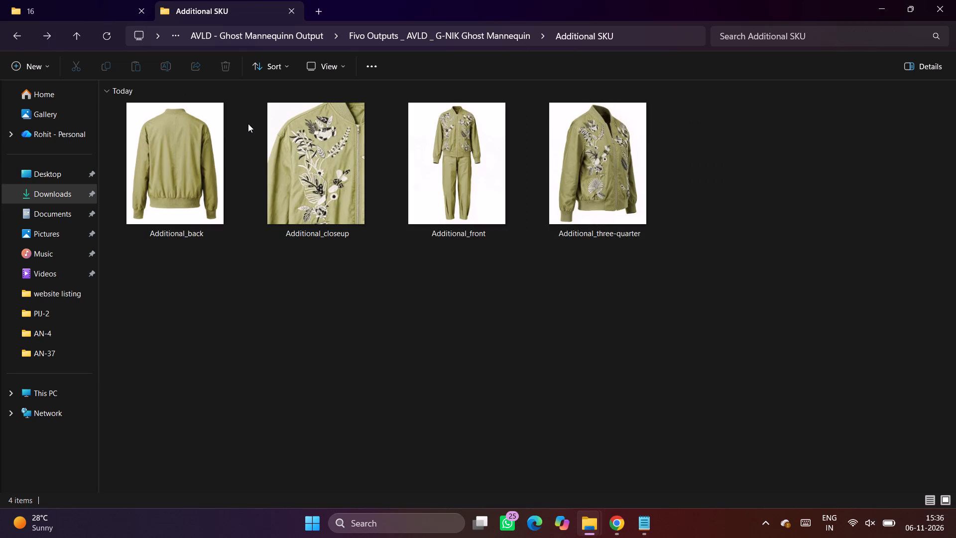
{"action": "left_click", "coordinate": [13, 41]}
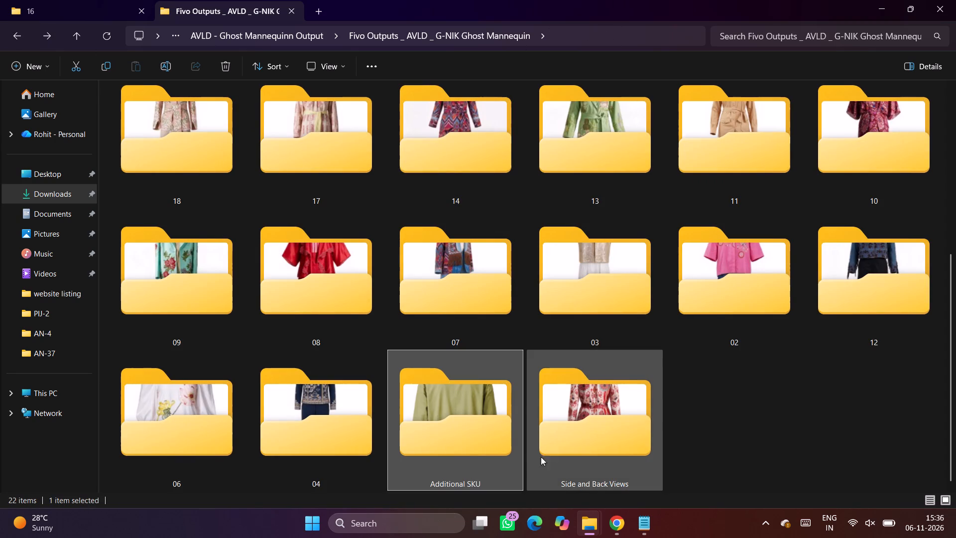
{"action": "left_click", "coordinate": [574, 395]}
{"action": "double_click", "coordinate": [574, 395]}
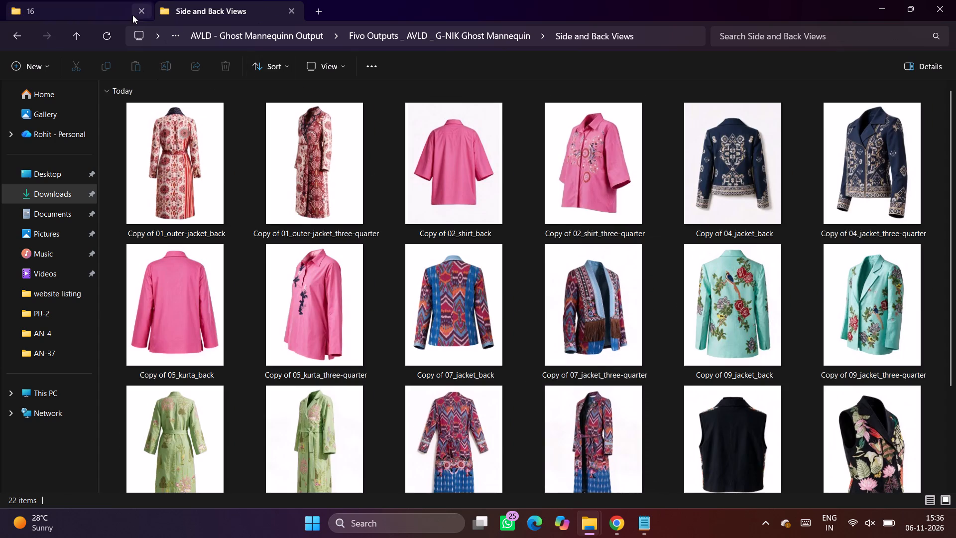
Close both open folder tabs and return to the Gnik supplier portal in Chrome.
{"action": "left_click", "coordinate": [290, 12]}
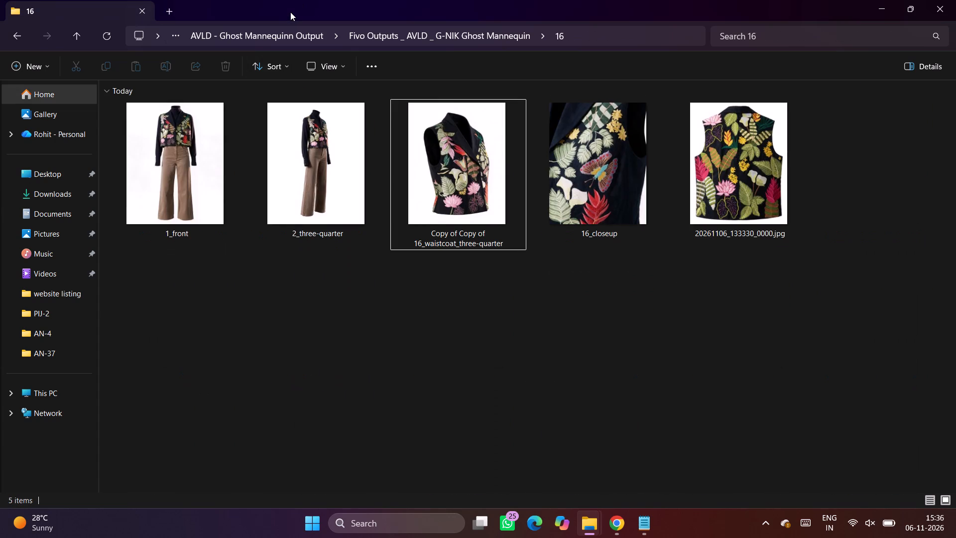
{"action": "left_click", "coordinate": [144, 11]}
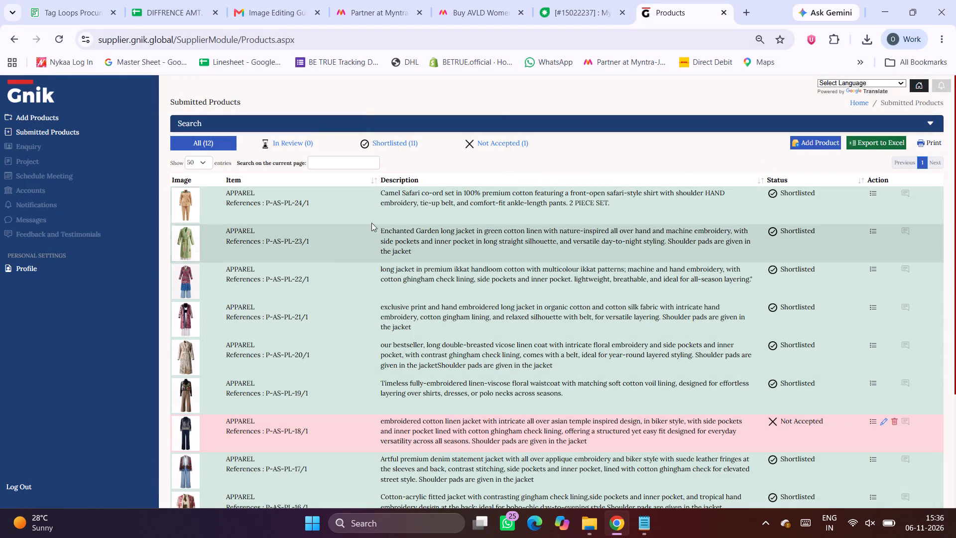
Review the thumbnails, descriptions and statuses of all submitted products, from reference P-AS-PL-24/1 to P-AS-PL-13/1.
{"action": "scroll", "coordinate": [468, 293], "scroll_direction": "down", "scroll_amount": 1}
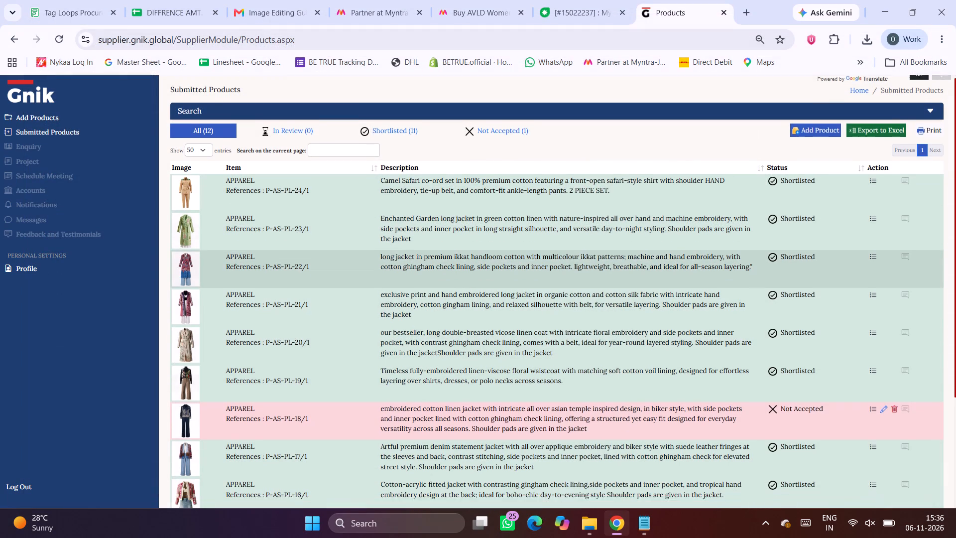
{"action": "scroll", "coordinate": [468, 293], "scroll_direction": "down", "scroll_amount": 2}
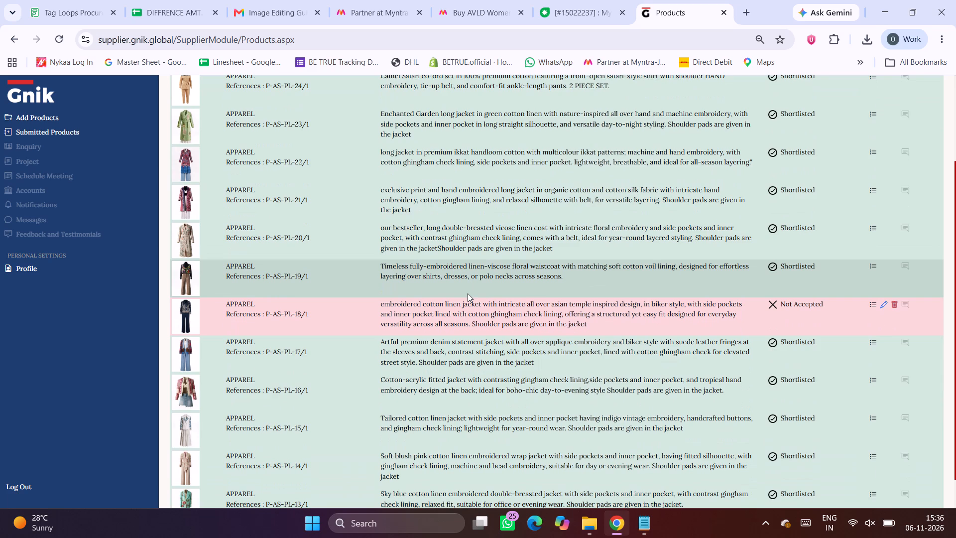
{"action": "scroll", "coordinate": [468, 293], "scroll_direction": "down", "scroll_amount": 1}
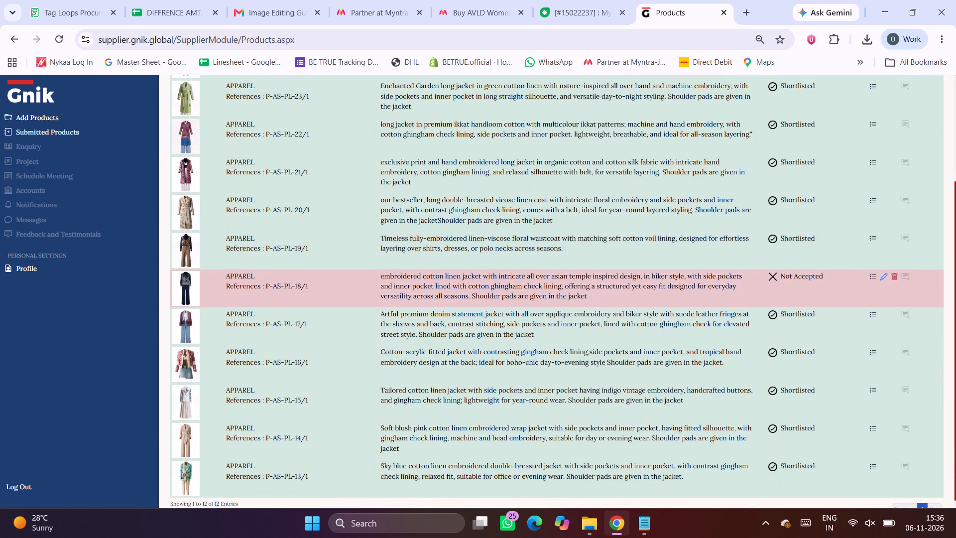
{"action": "scroll", "coordinate": [468, 293], "scroll_direction": "down", "scroll_amount": 1}
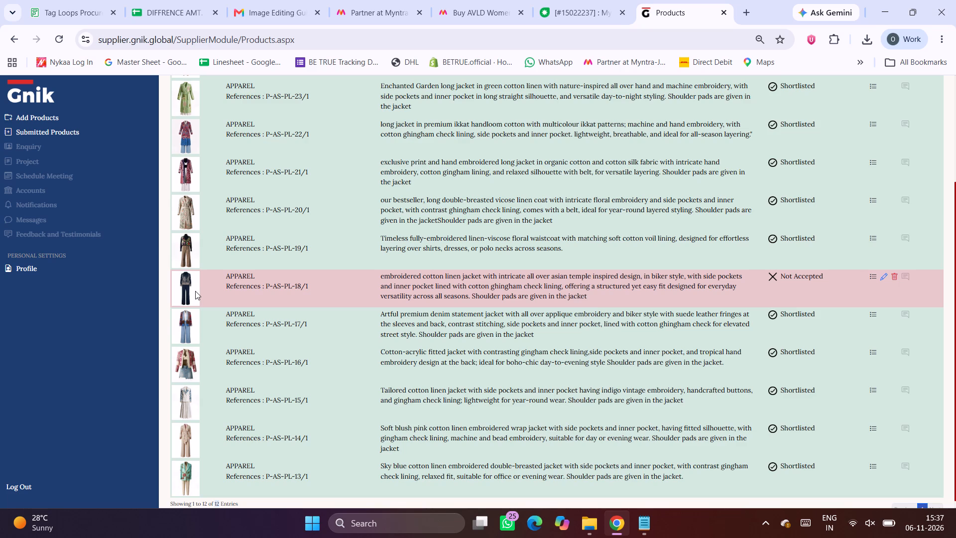
{"action": "scroll", "coordinate": [195, 291], "scroll_direction": "down", "scroll_amount": 1}
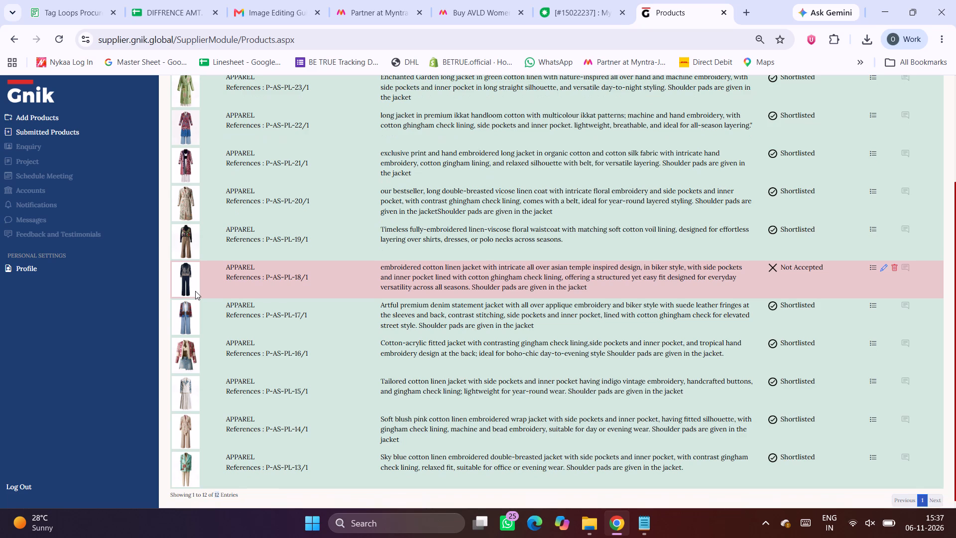
{"action": "scroll", "coordinate": [195, 291], "scroll_direction": "down", "scroll_amount": 3}
{"action": "scroll", "coordinate": [195, 291], "scroll_direction": "up", "scroll_amount": 2}
{"action": "scroll", "coordinate": [195, 291], "scroll_direction": "down", "scroll_amount": 1}
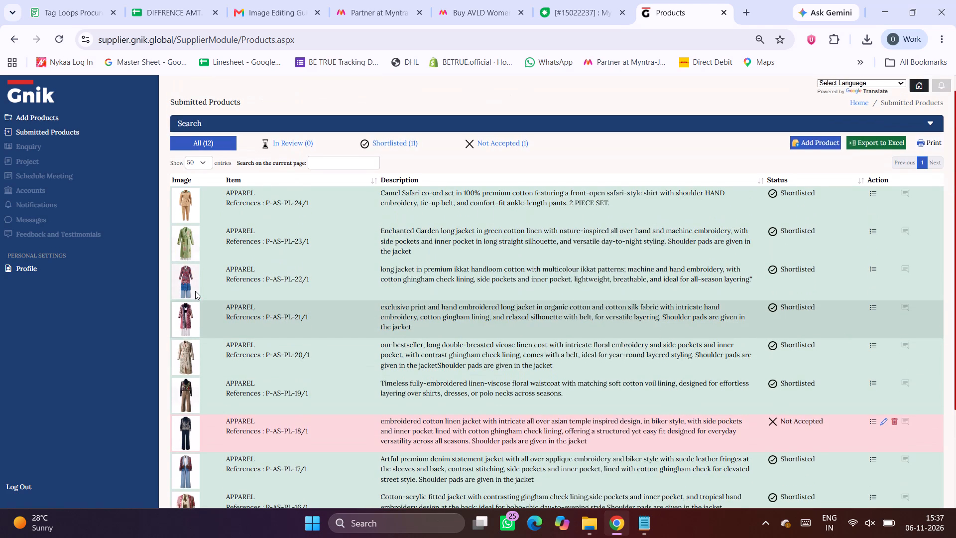
{"action": "scroll", "coordinate": [195, 291], "scroll_direction": "down", "scroll_amount": 1}
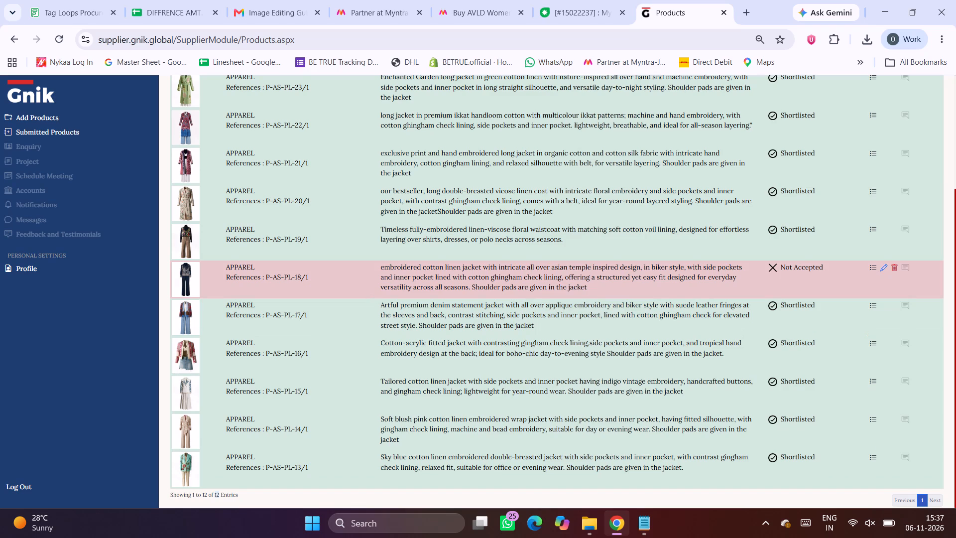
{"action": "scroll", "coordinate": [425, 279], "scroll_direction": "up", "scroll_amount": 7}
{"action": "scroll", "coordinate": [425, 279], "scroll_direction": "down", "scroll_amount": 4}
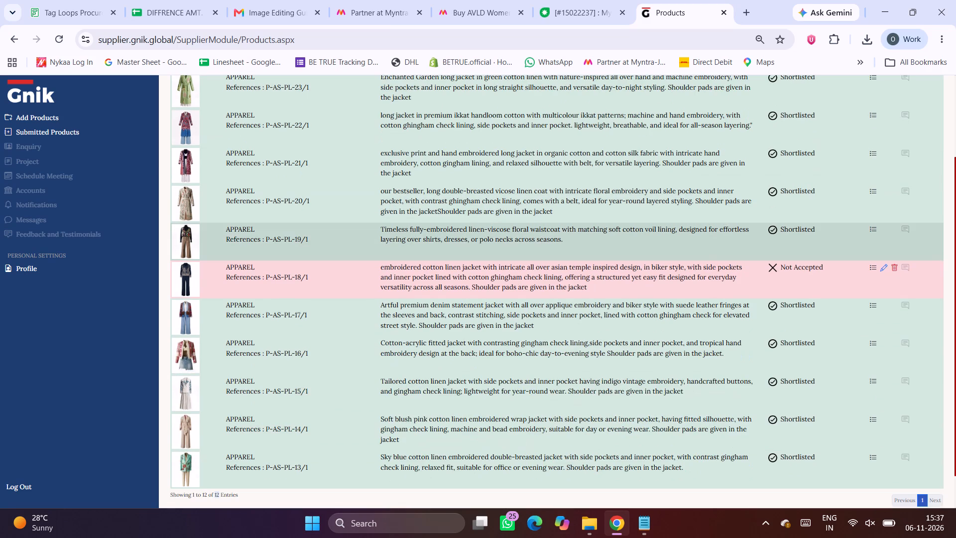
{"action": "scroll", "coordinate": [425, 279], "scroll_direction": "down", "scroll_amount": 1}
{"action": "scroll", "coordinate": [425, 279], "scroll_direction": "up", "scroll_amount": 6}
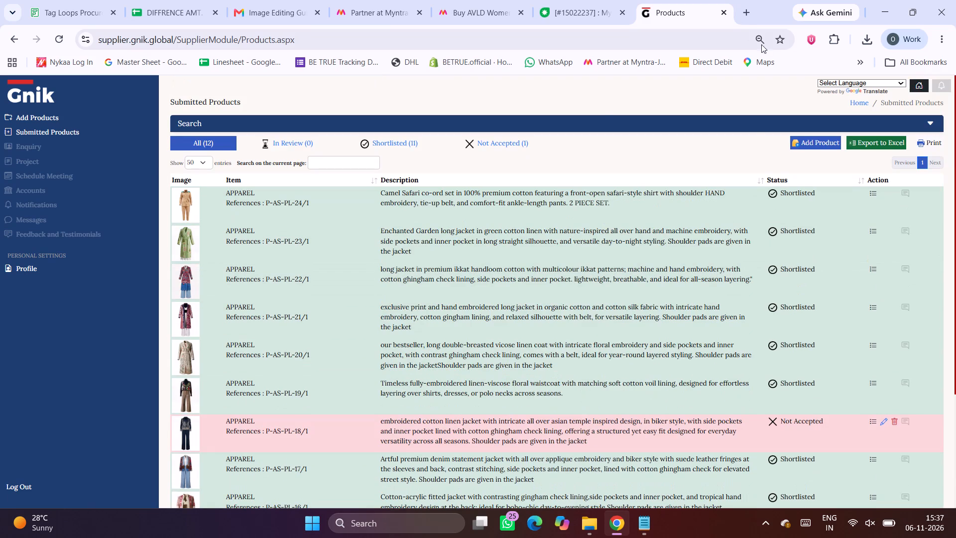
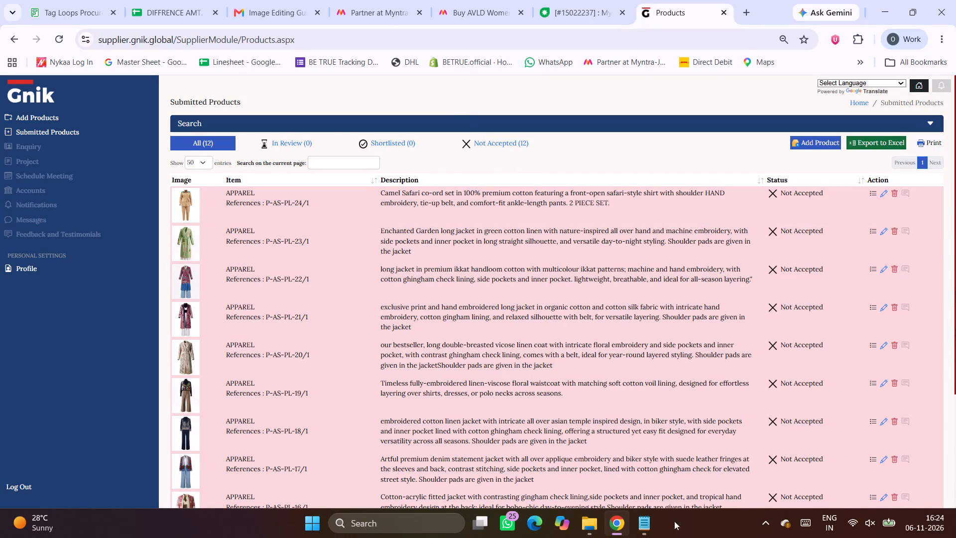
View the camel safari set images in subfolder 11 of the local Fivo Outputs _ AVLD _ G-NIK Ghost Mannequin folder.
{"action": "left_click", "coordinate": [587, 532]}
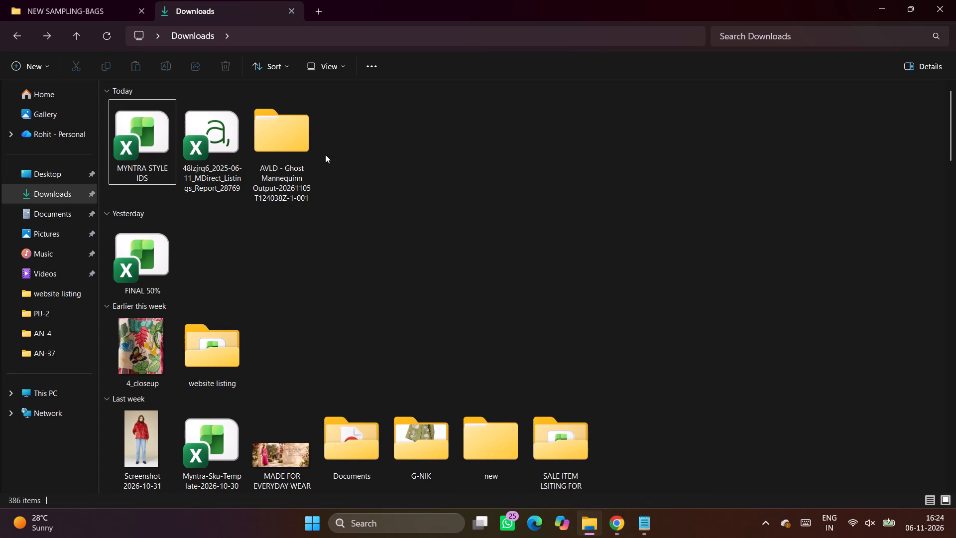
{"action": "left_click", "coordinate": [325, 154]}
{"action": "double_click", "coordinate": [282, 148]}
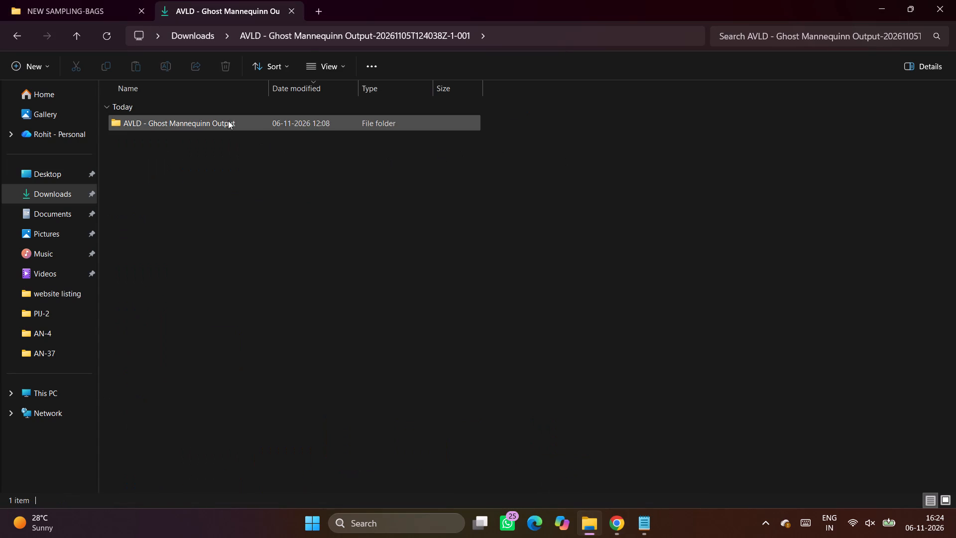
{"action": "double_click", "coordinate": [228, 121]}
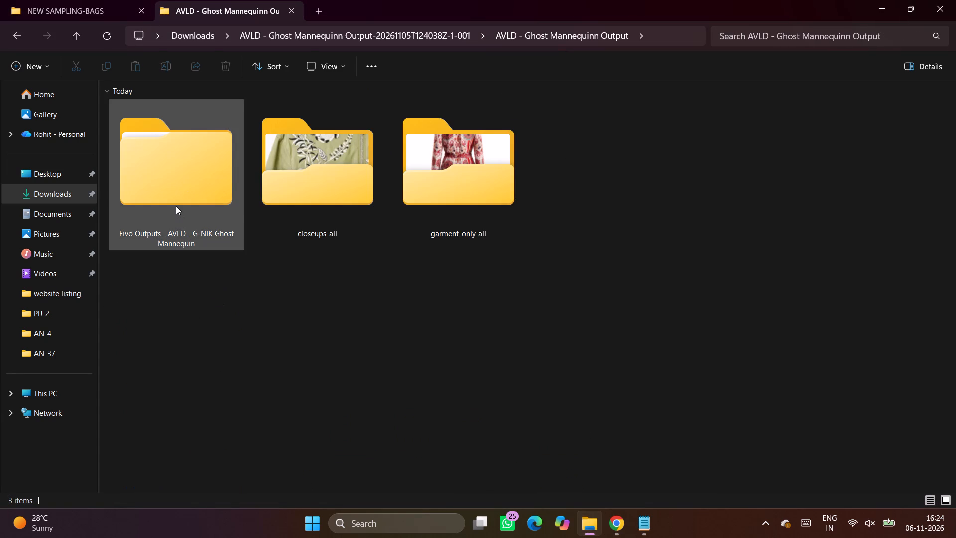
{"action": "double_click", "coordinate": [176, 206]}
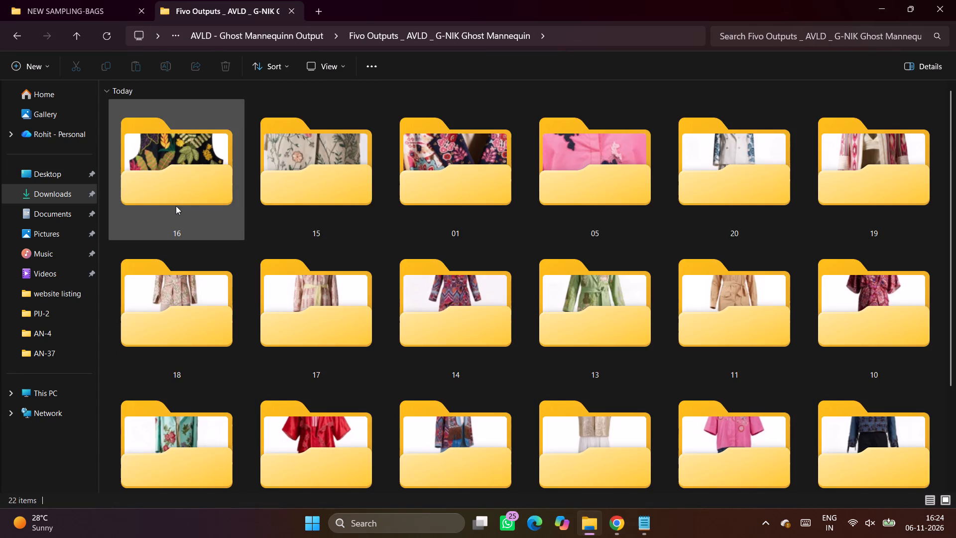
{"action": "double_click", "coordinate": [718, 326]}
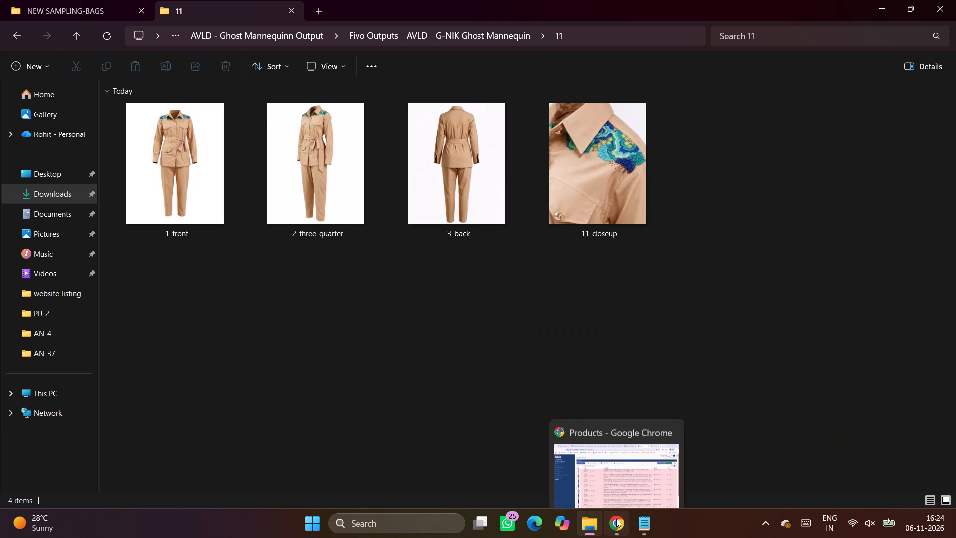
Back in Chrome, open product P-AS-PL-24/1 for editing and remove its back and three-quarter view pictures.
{"action": "left_click", "coordinate": [616, 519]}
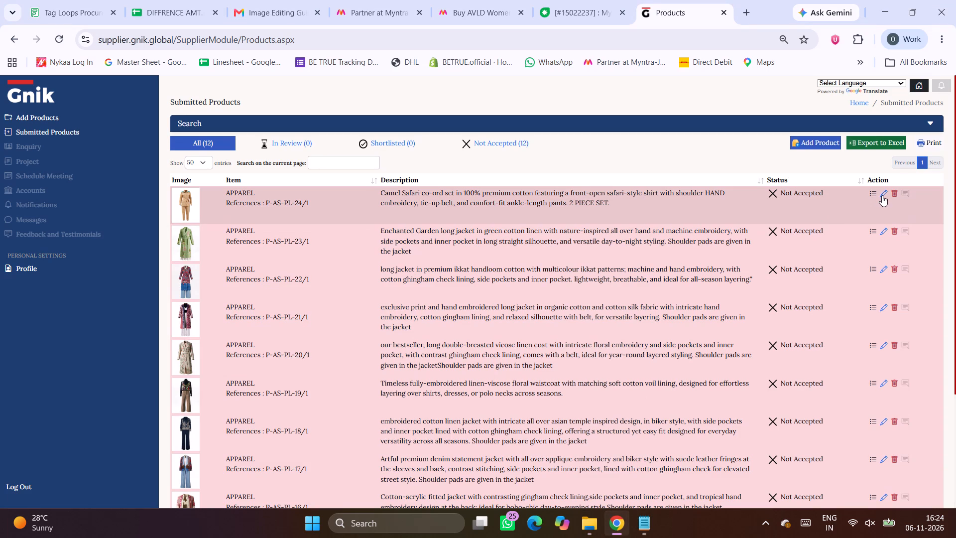
{"action": "left_click", "coordinate": [883, 195]}
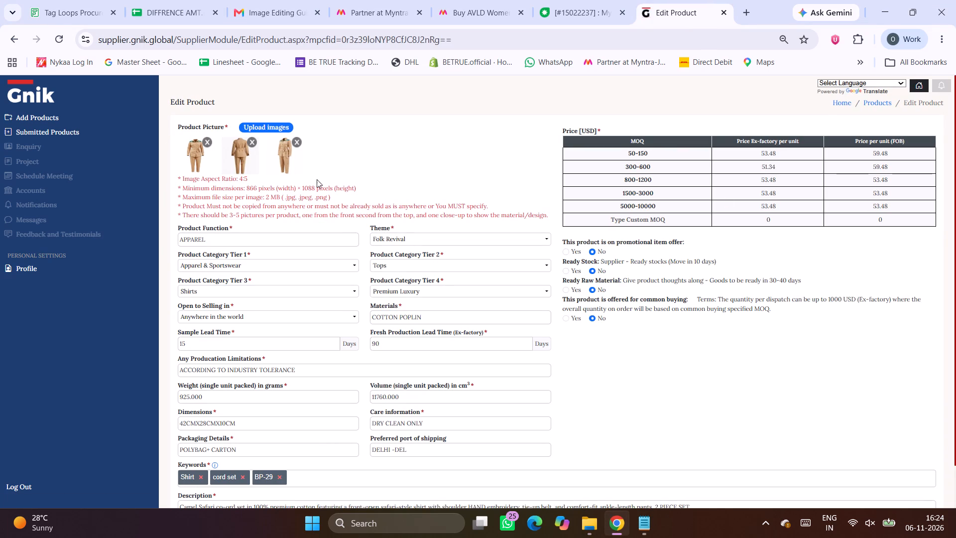
{"action": "left_click", "coordinate": [253, 140]}
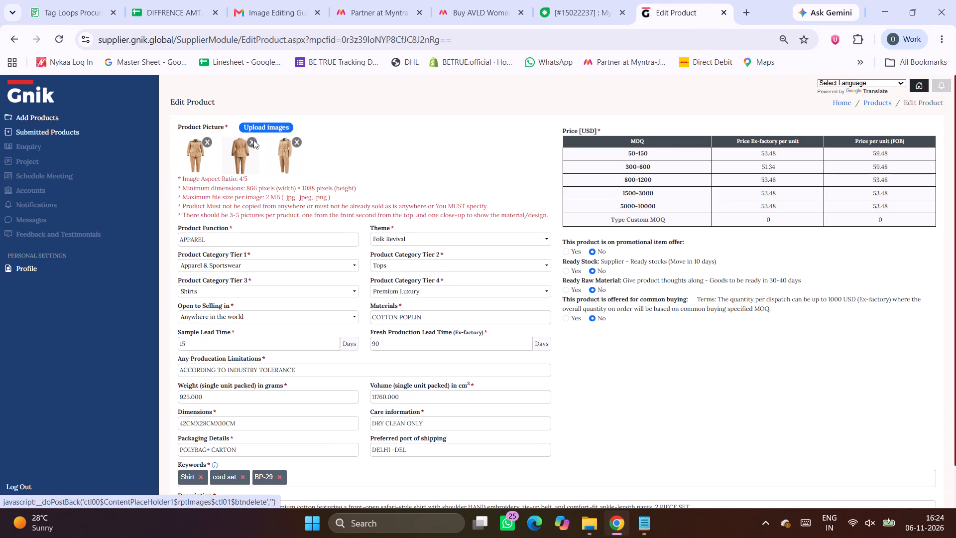
{"action": "left_click", "coordinate": [253, 142]}
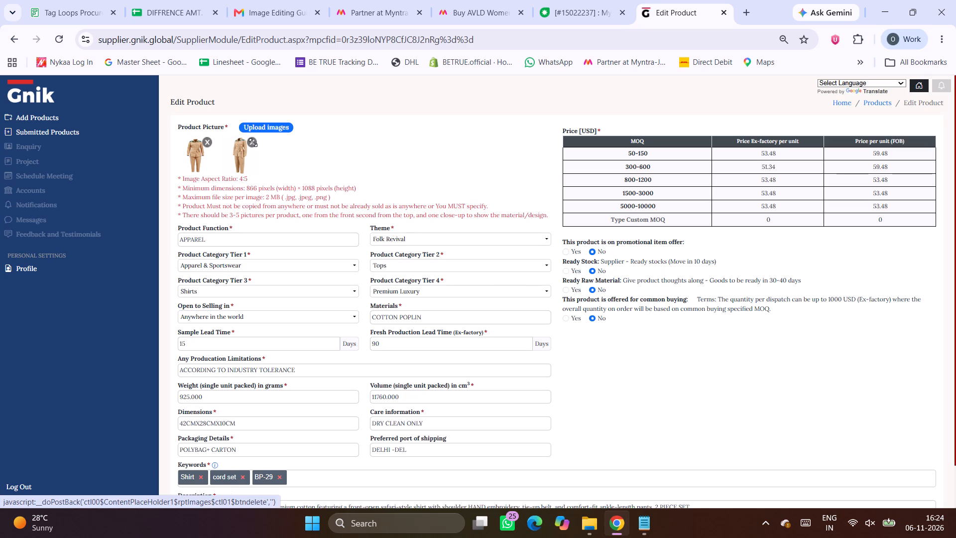
Upload the image 3_back from subfolder 11 of the Fivo Outputs _ AVLD _ G-NIK Ghost Mannequin folder to the product pictures.
{"action": "left_click", "coordinate": [277, 128]}
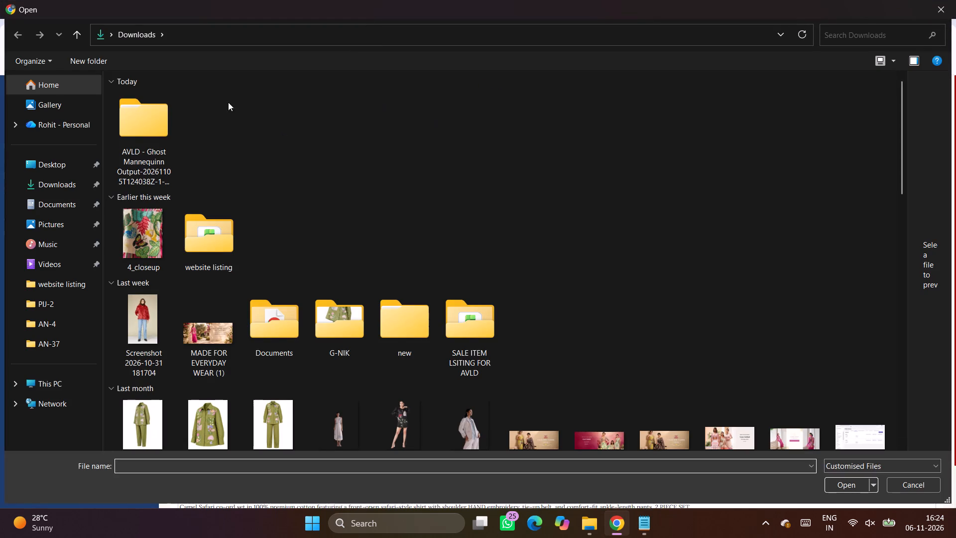
{"action": "double_click", "coordinate": [167, 127]}
{"action": "double_click", "coordinate": [300, 118]}
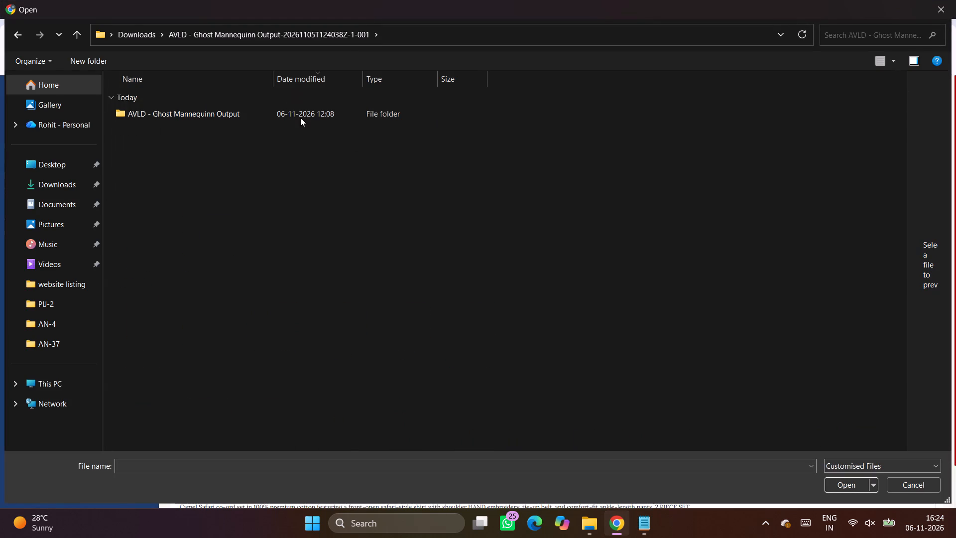
{"action": "double_click", "coordinate": [411, 113]}
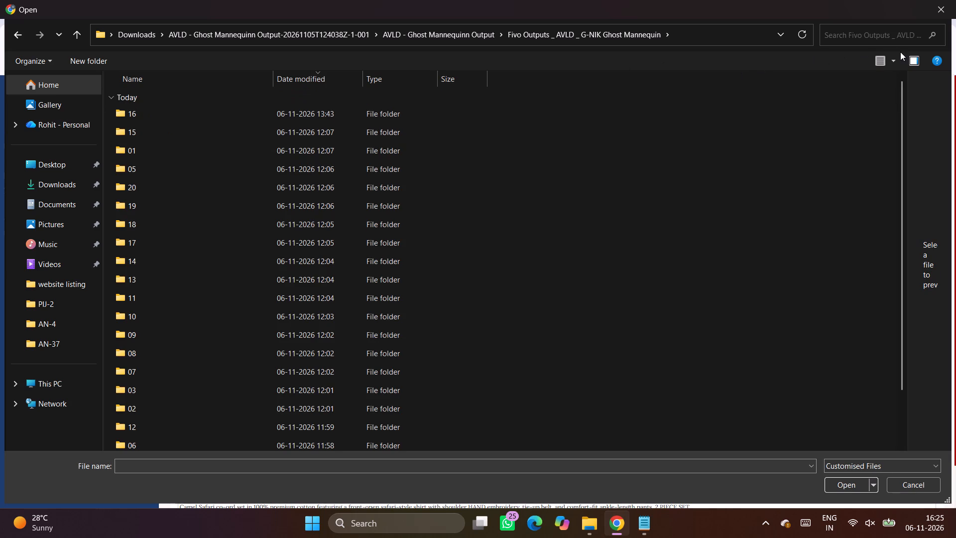
{"action": "left_click", "coordinate": [895, 58]}
{"action": "left_click", "coordinate": [904, 8]}
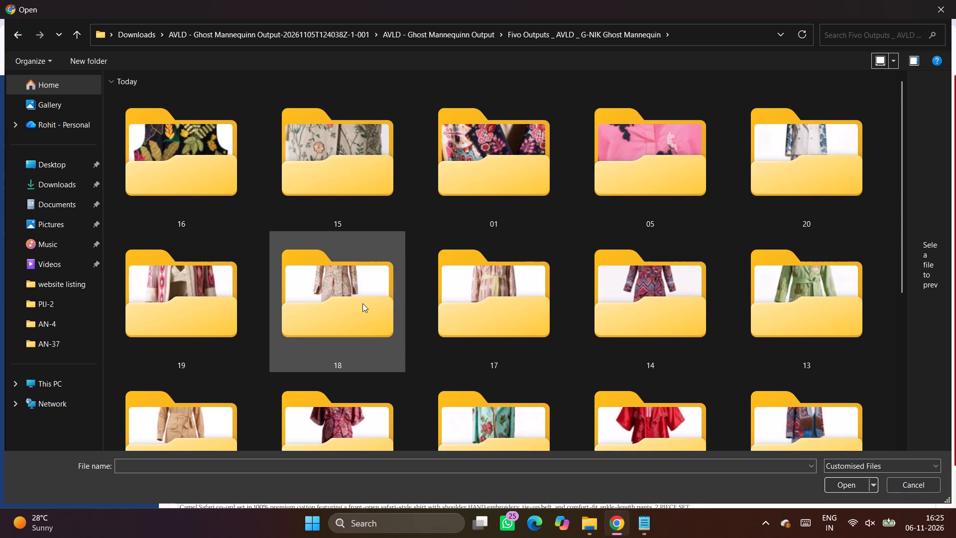
{"action": "scroll", "coordinate": [548, 317], "scroll_direction": "down", "scroll_amount": 1}
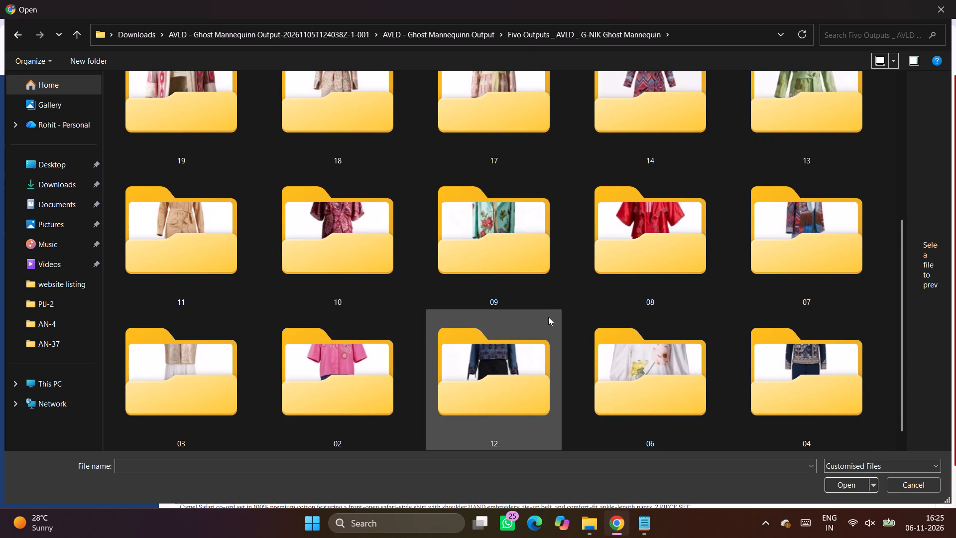
{"action": "scroll", "coordinate": [747, 335], "scroll_direction": "down", "scroll_amount": 3}
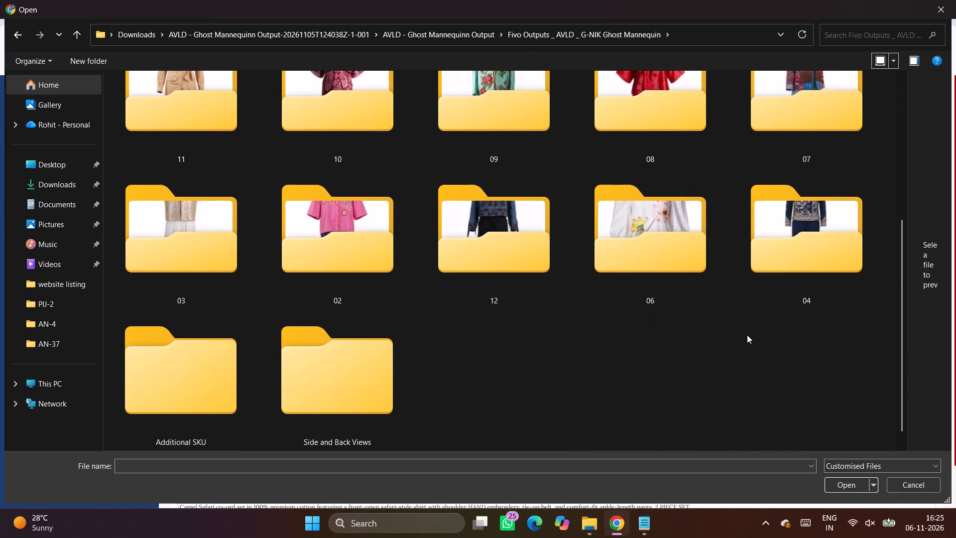
{"action": "scroll", "coordinate": [747, 335], "scroll_direction": "down", "scroll_amount": 3}
{"action": "left_click_drag", "start_coordinate": [747, 335], "coordinate": [624, 374]}
{"action": "left_click", "coordinate": [569, 384]}
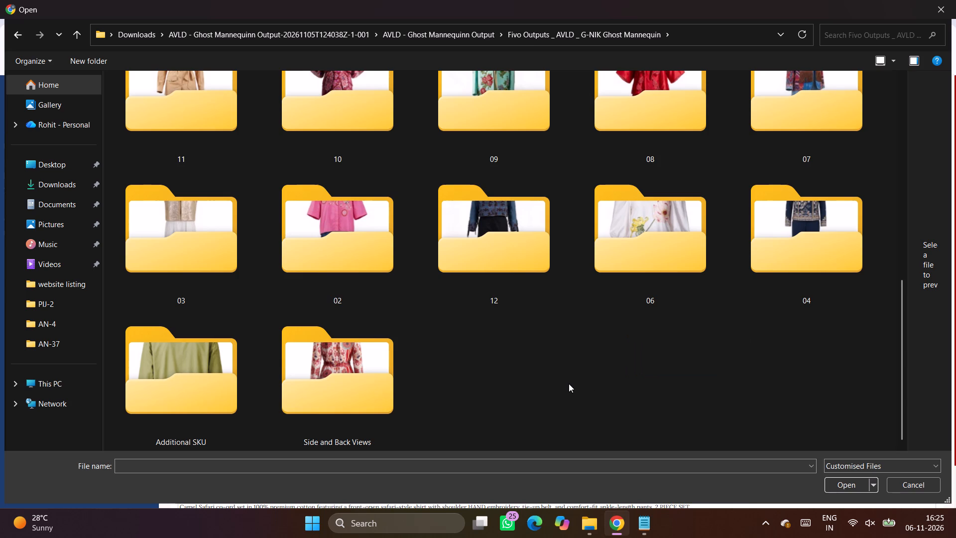
{"action": "scroll", "coordinate": [569, 384], "scroll_direction": "up", "scroll_amount": 1}
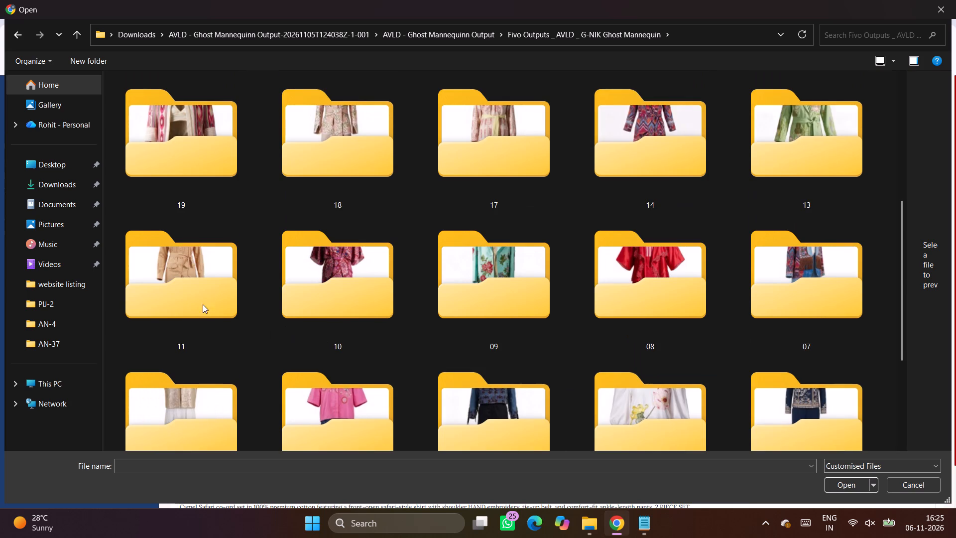
{"action": "double_click", "coordinate": [194, 299]}
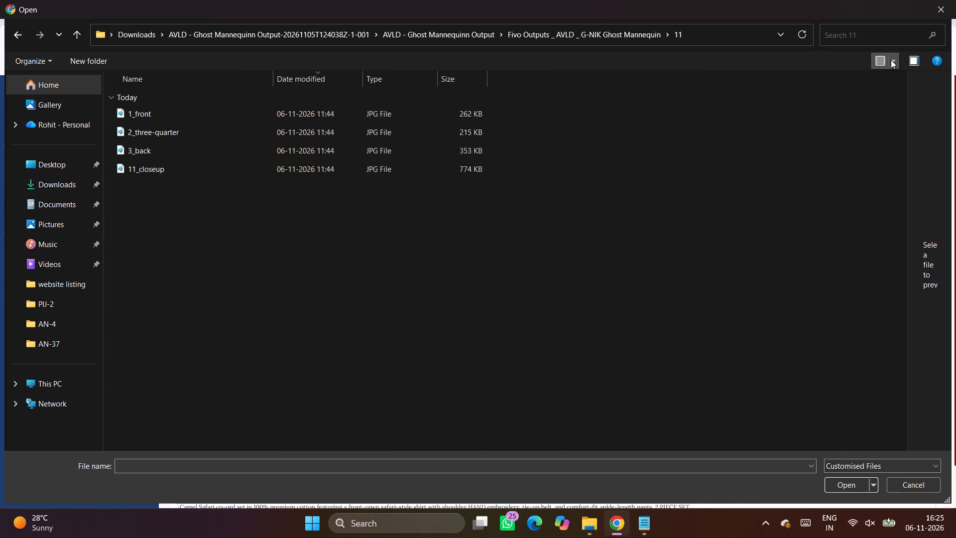
{"action": "left_click", "coordinate": [891, 60]}
{"action": "left_click", "coordinate": [915, 15]}
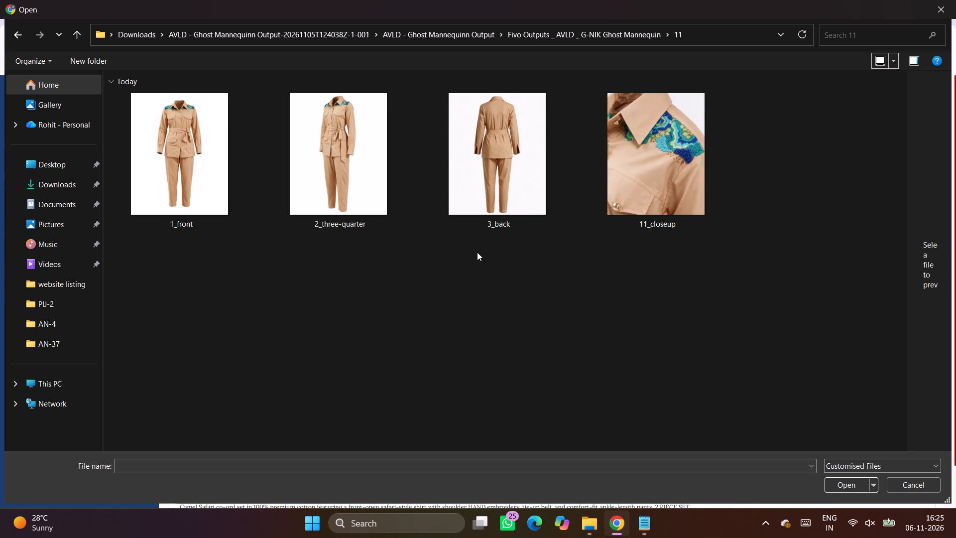
{"action": "double_click", "coordinate": [505, 188]}
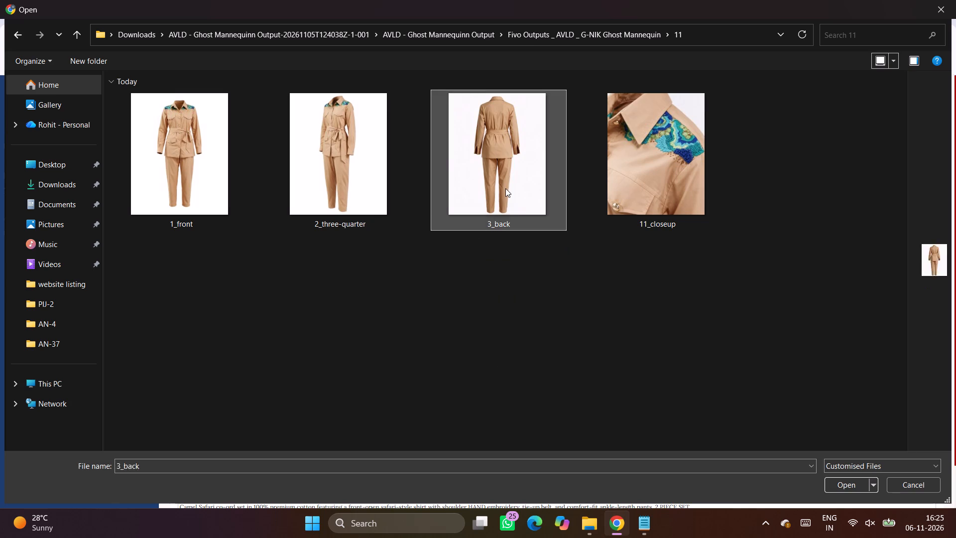
Upload the images 2_three-quarter and 11_closeup from subfolder 11 to the product pictures.
{"action": "left_click", "coordinate": [274, 130]}
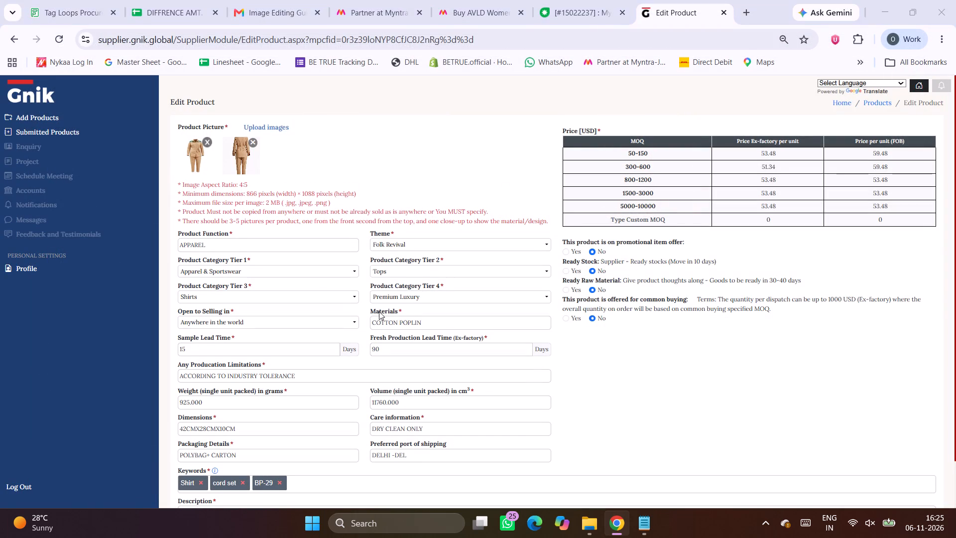
{"action": "double_click", "coordinate": [341, 205]}
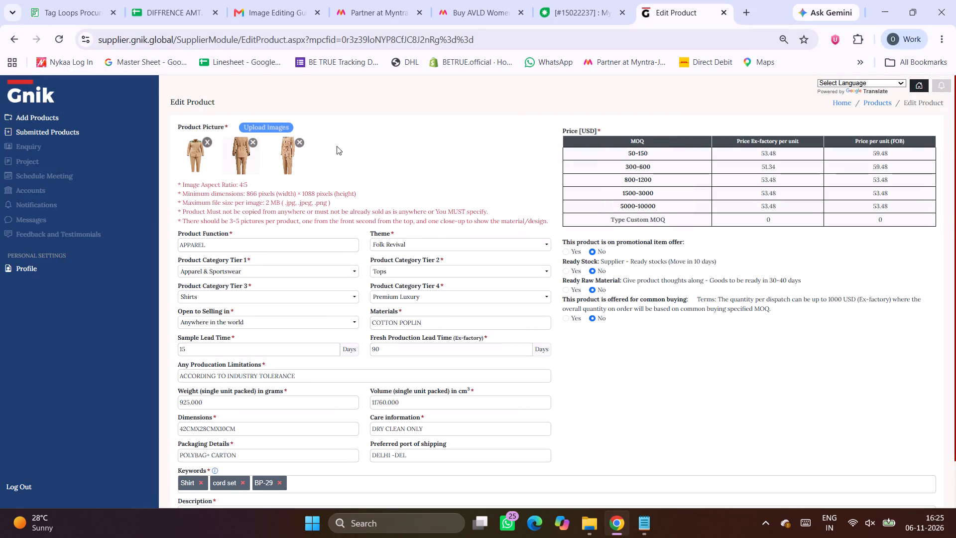
{"action": "left_click", "coordinate": [278, 132]}
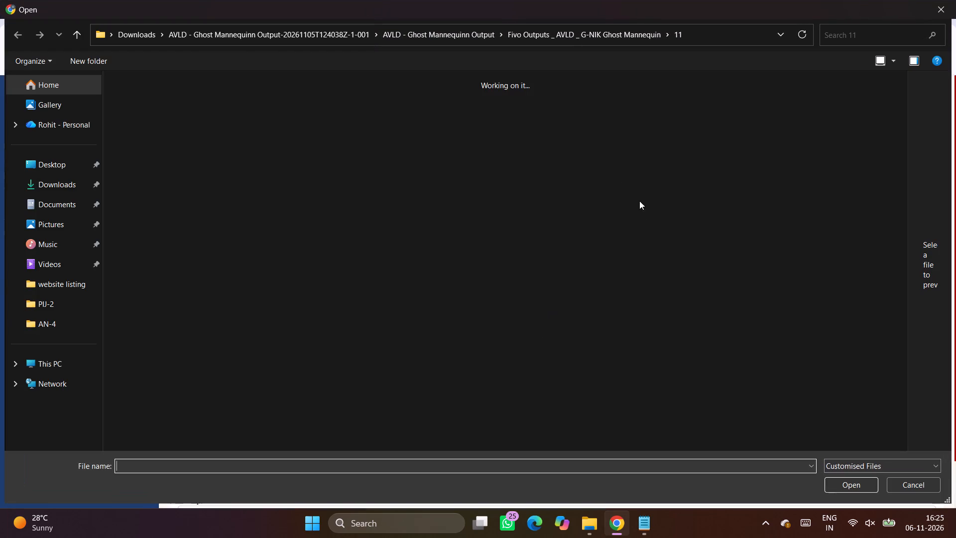
{"action": "double_click", "coordinate": [585, 144]}
{"action": "double_click", "coordinate": [630, 142]}
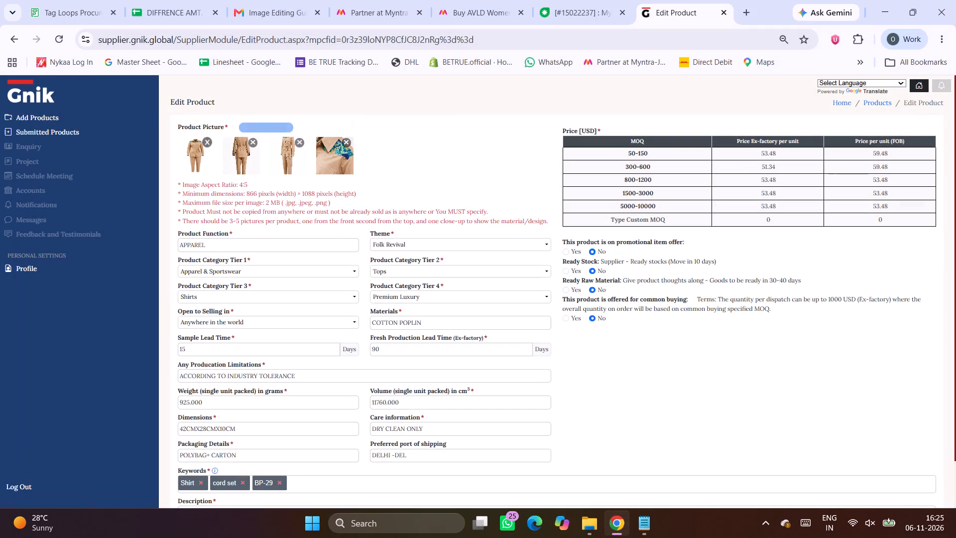
Submit the update of the camel safari co-ord set with its new pictures.
{"action": "scroll", "coordinate": [333, 327], "scroll_direction": "down", "scroll_amount": 5}
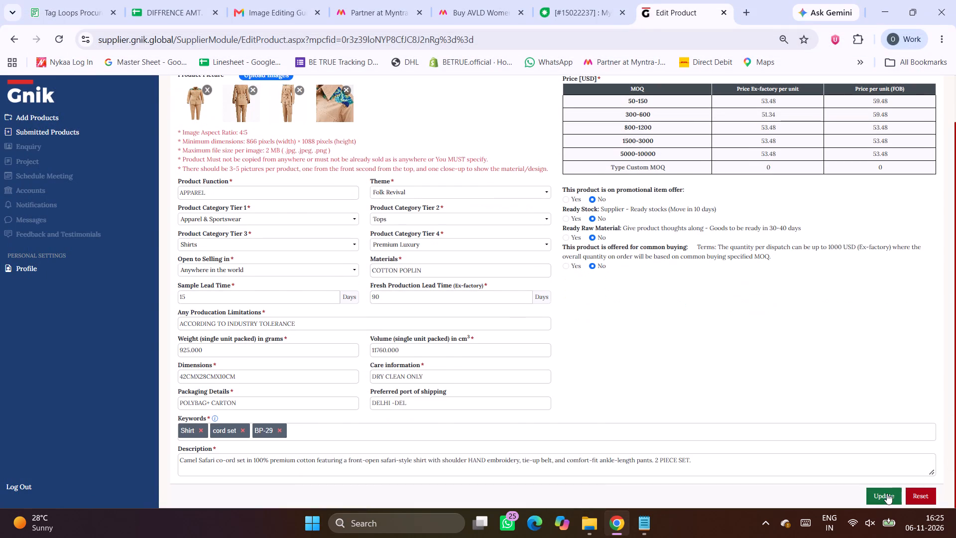
{"action": "left_click", "coordinate": [887, 493]}
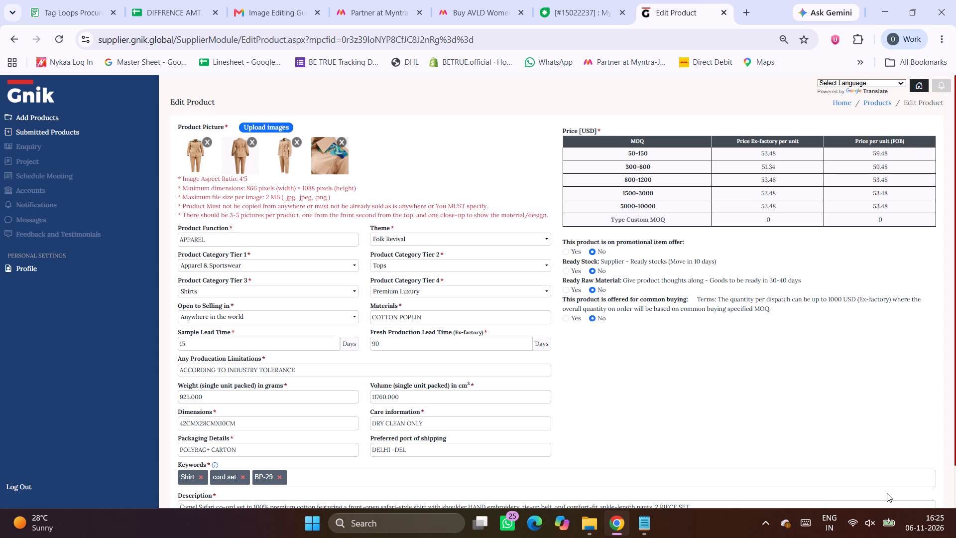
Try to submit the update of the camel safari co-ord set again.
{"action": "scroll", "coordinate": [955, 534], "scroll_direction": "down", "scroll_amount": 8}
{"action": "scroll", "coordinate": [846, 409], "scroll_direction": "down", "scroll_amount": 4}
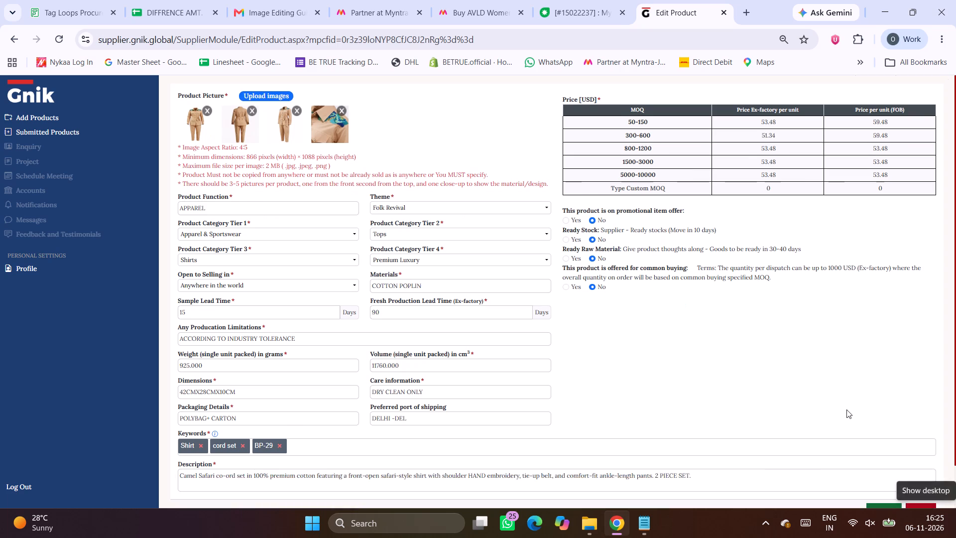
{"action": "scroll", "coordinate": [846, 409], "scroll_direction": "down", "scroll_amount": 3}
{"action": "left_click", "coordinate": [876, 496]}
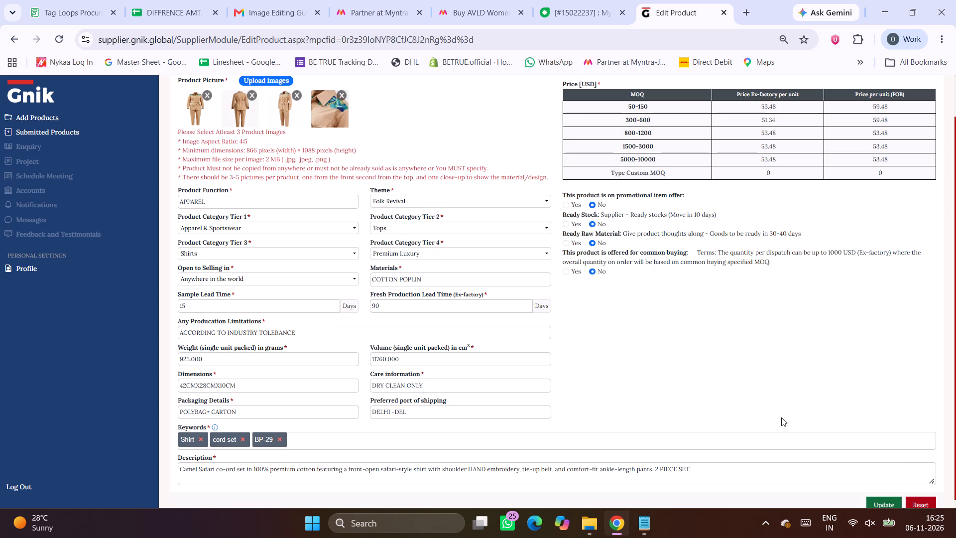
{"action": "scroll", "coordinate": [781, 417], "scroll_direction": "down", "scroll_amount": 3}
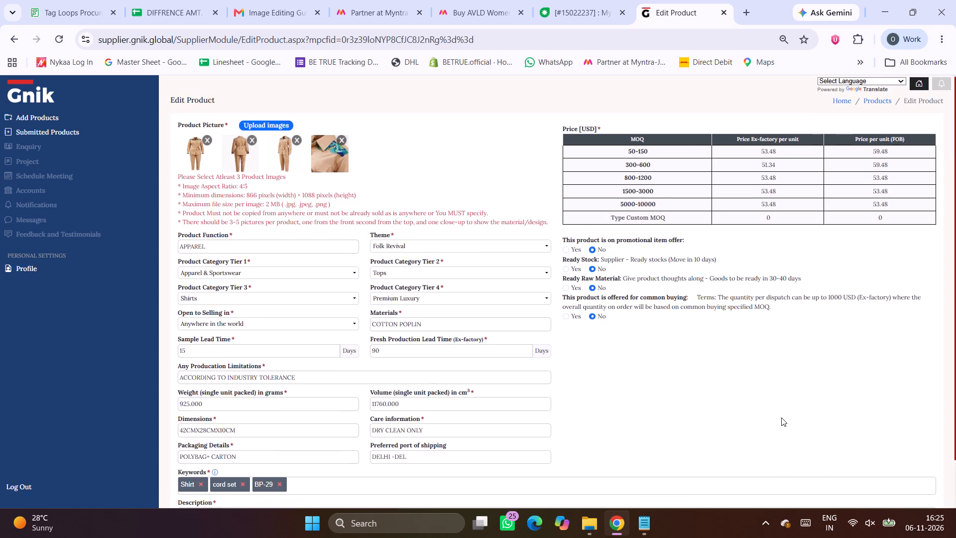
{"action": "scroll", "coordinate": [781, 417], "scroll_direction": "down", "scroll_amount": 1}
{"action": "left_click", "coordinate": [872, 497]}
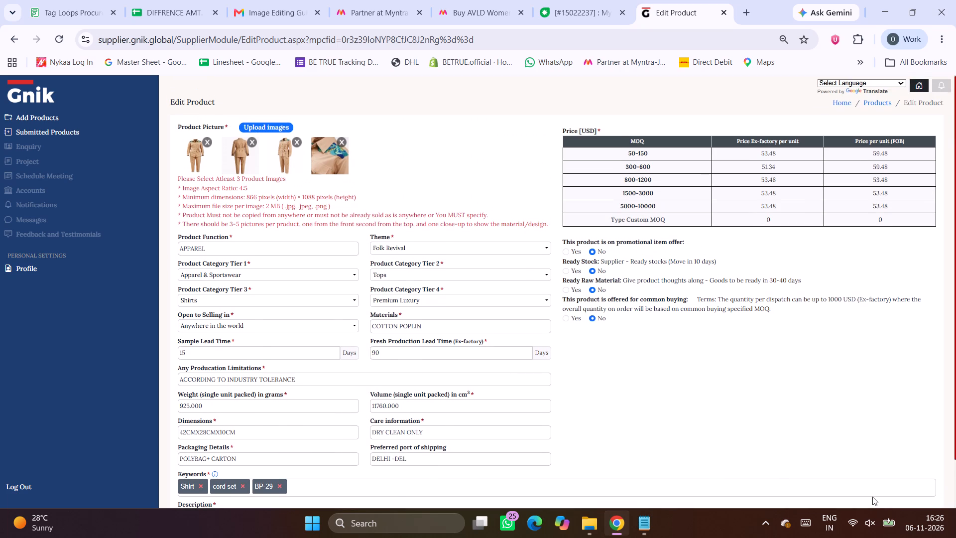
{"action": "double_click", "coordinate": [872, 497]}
Return through the supplier dashboard to the submitted products and reopen product P-AS-PL-24/1 for editing.
{"action": "left_click", "coordinate": [843, 102]}
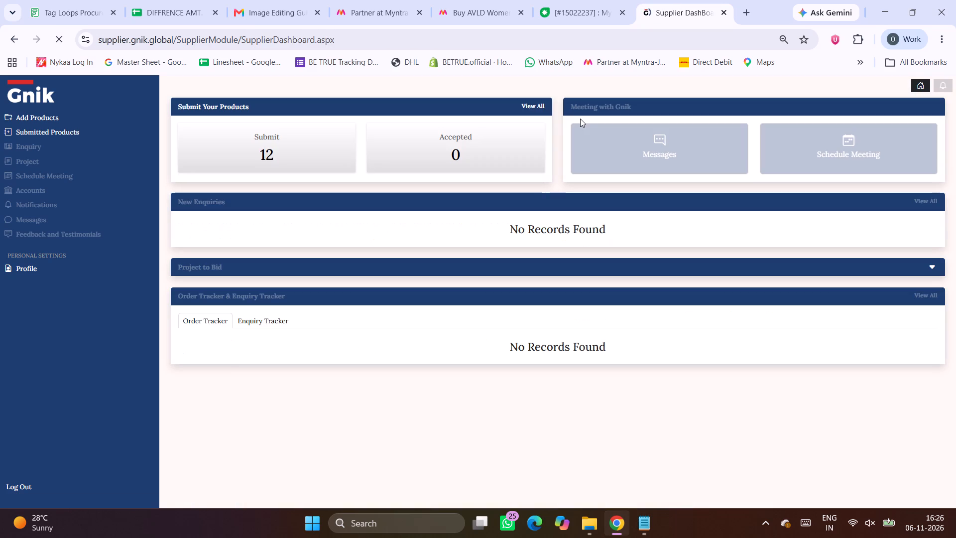
{"action": "left_click", "coordinate": [35, 128]}
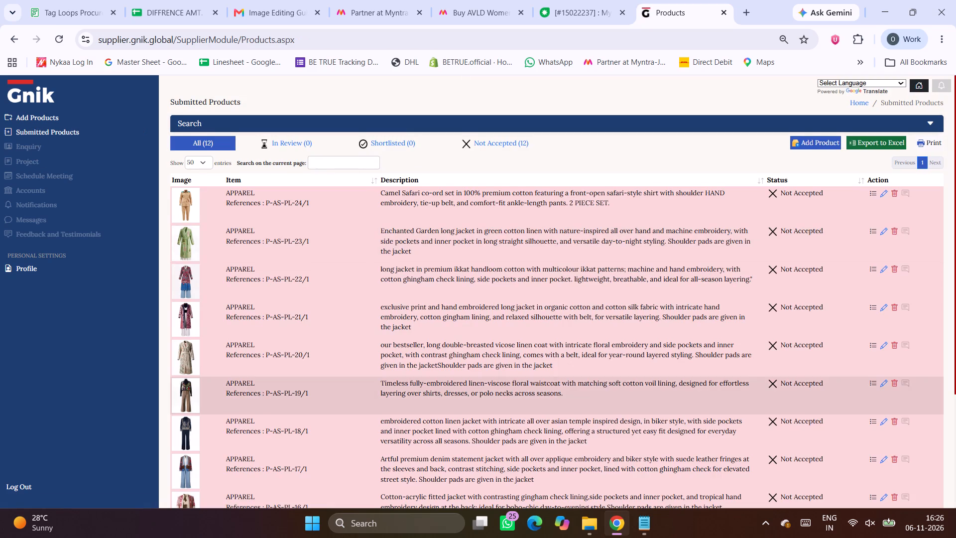
{"action": "scroll", "coordinate": [605, 385], "scroll_direction": "right", "scroll_amount": 1}
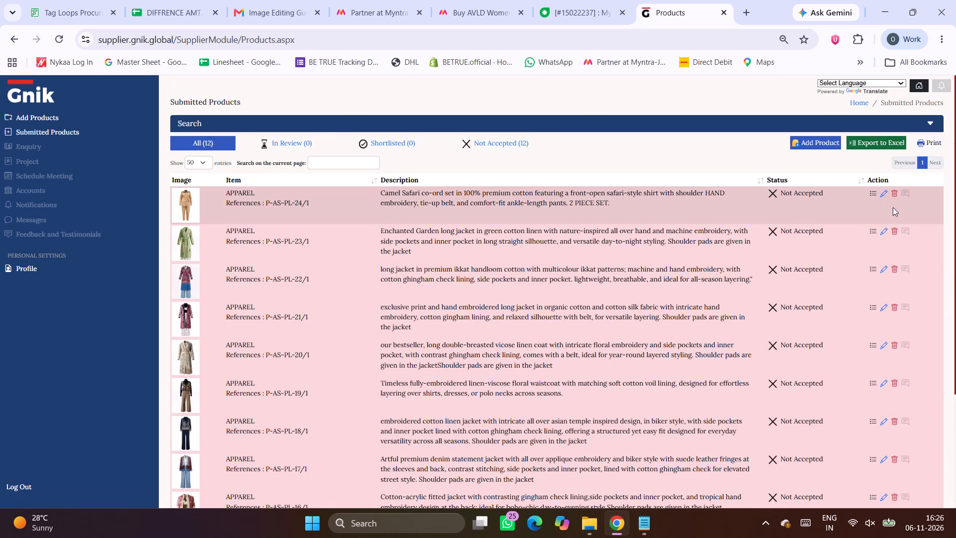
{"action": "left_click", "coordinate": [882, 193]}
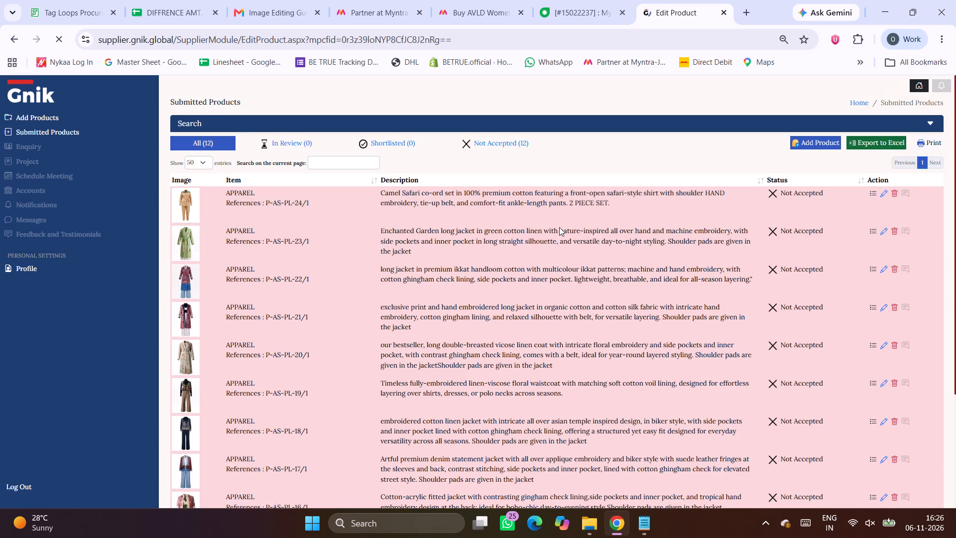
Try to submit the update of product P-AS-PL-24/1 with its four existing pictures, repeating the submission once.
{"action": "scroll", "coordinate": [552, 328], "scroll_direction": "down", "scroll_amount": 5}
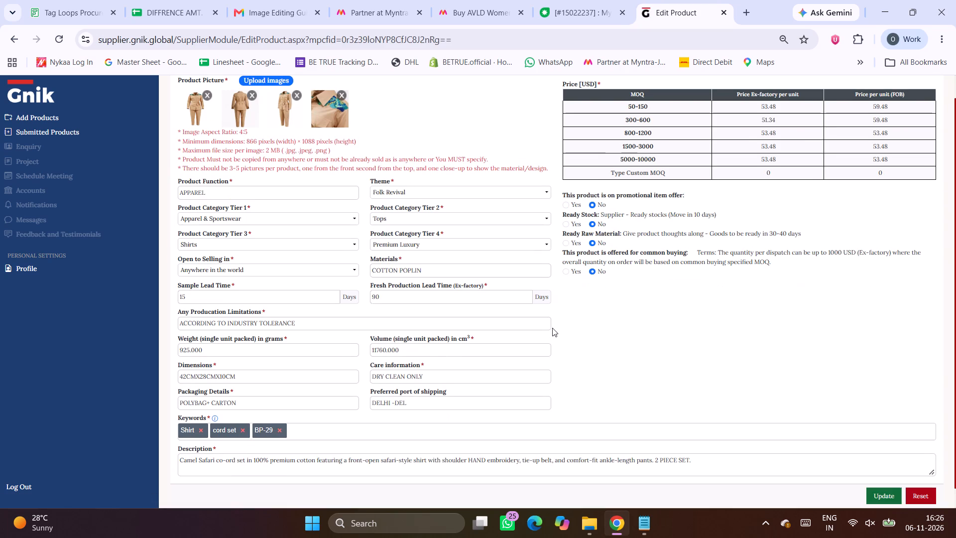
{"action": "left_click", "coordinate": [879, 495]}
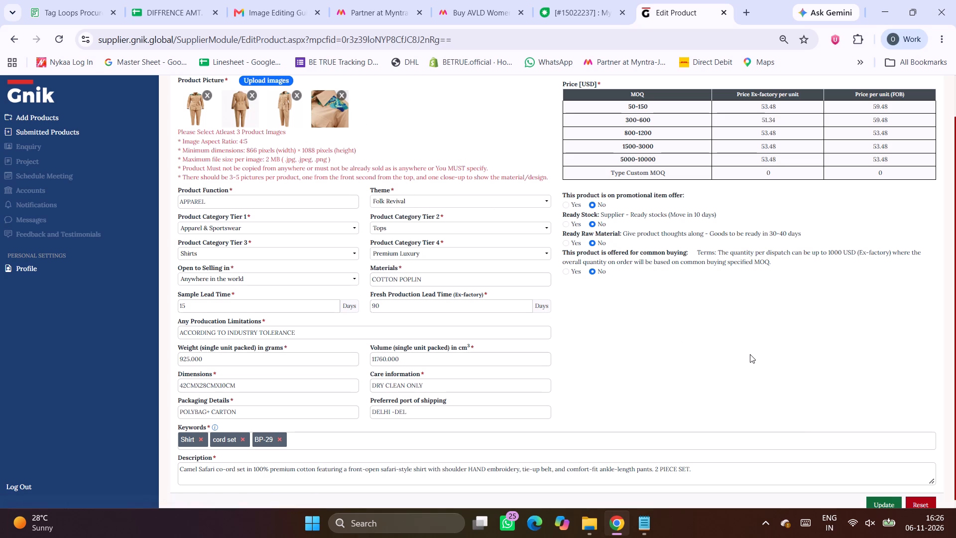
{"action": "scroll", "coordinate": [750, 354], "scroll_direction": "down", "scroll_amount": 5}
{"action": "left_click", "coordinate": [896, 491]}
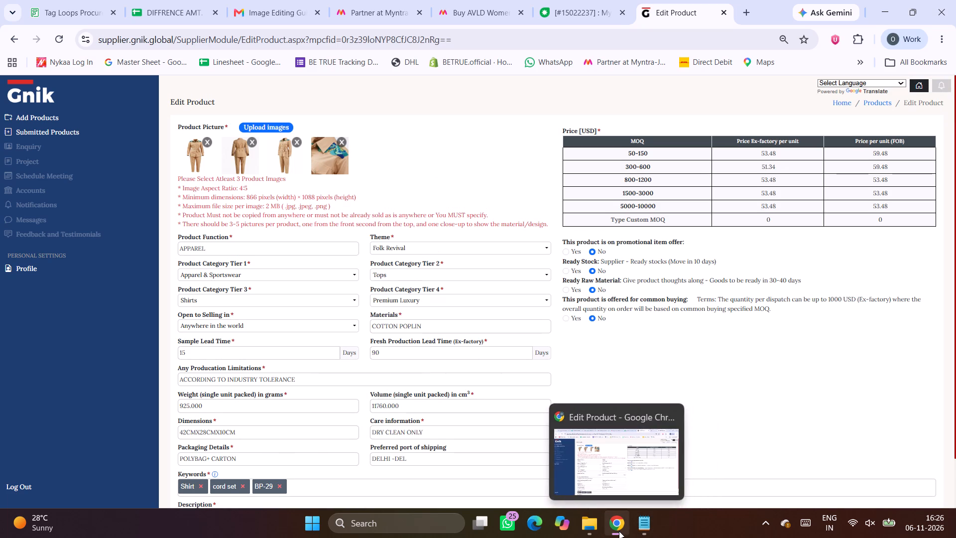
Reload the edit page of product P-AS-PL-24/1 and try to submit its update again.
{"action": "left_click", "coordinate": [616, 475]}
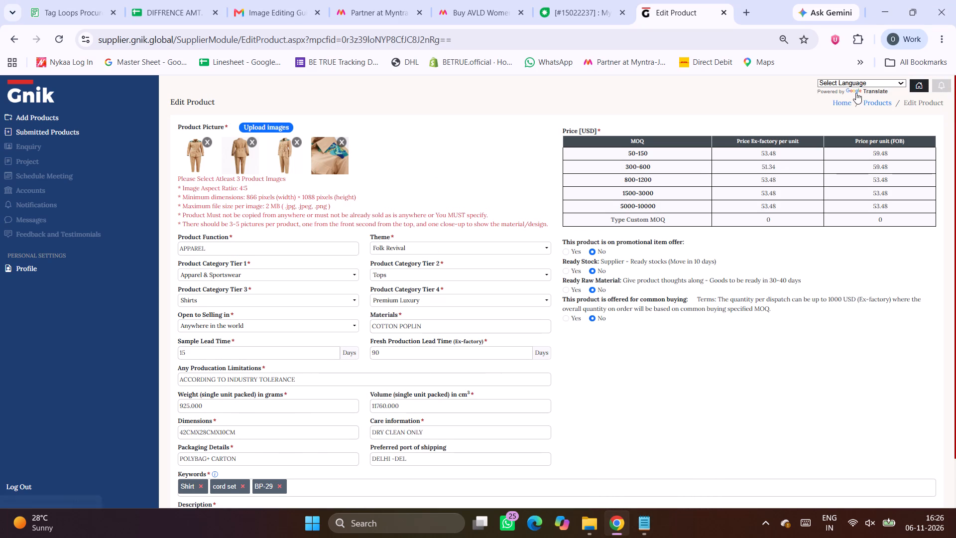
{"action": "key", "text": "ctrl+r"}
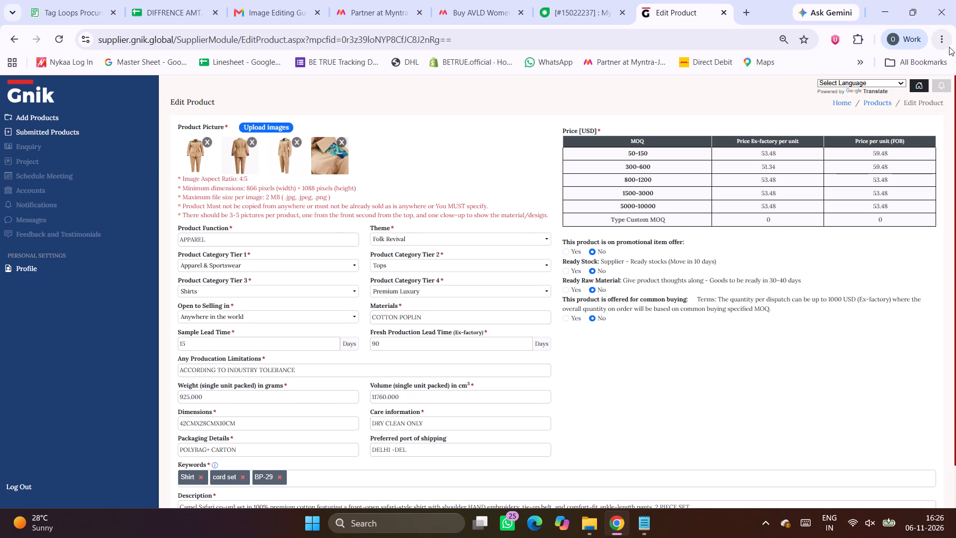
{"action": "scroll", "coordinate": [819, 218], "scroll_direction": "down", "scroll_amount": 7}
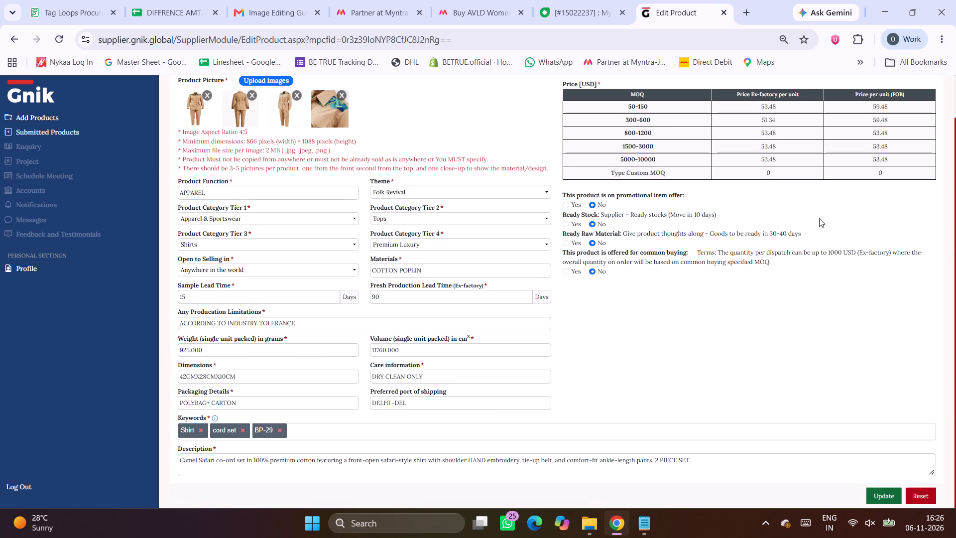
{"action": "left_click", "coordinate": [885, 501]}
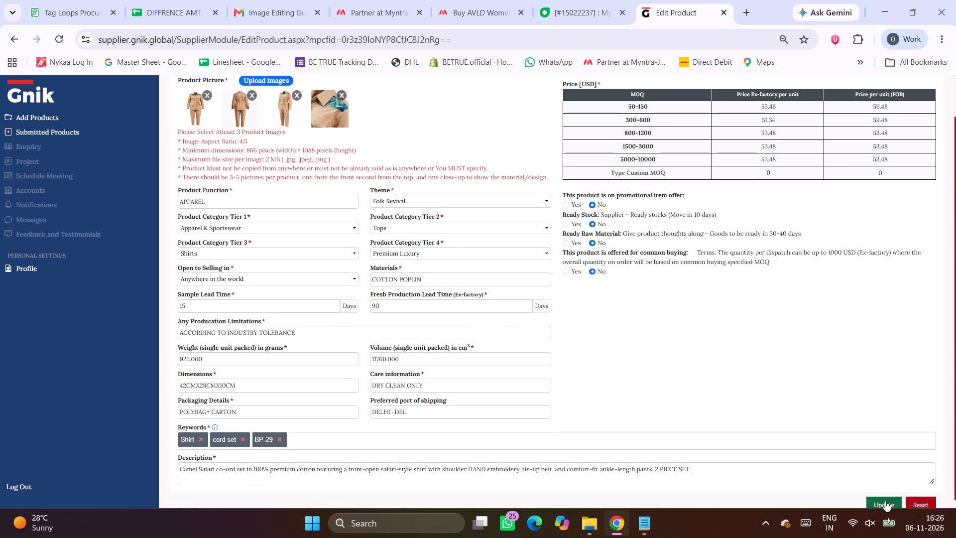
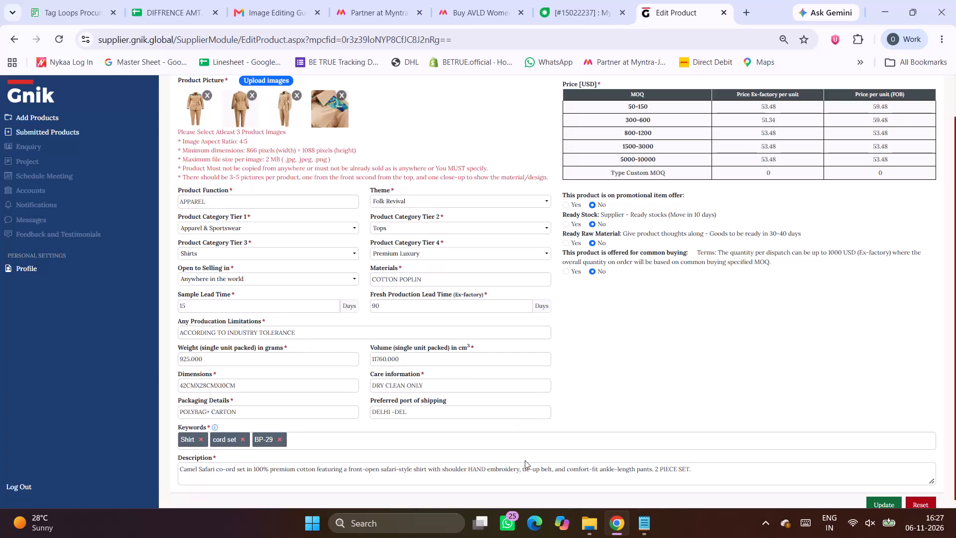
Try once more to submit the update of product P-AS-PL-24/1 with its four pictures.
{"action": "scroll", "coordinate": [525, 460], "scroll_direction": "down", "scroll_amount": 2}
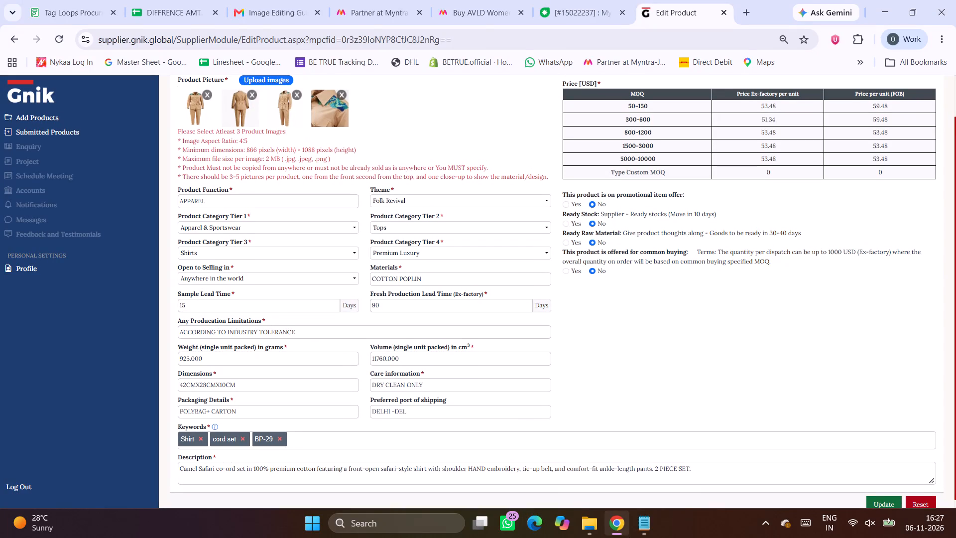
{"action": "scroll", "coordinate": [771, 345], "scroll_direction": "up", "scroll_amount": 8}
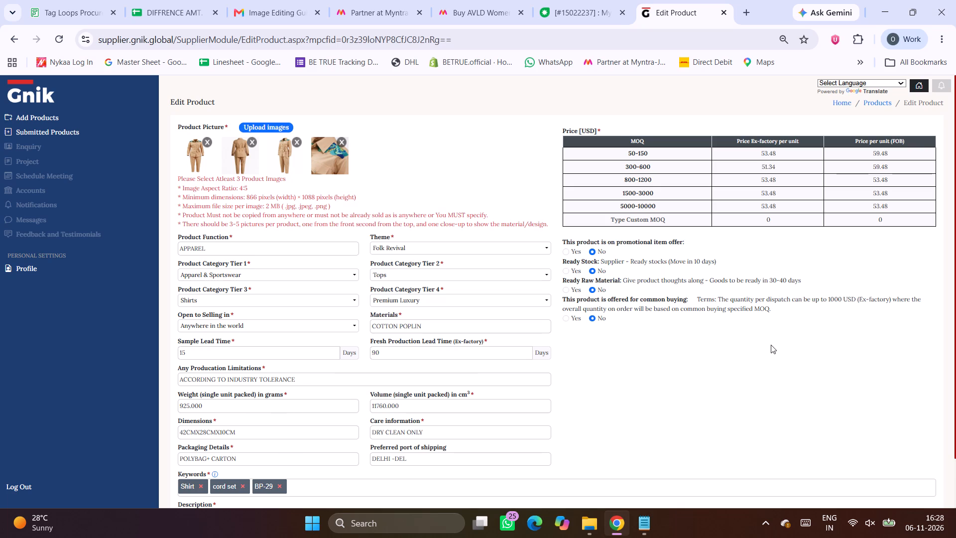
{"action": "scroll", "coordinate": [771, 345], "scroll_direction": "up", "scroll_amount": 9}
{"action": "scroll", "coordinate": [771, 345], "scroll_direction": "down", "scroll_amount": 8}
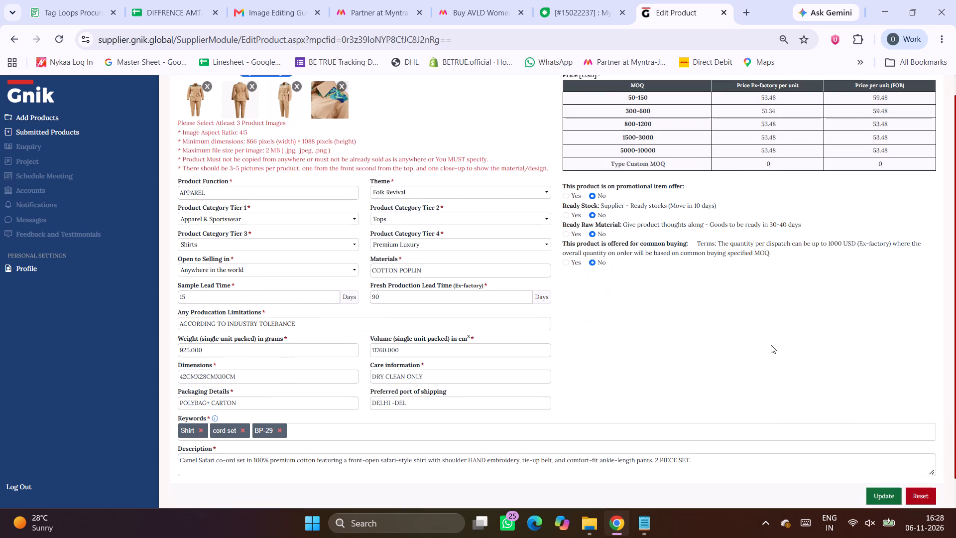
{"action": "left_click", "coordinate": [879, 492]}
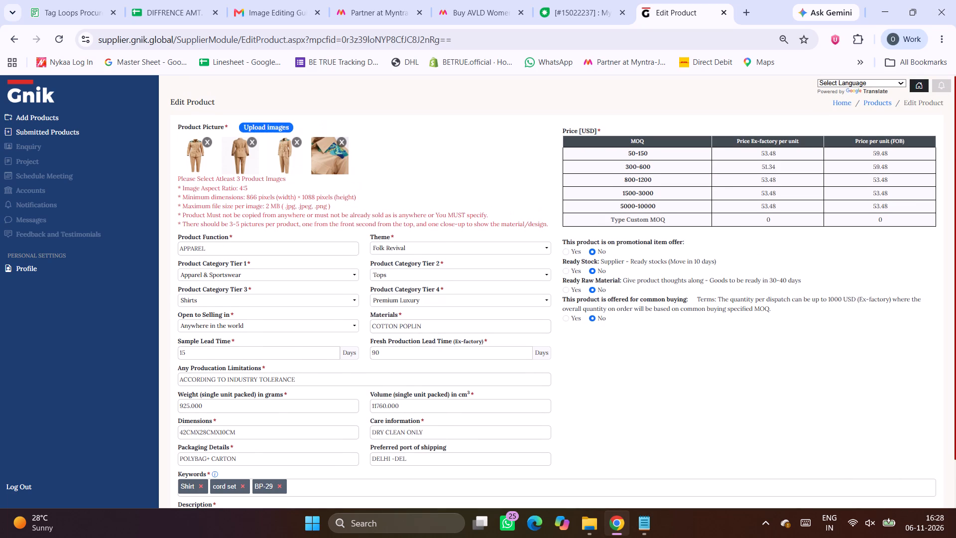
{"action": "scroll", "coordinate": [716, 212], "scroll_direction": "up", "scroll_amount": 4}
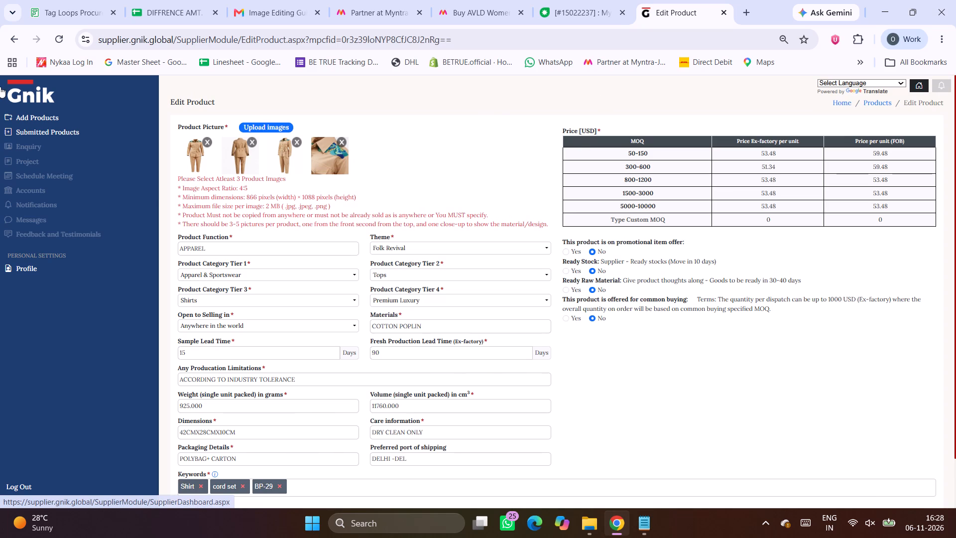
Leave the camel co-ord set, return to the submitted products and open product P-AS-PL-23/1 for editing.
{"action": "left_click", "coordinate": [14, 40]}
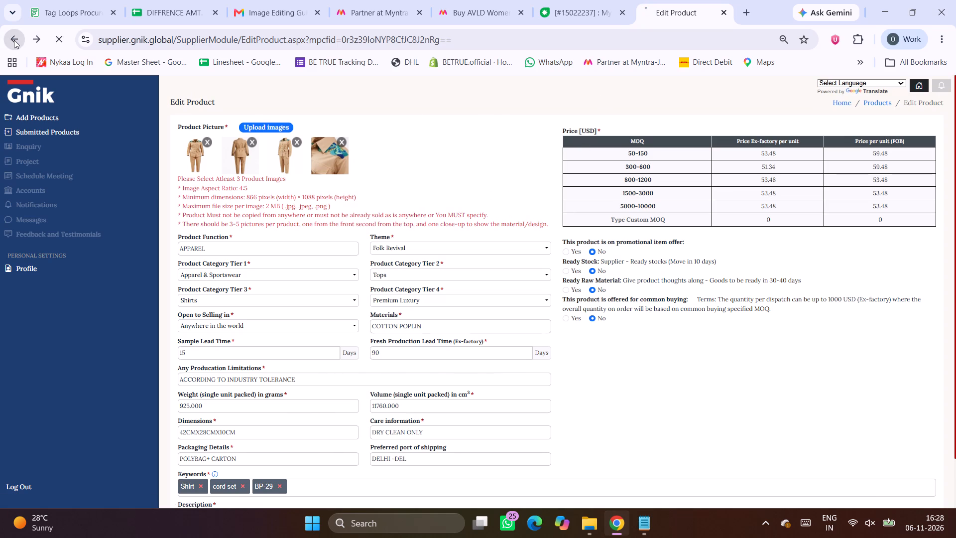
{"action": "left_click", "coordinate": [35, 132]}
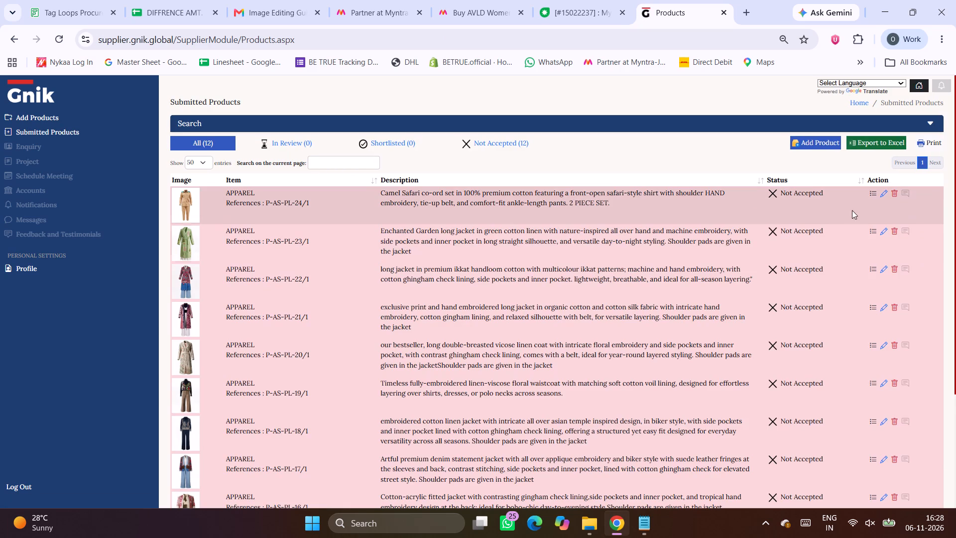
{"action": "left_click", "coordinate": [884, 230]}
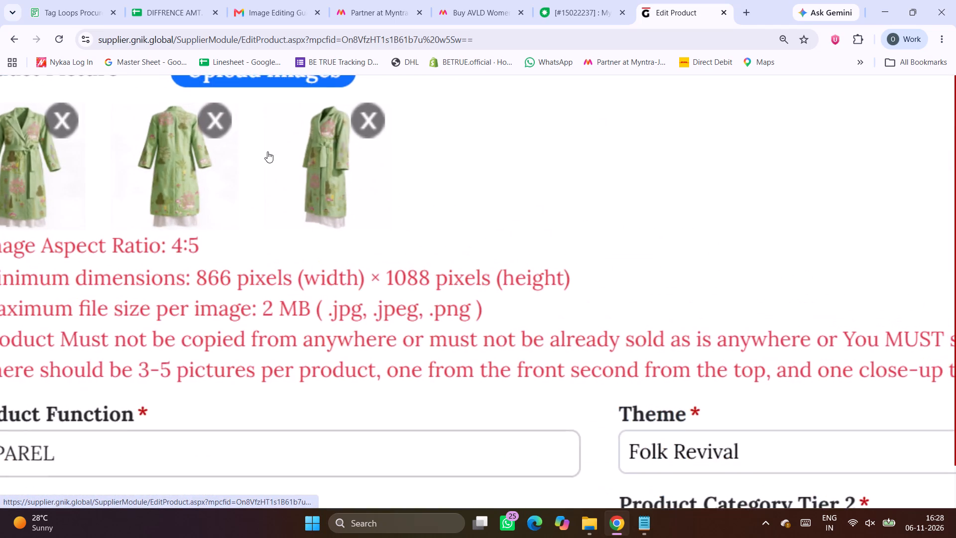
{"action": "scroll", "coordinate": [267, 151], "scroll_direction": "right", "scroll_amount": 7}
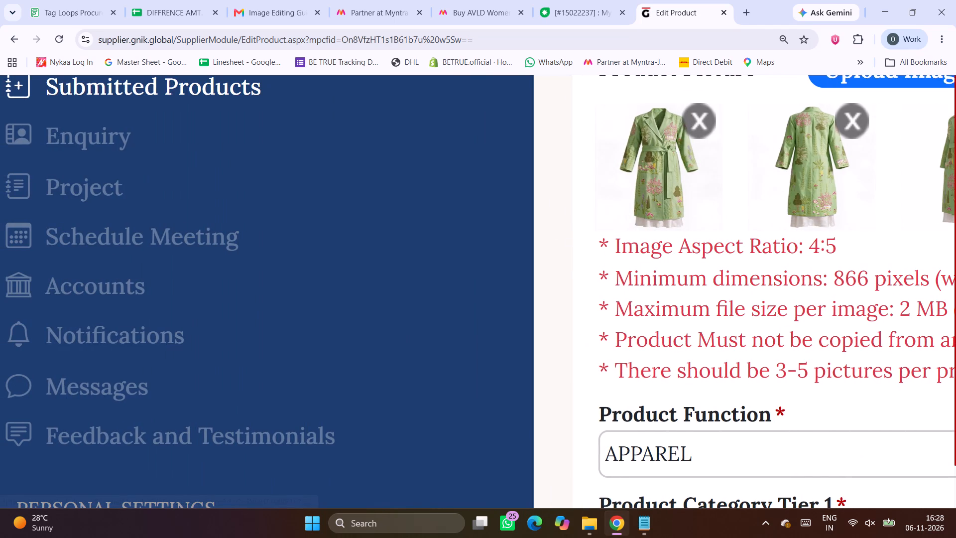
In File Explorer, view the green jacket images in folder 13 of the ghost mannequin outputs, and return to the product's edit page.
{"action": "left_click", "coordinate": [594, 522]}
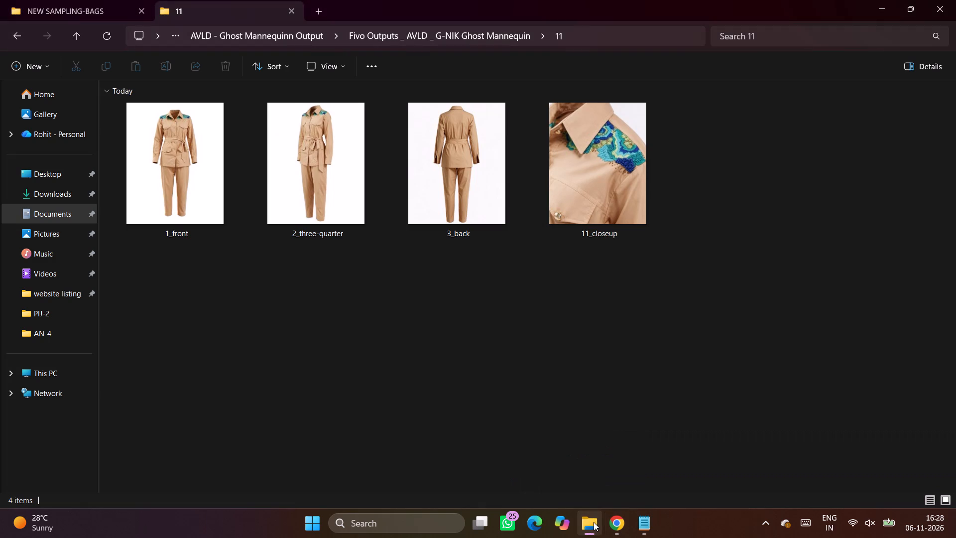
{"action": "left_click", "coordinate": [411, 31]}
{"action": "double_click", "coordinate": [611, 297]}
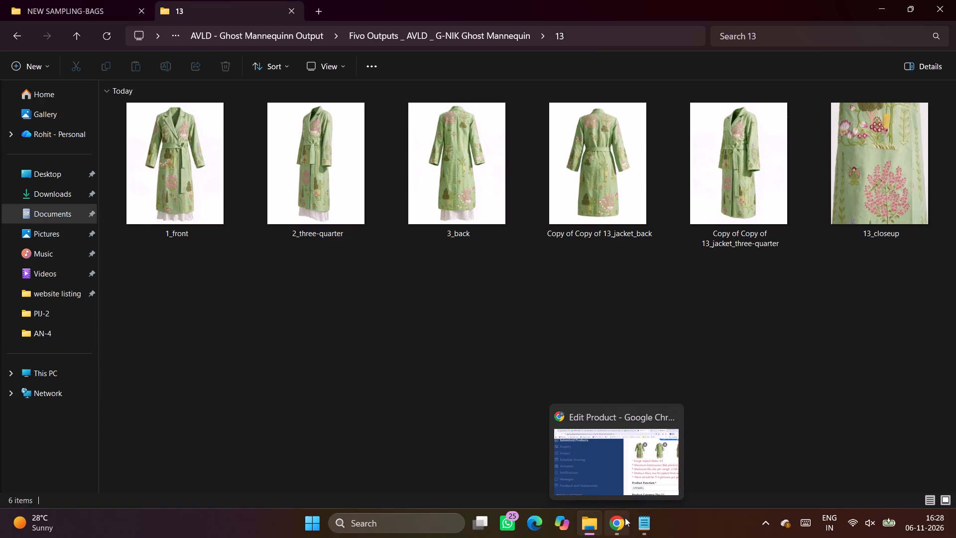
{"action": "left_click", "coordinate": [633, 453]}
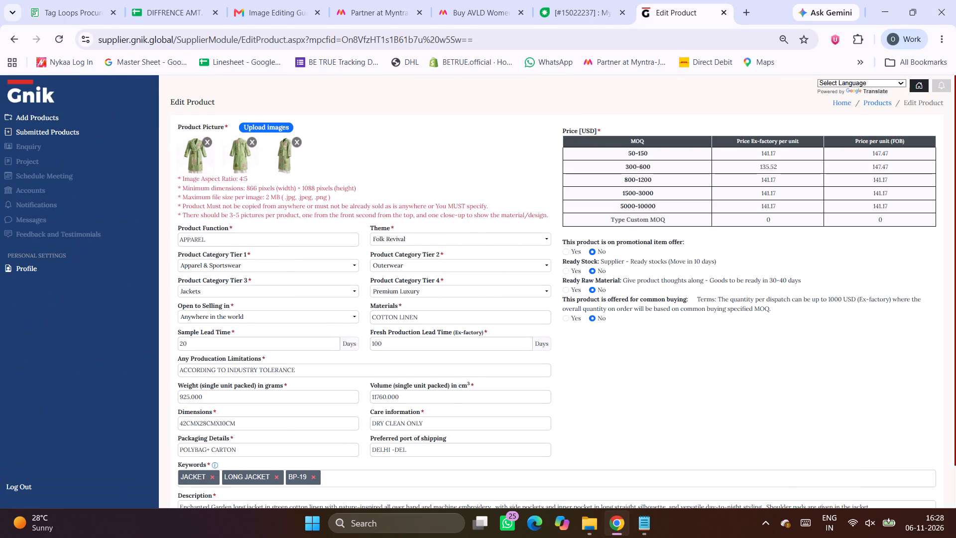
Remove the existing back and three-quarter pictures from product P-AS-PL-23/1, keeping only the front picture.
{"action": "left_click", "coordinate": [250, 139]}
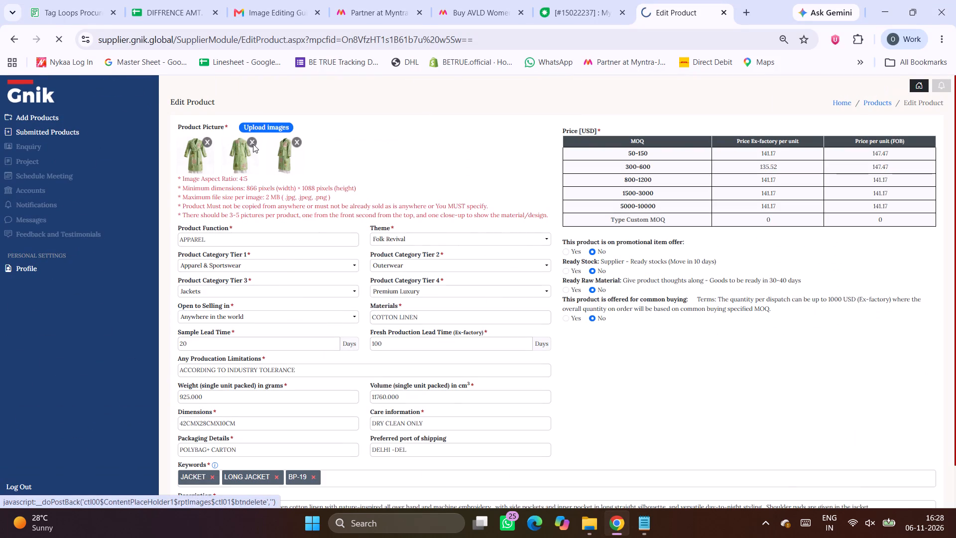
{"action": "left_click", "coordinate": [251, 142]}
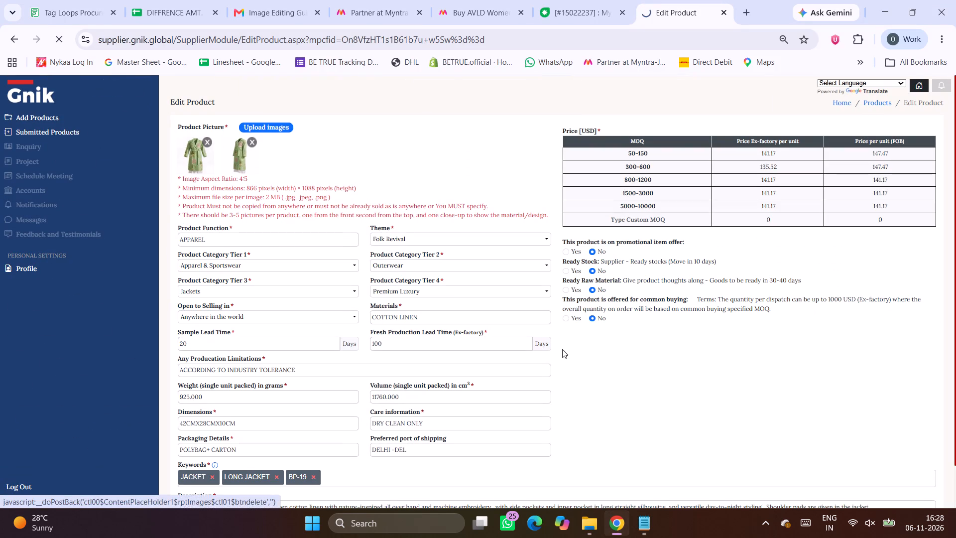
{"action": "left_click", "coordinate": [599, 526]}
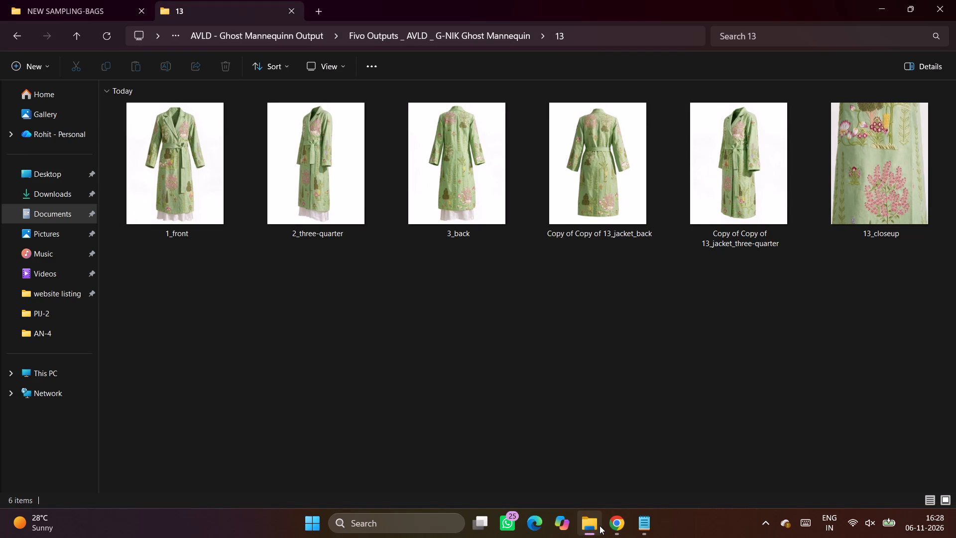
{"action": "left_click", "coordinate": [599, 526]}
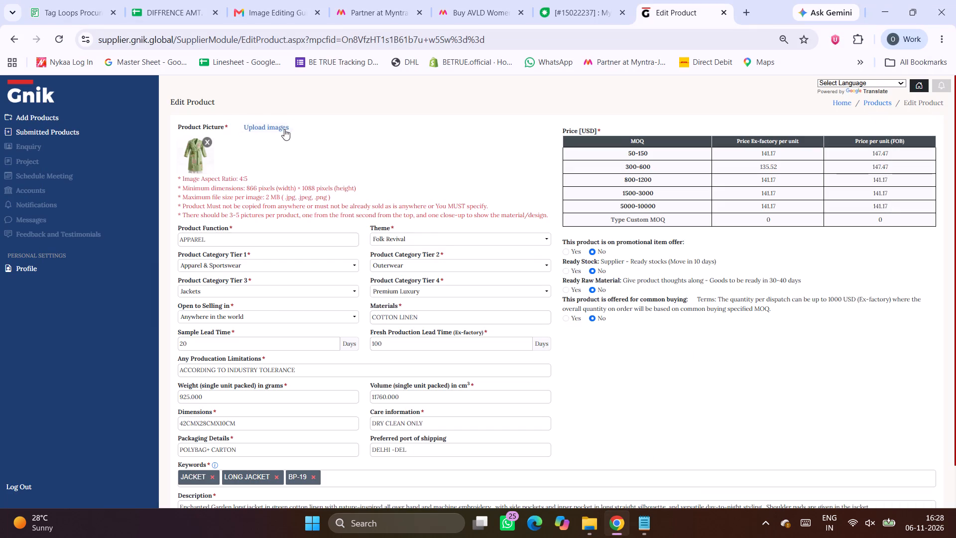
Upload Copy of Copy of 13_jacket_back, Copy of Copy of 13_jacket_three-quarter and 13_closeup from folder 13 as product pictures.
{"action": "left_click", "coordinate": [284, 129]}
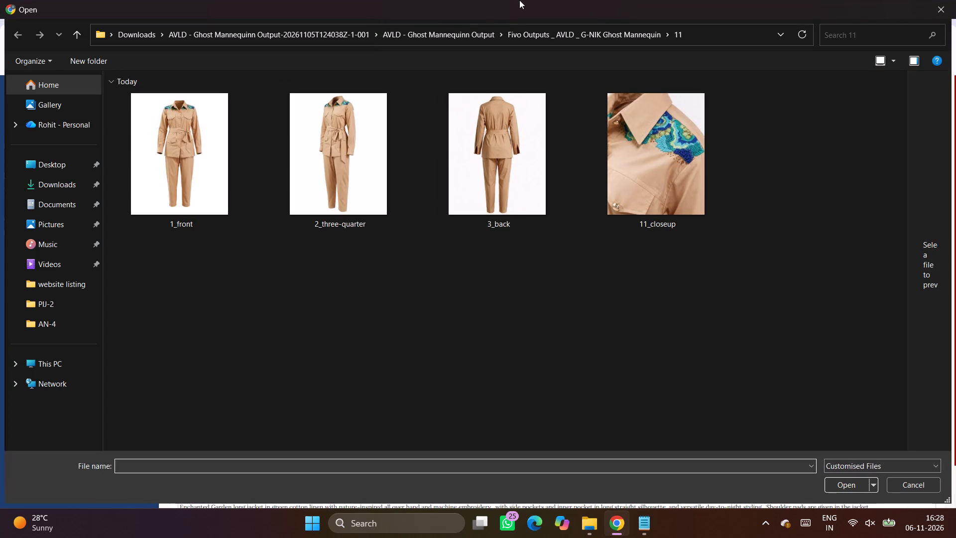
{"action": "left_click", "coordinate": [512, 41]}
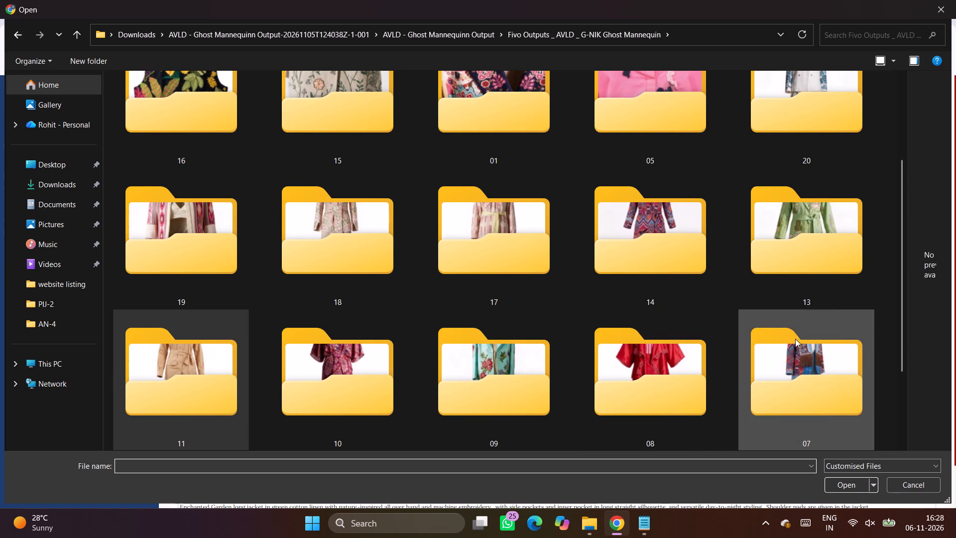
{"action": "double_click", "coordinate": [816, 260]}
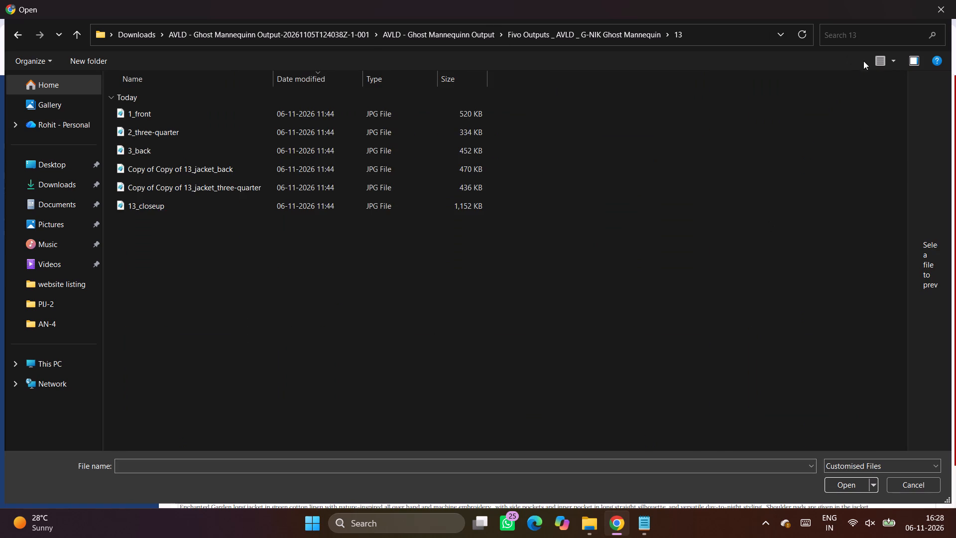
{"action": "left_click", "coordinate": [890, 65]}
{"action": "left_click", "coordinate": [915, 6]}
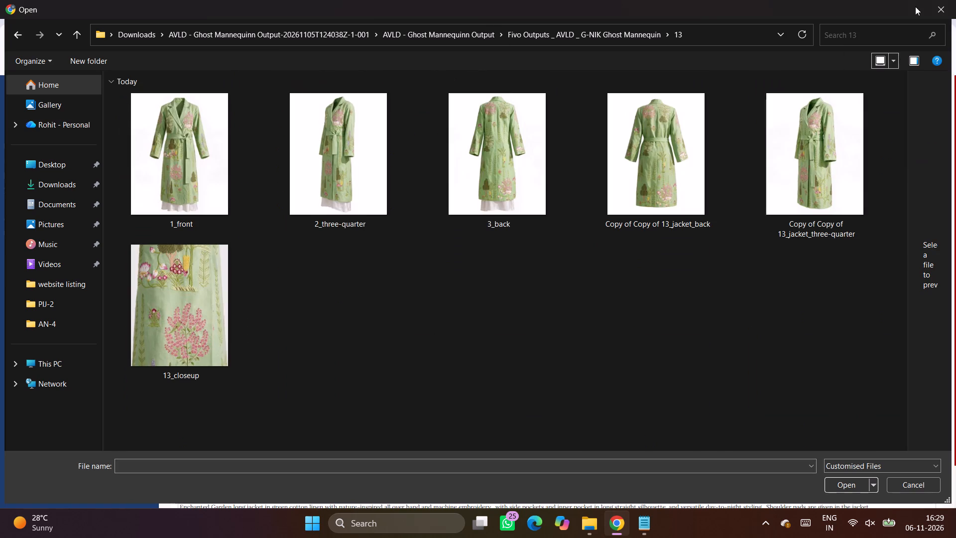
{"action": "double_click", "coordinate": [682, 165]}
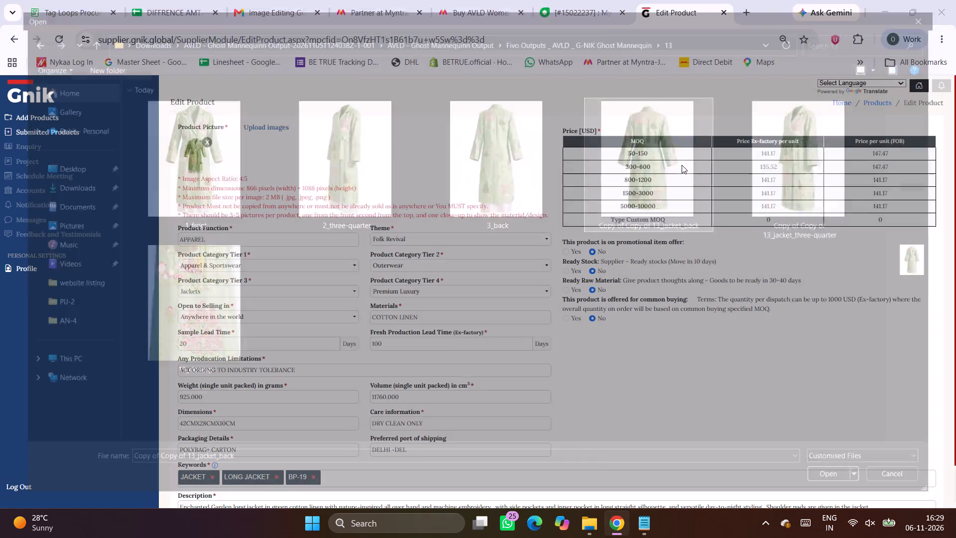
{"action": "left_click", "coordinate": [253, 128]}
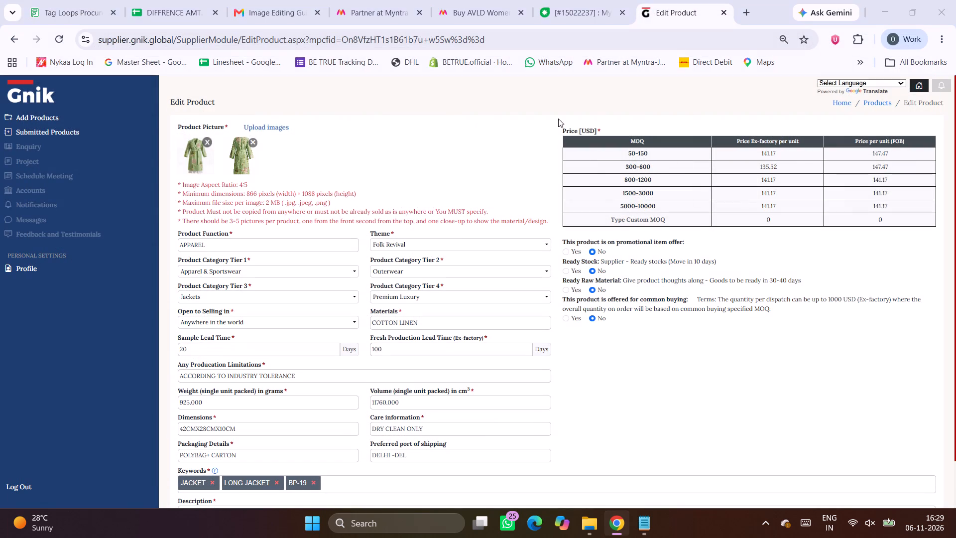
{"action": "double_click", "coordinate": [814, 130]}
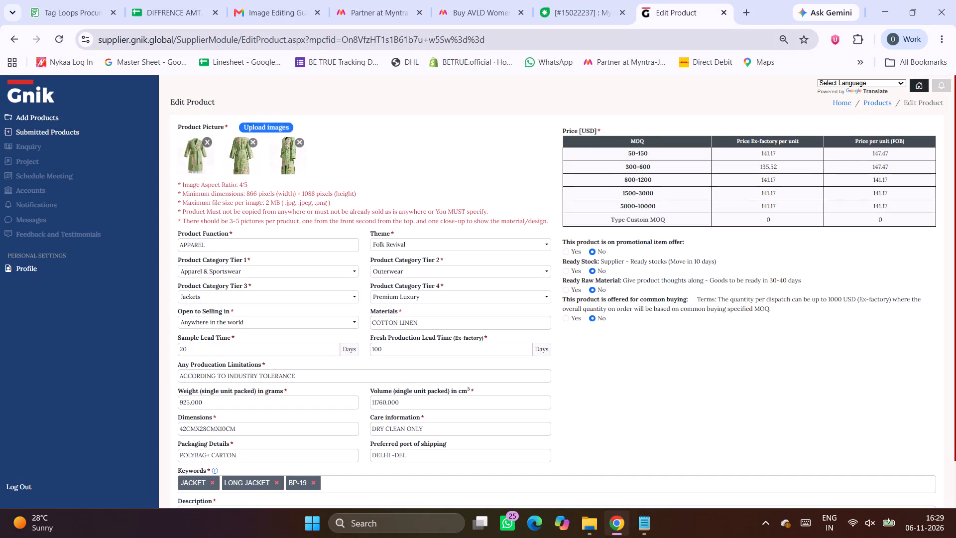
{"action": "left_click", "coordinate": [249, 123]}
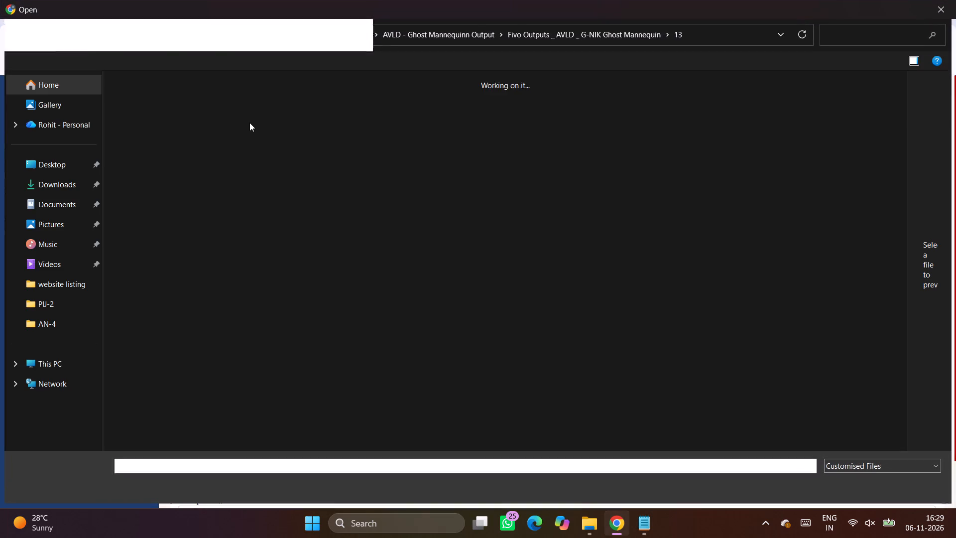
{"action": "double_click", "coordinate": [199, 246]}
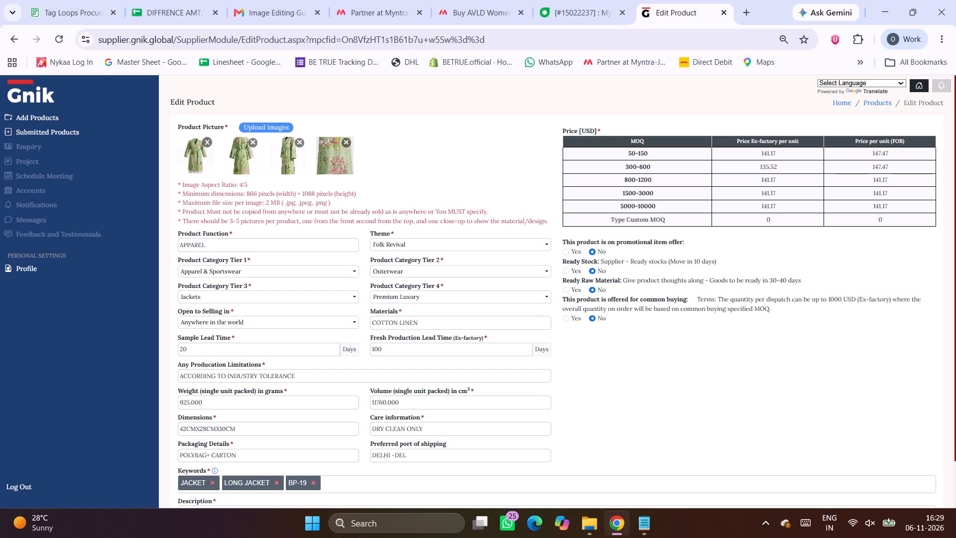
Submit the update of product P-AS-PL-23/1 with its four pictures.
{"action": "scroll", "coordinate": [528, 316], "scroll_direction": "down", "scroll_amount": 7}
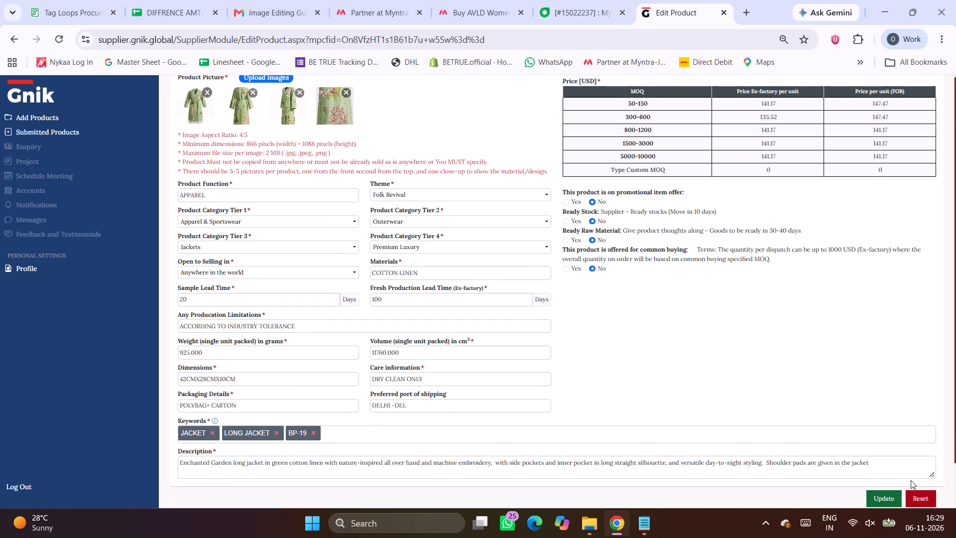
{"action": "left_click", "coordinate": [887, 500]}
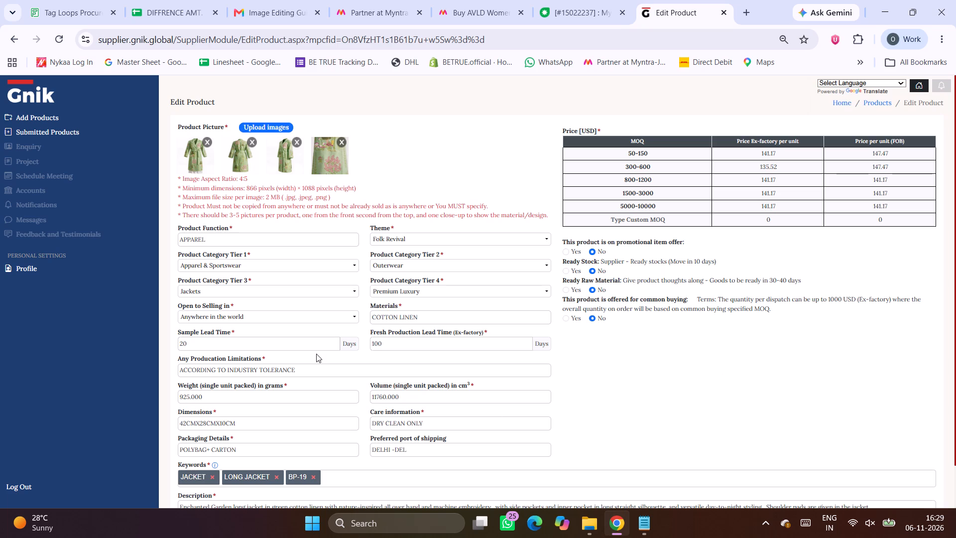
Return to the submitted products, reload the list and open product P-AS-PL-22/1 for editing.
{"action": "left_click", "coordinate": [69, 131]}
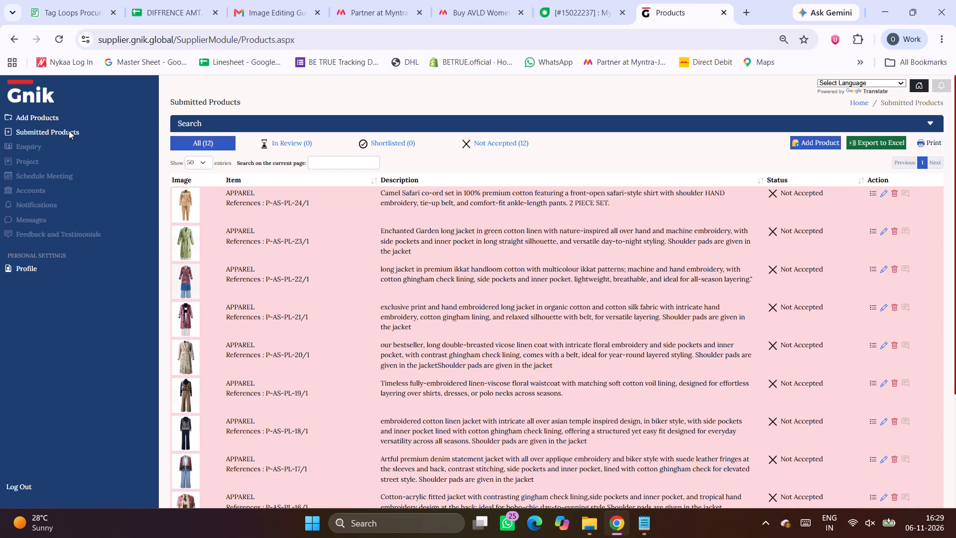
{"action": "key", "text": "ctrl+r"}
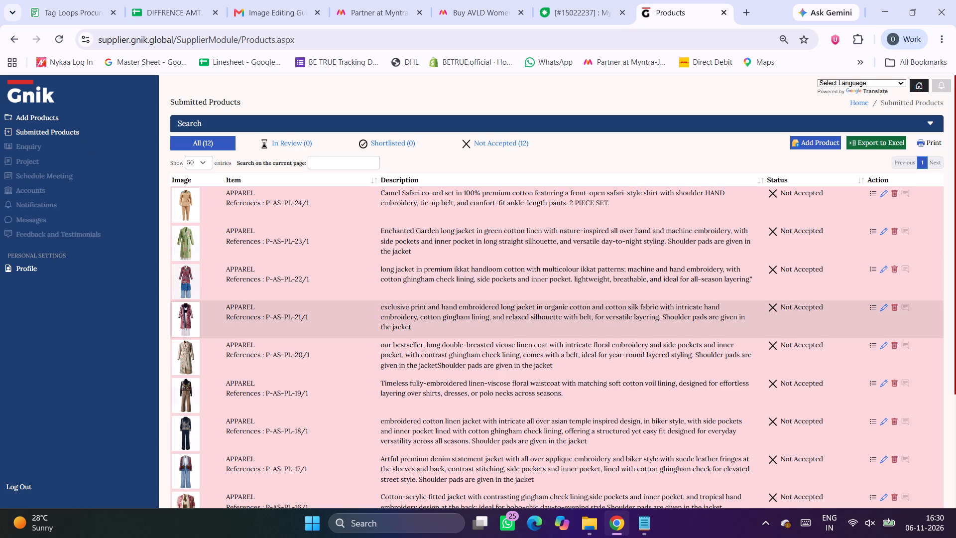
{"action": "left_click", "coordinate": [884, 271]}
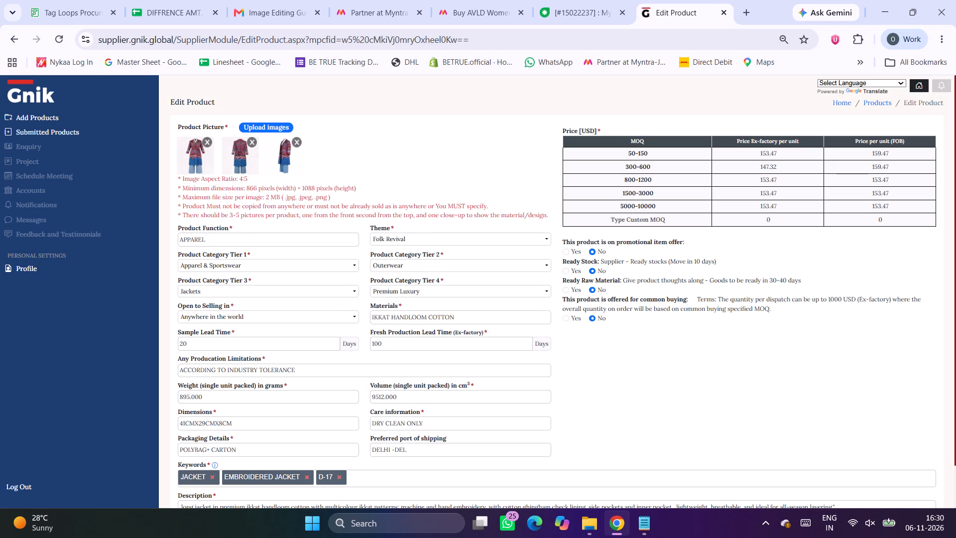
In File Explorer, check folders 07 and 14 of Fivo Outputs _ AVLD _ G-NIK Ghost Mannequin against the jacket in P-AS-PL-22/1's pictures.
{"action": "left_click", "coordinate": [592, 522]}
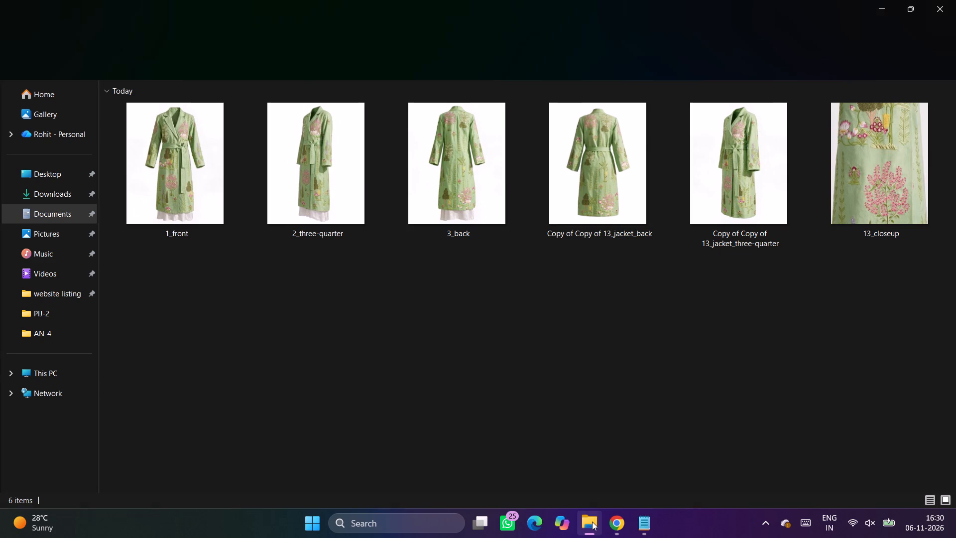
{"action": "left_click", "coordinate": [468, 35]}
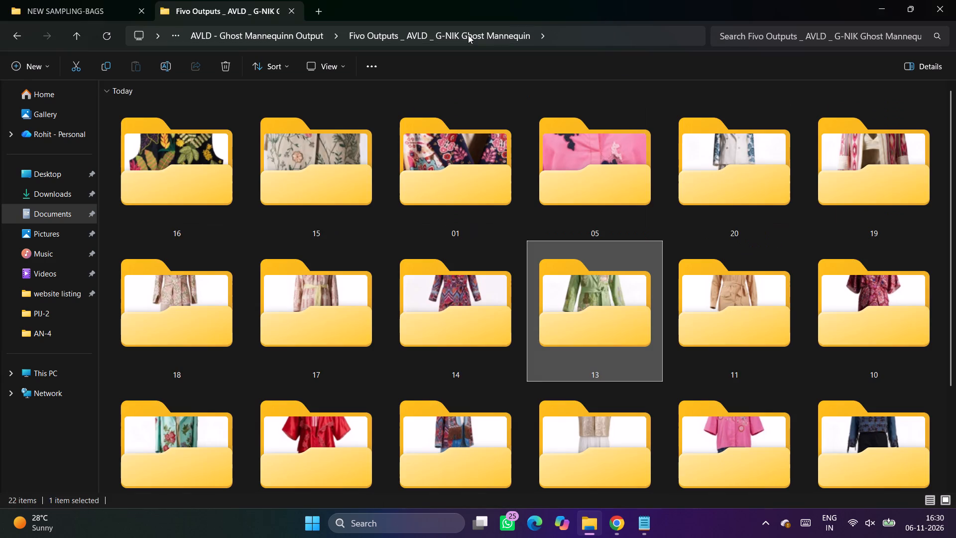
{"action": "scroll", "coordinate": [687, 354], "scroll_direction": "down", "scroll_amount": 4}
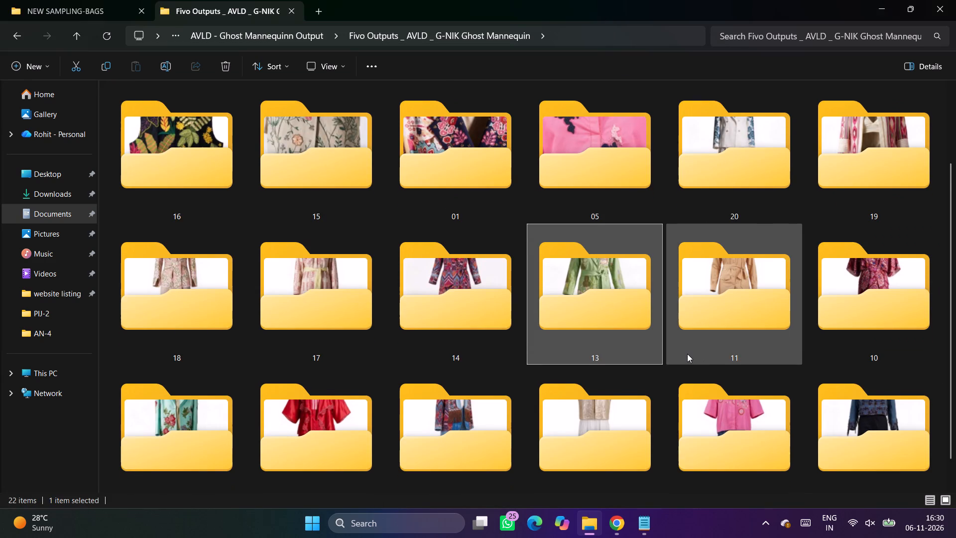
{"action": "scroll", "coordinate": [687, 354], "scroll_direction": "down", "scroll_amount": 6}
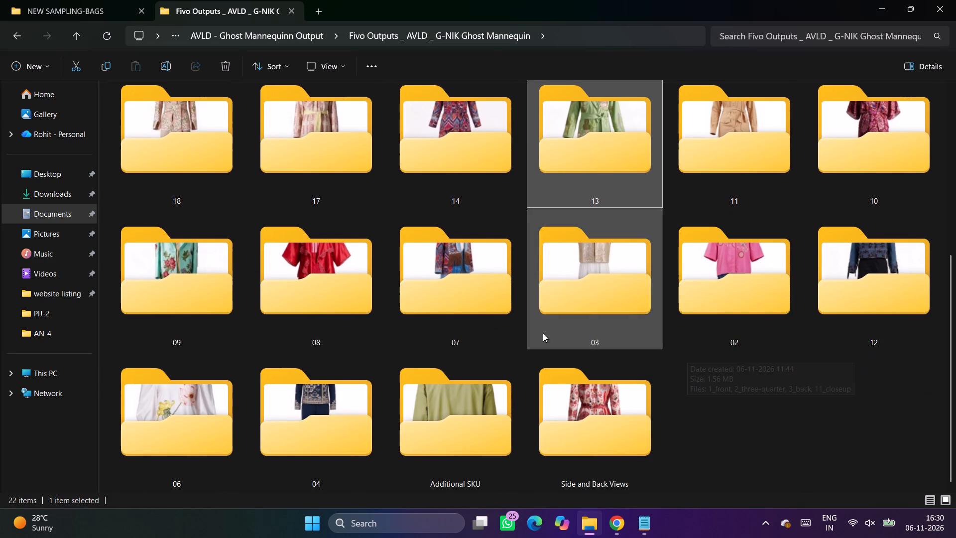
{"action": "double_click", "coordinate": [485, 294]}
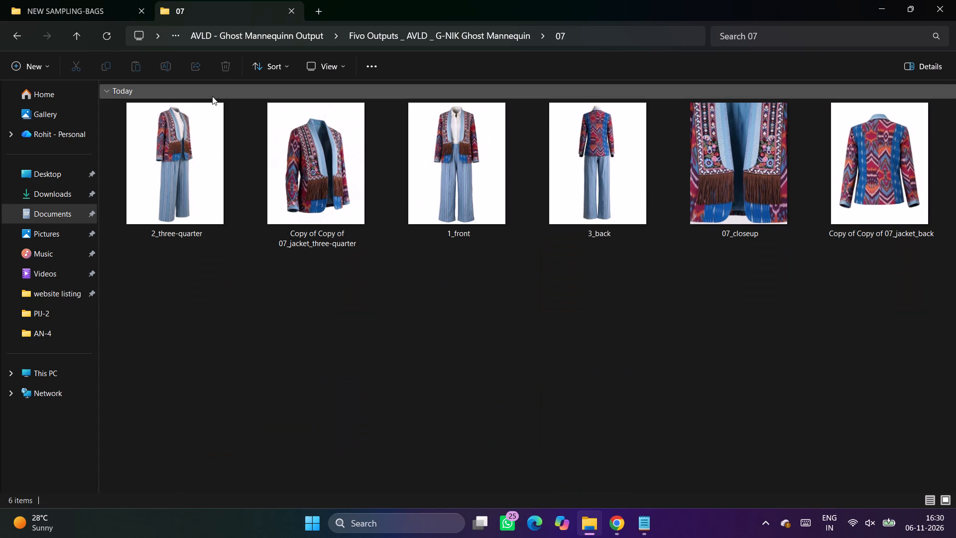
{"action": "left_click", "coordinate": [622, 523]}
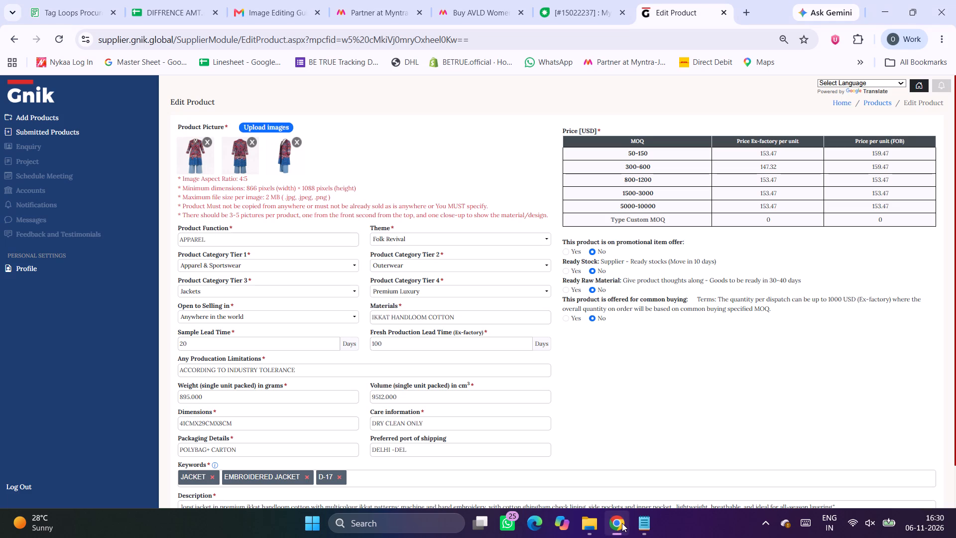
{"action": "left_click", "coordinate": [622, 523]}
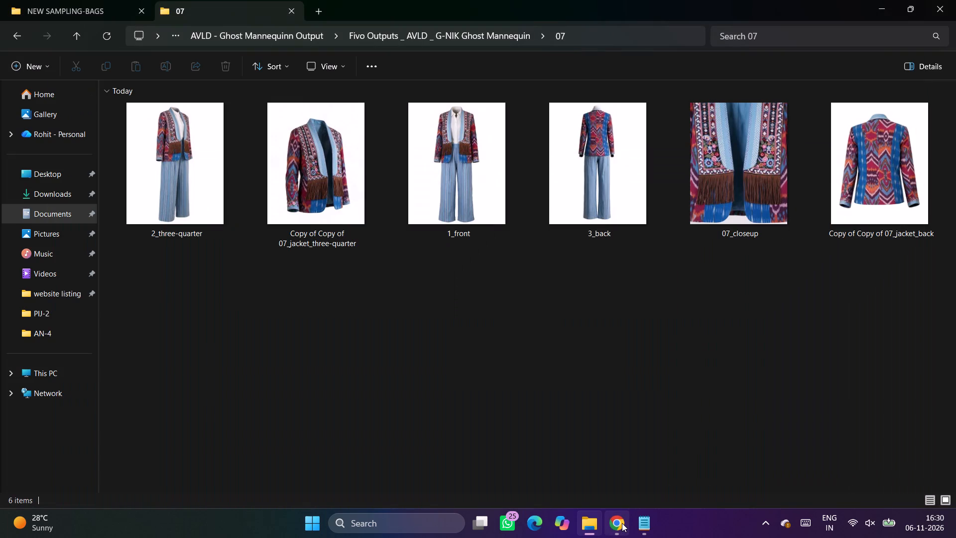
{"action": "left_click", "coordinate": [22, 35]}
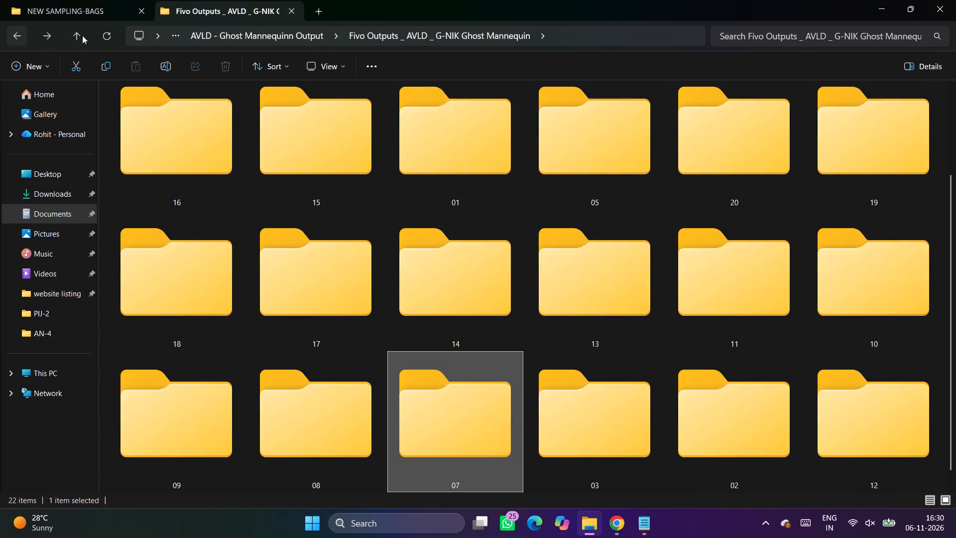
{"action": "scroll", "coordinate": [557, 304], "scroll_direction": "up", "scroll_amount": 6}
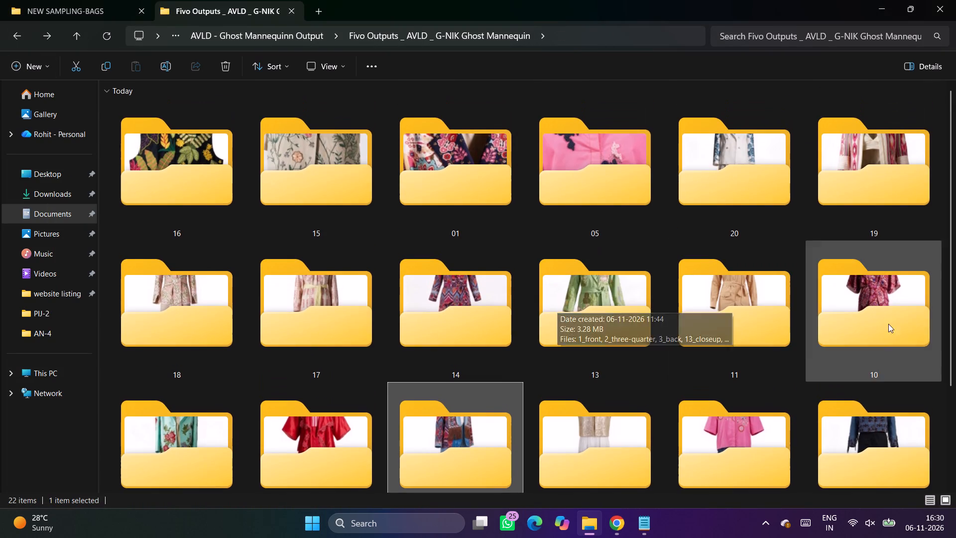
{"action": "left_click", "coordinate": [485, 306]}
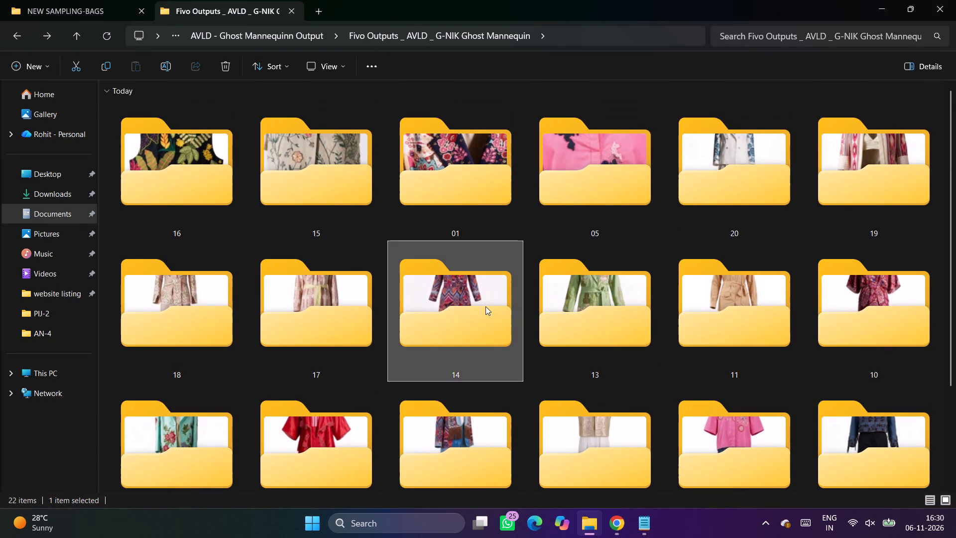
{"action": "double_click", "coordinate": [485, 306]}
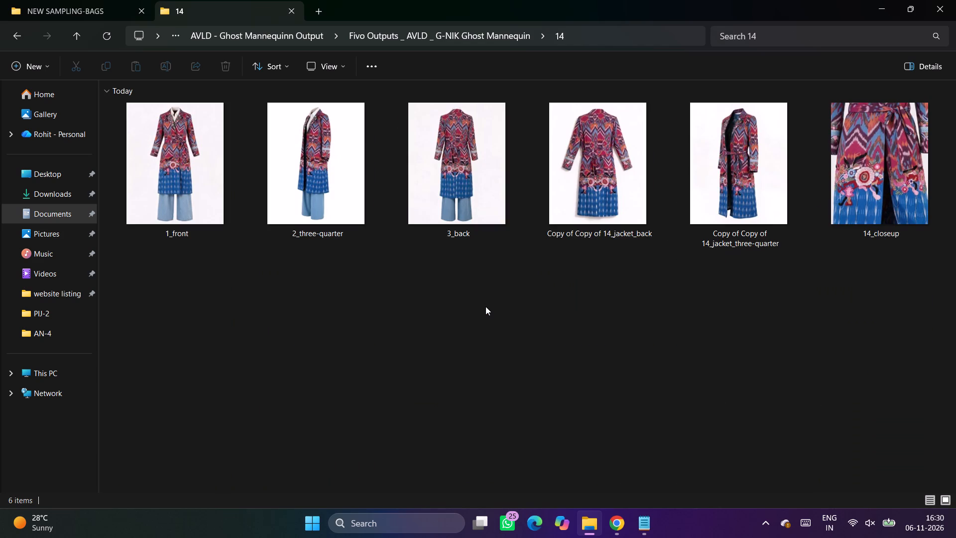
Back in Chrome, remove the existing back and three-quarter pictures from product P-AS-PL-22/1, keeping only the front picture.
{"action": "left_click", "coordinate": [610, 524]}
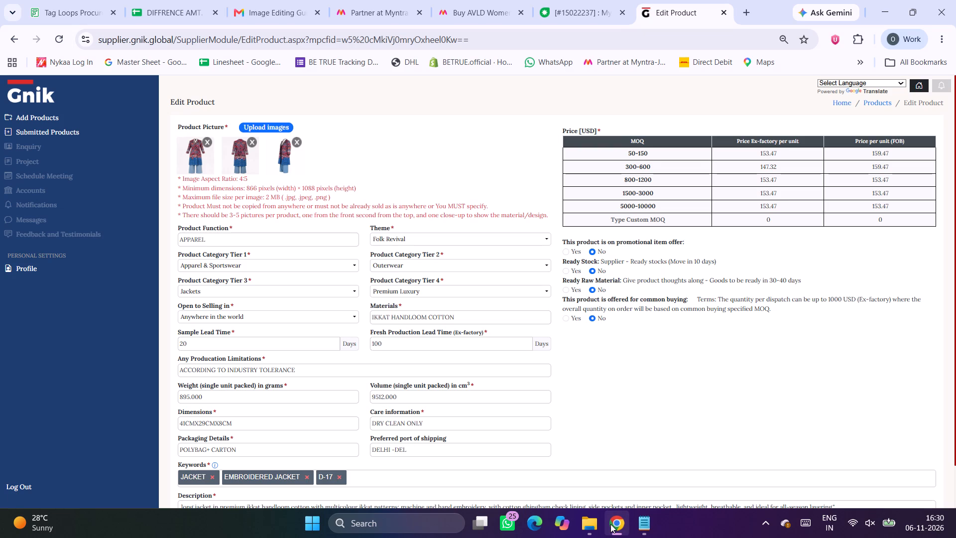
{"action": "left_click", "coordinate": [248, 139]}
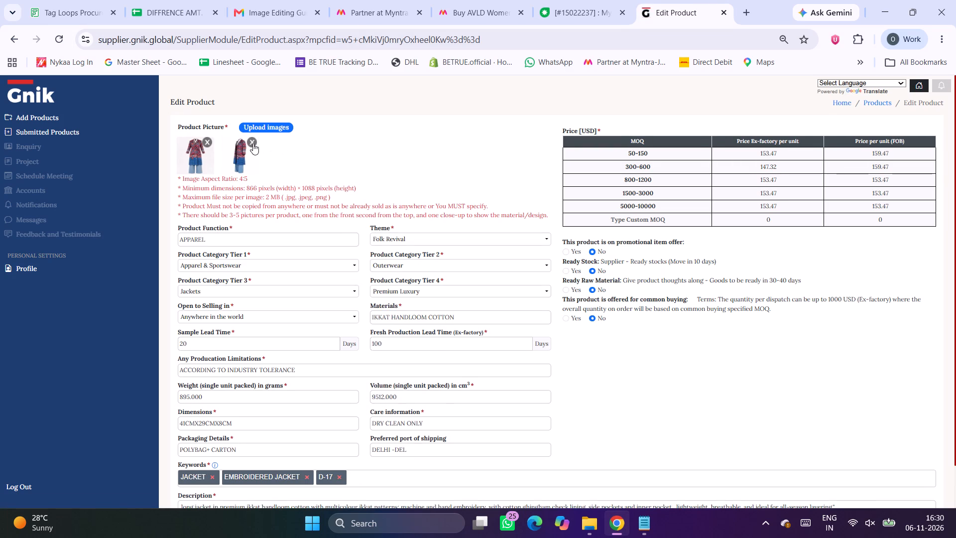
{"action": "left_click", "coordinate": [253, 142]}
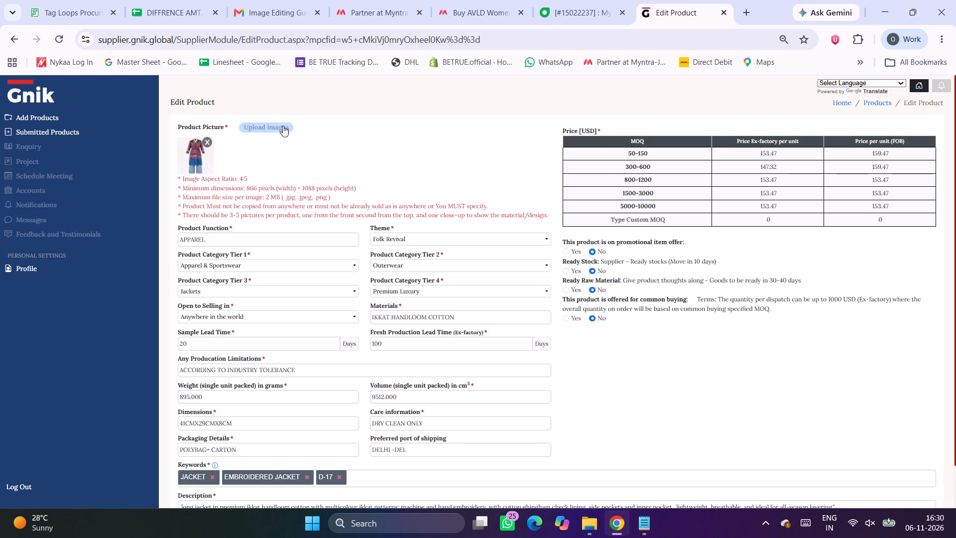
Upload Copy of Copy of 14_jacket_back, Copy of Copy of 14_jacket_three-quarter and 14_closeup from folder 14 as product pictures.
{"action": "left_click", "coordinate": [268, 131]}
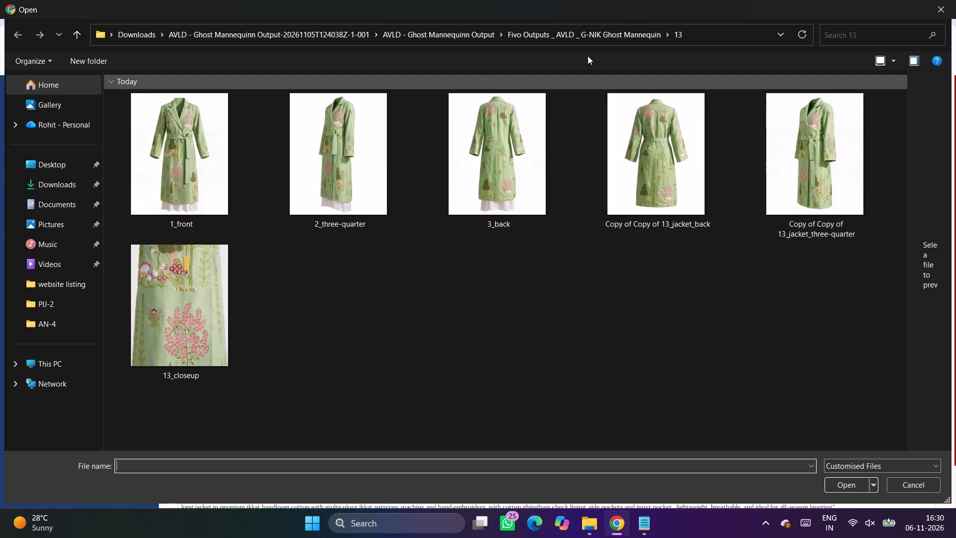
{"action": "left_click", "coordinate": [613, 39]}
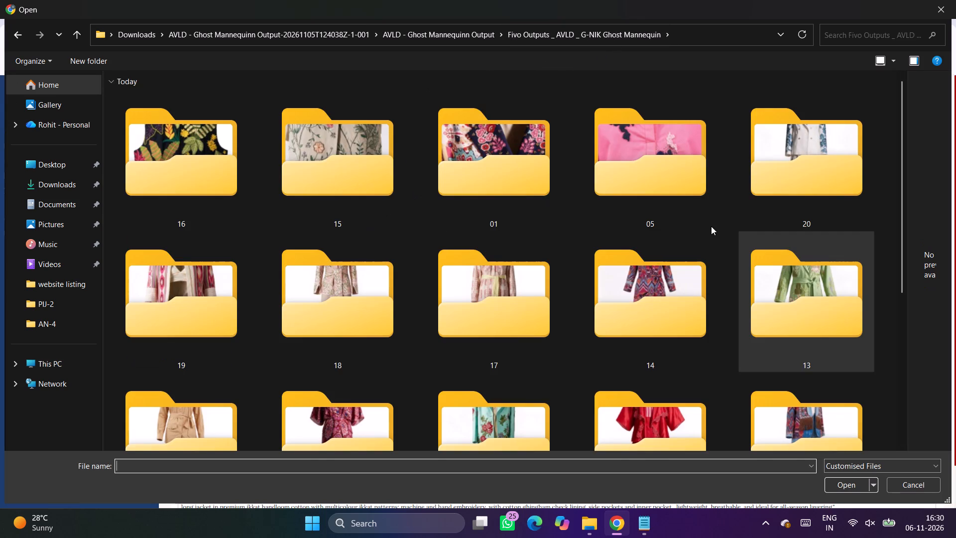
{"action": "scroll", "coordinate": [617, 344], "scroll_direction": "down", "scroll_amount": 1}
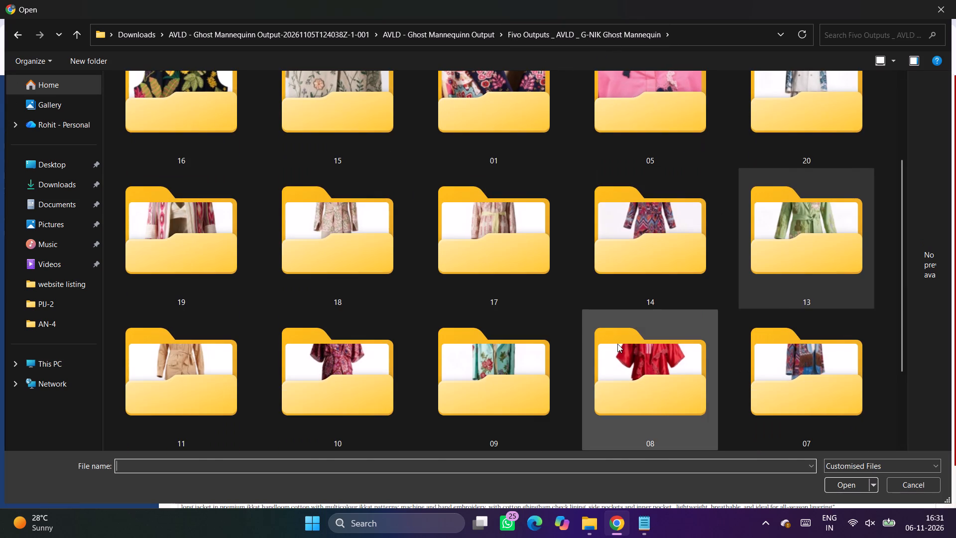
{"action": "scroll", "coordinate": [721, 362], "scroll_direction": "down", "scroll_amount": 1}
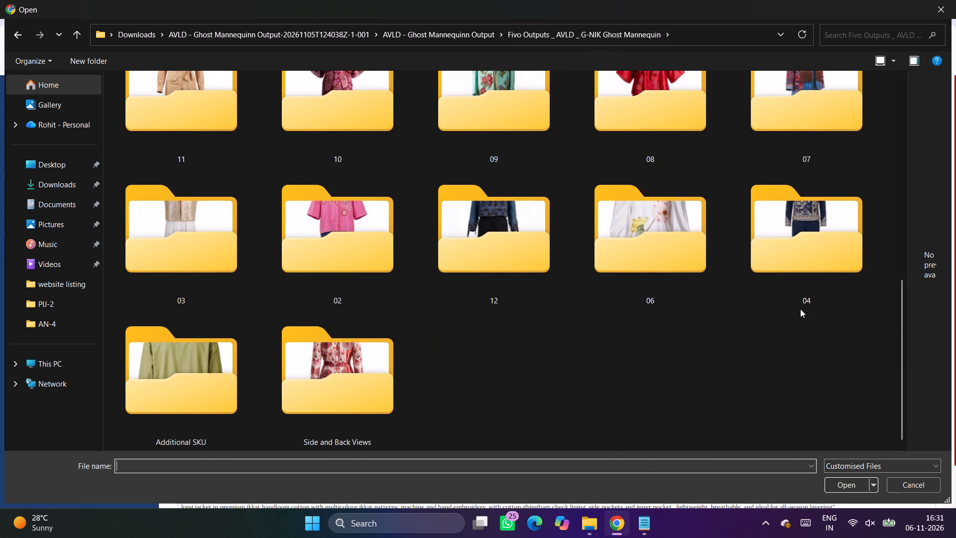
{"action": "scroll", "coordinate": [660, 341], "scroll_direction": "up", "scroll_amount": 2}
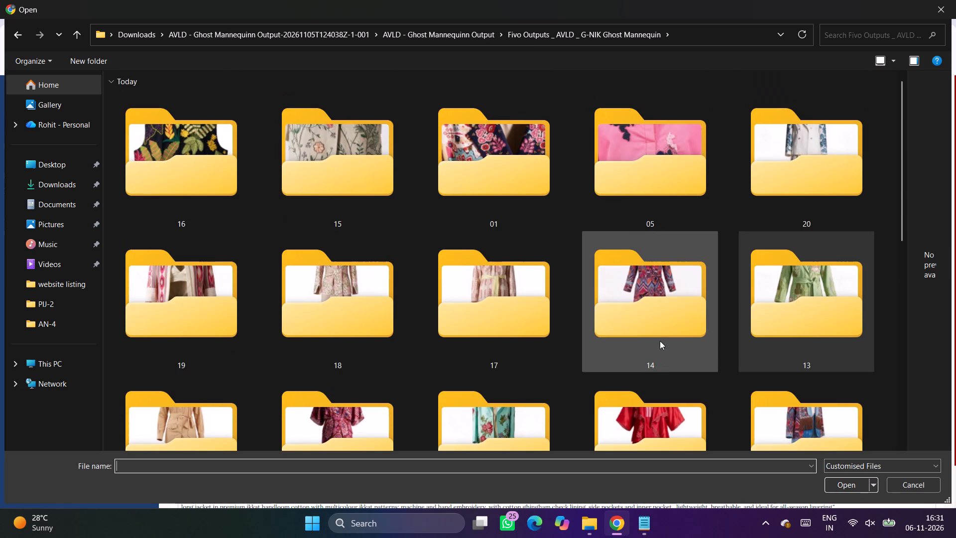
{"action": "double_click", "coordinate": [660, 341]}
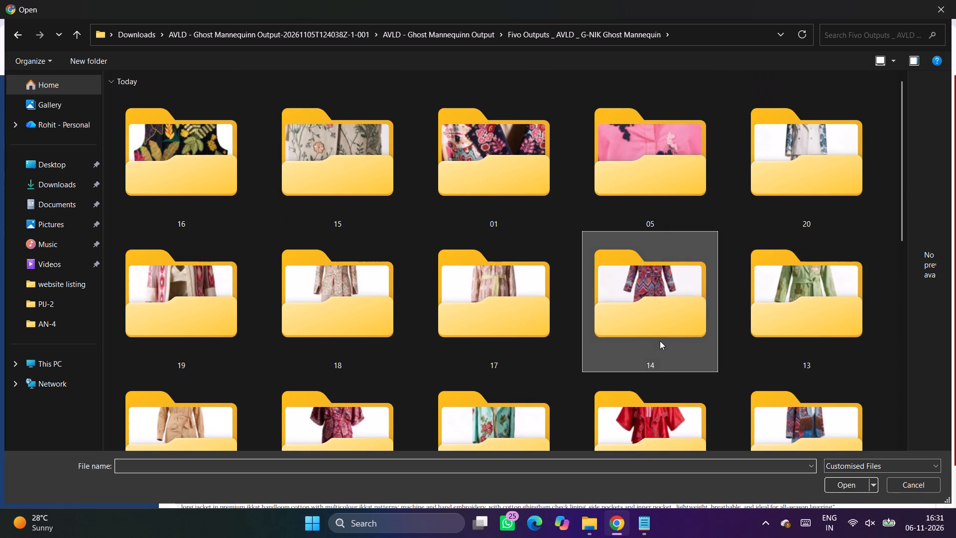
{"action": "left_click", "coordinate": [897, 62]}
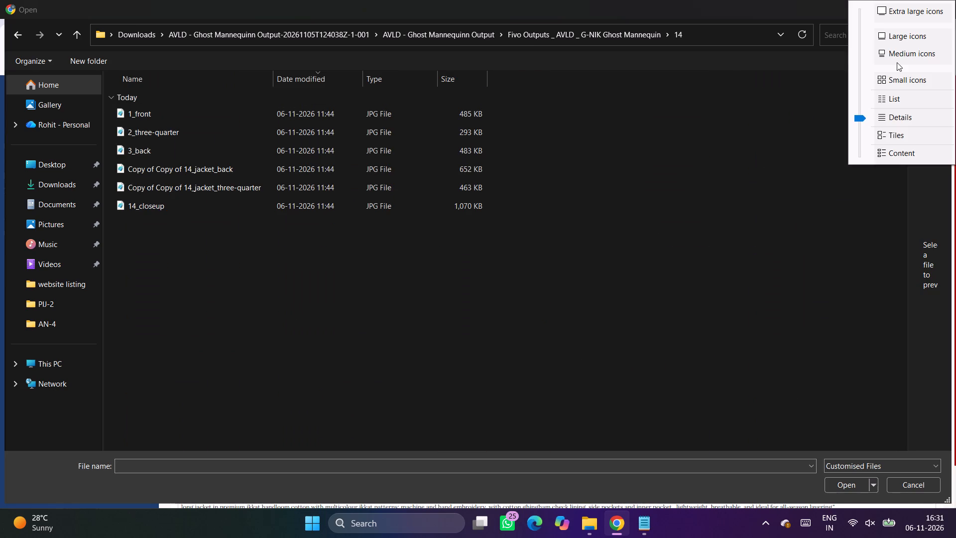
{"action": "left_click", "coordinate": [914, 13]}
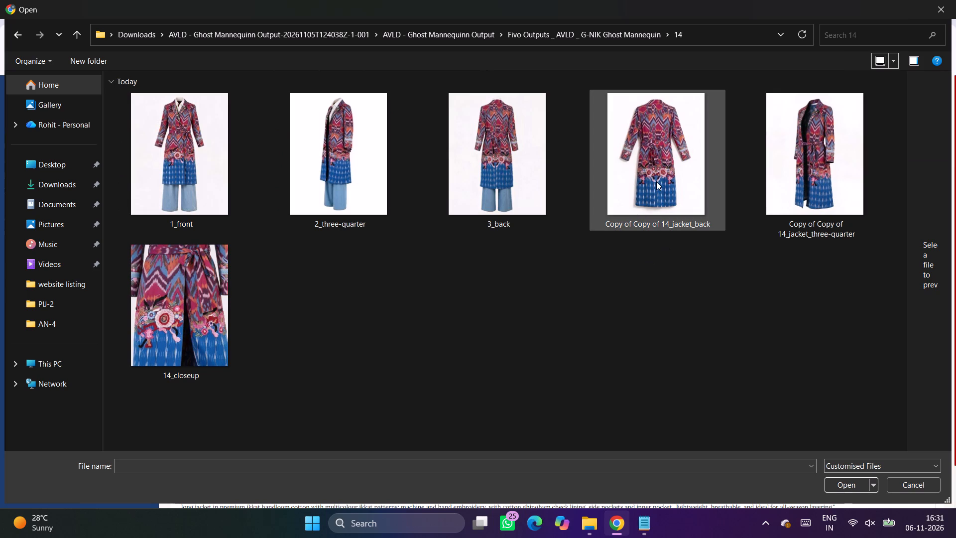
{"action": "double_click", "coordinate": [686, 172]}
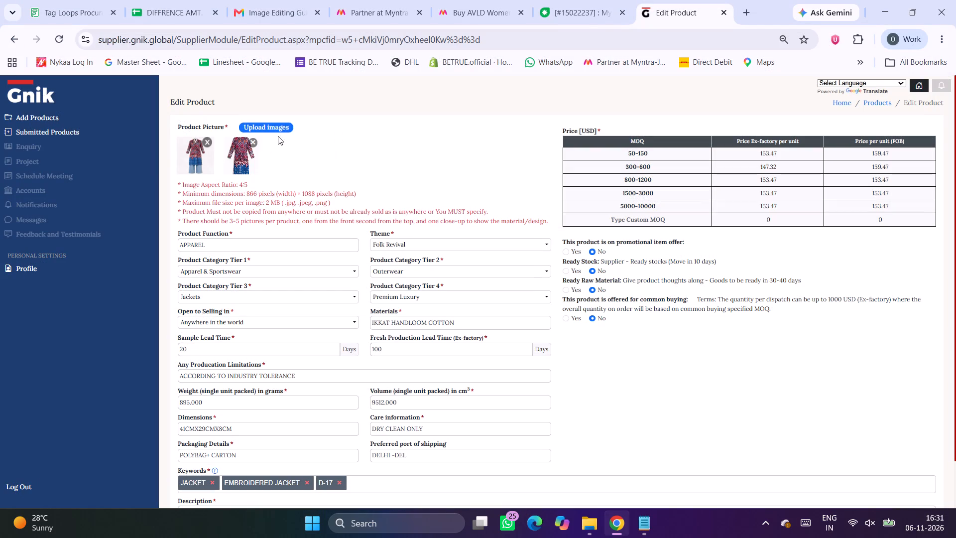
{"action": "left_click", "coordinate": [280, 128]}
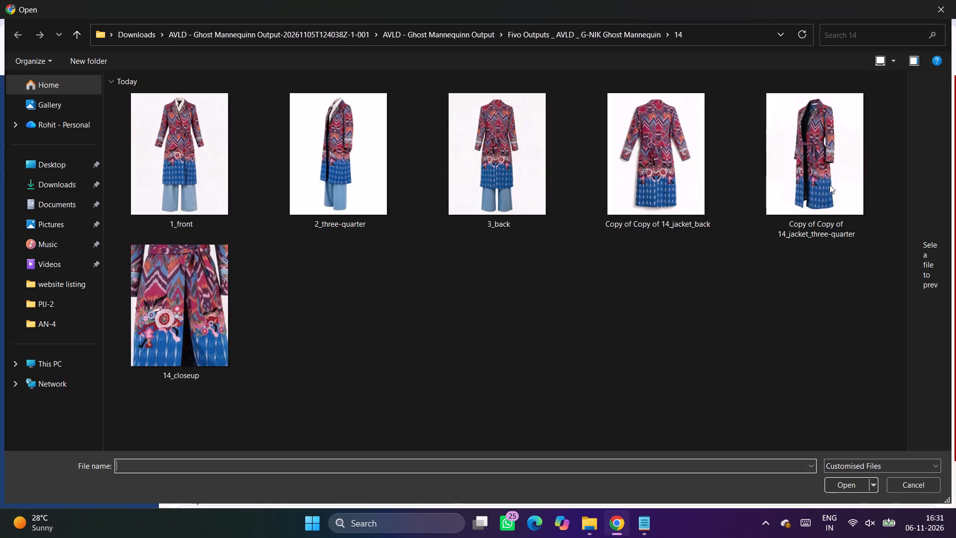
{"action": "double_click", "coordinate": [830, 185]}
{"action": "left_click", "coordinate": [270, 129]}
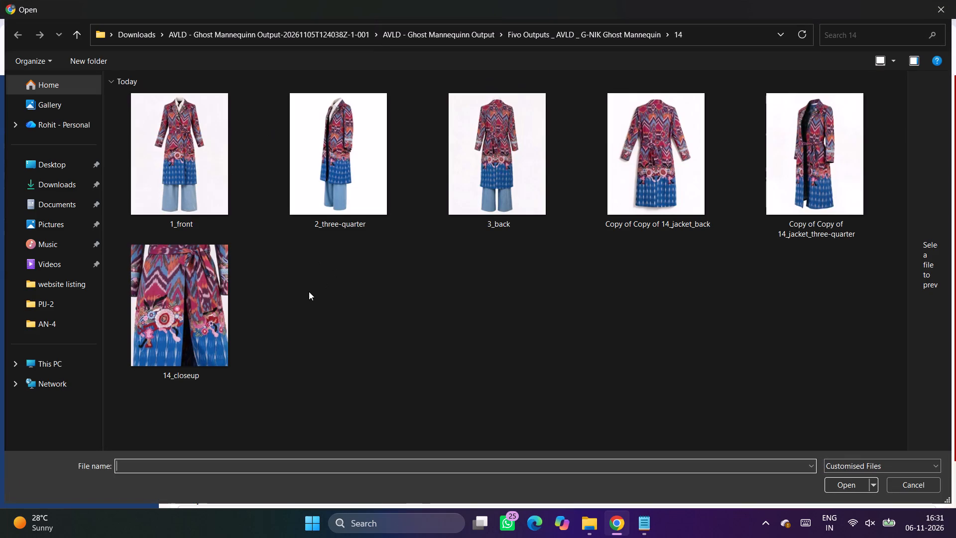
{"action": "double_click", "coordinate": [163, 306]}
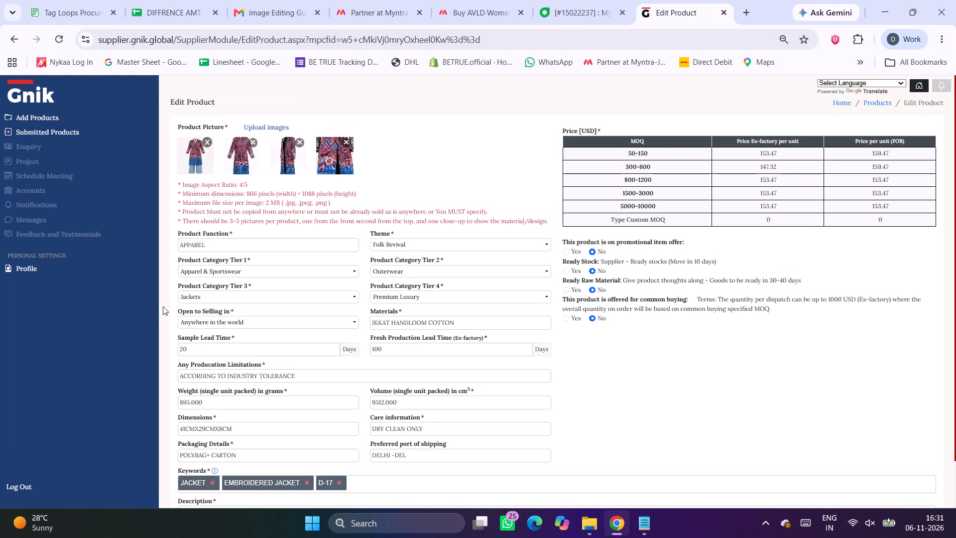
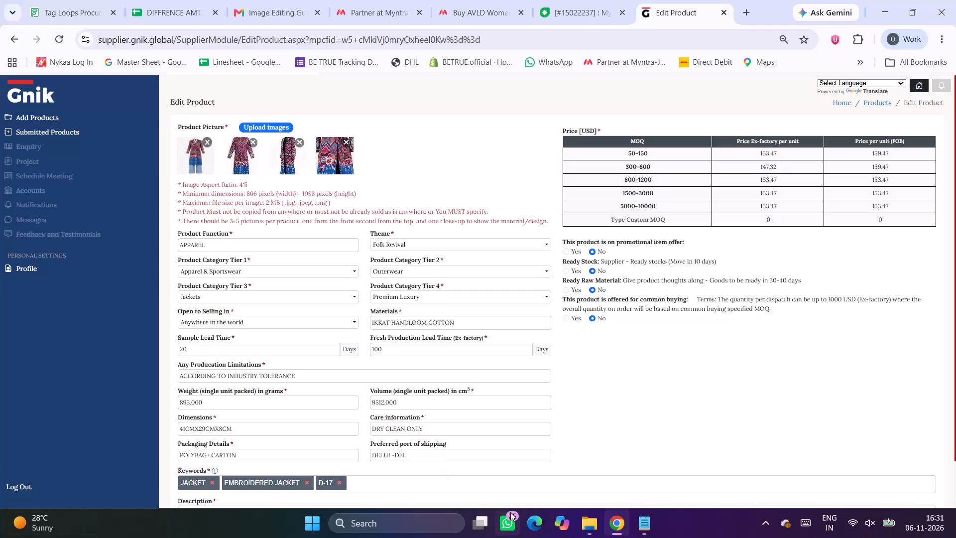
Submit the update of product P-AS-PL-22/1 with its new pictures.
{"action": "scroll", "coordinate": [747, 317], "scroll_direction": "down", "scroll_amount": 8}
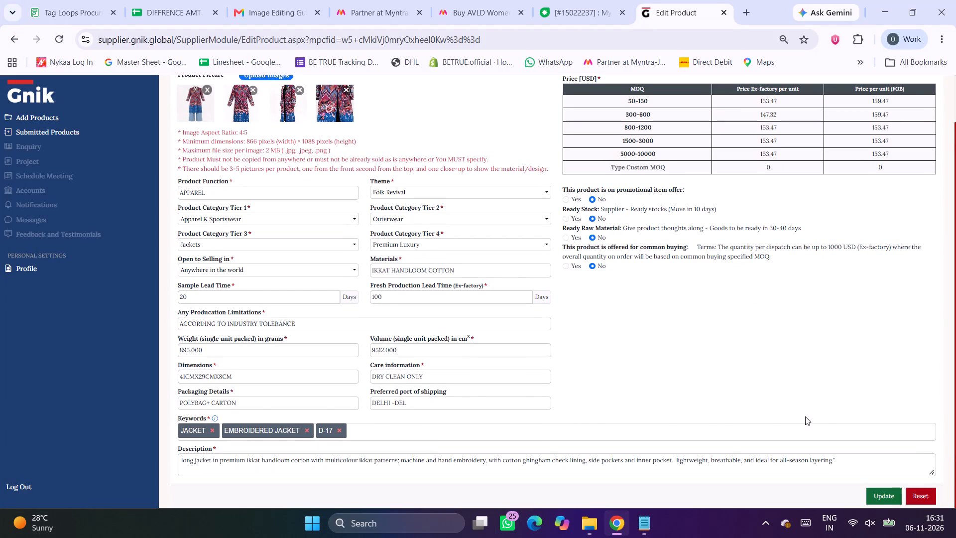
{"action": "left_click", "coordinate": [872, 494]}
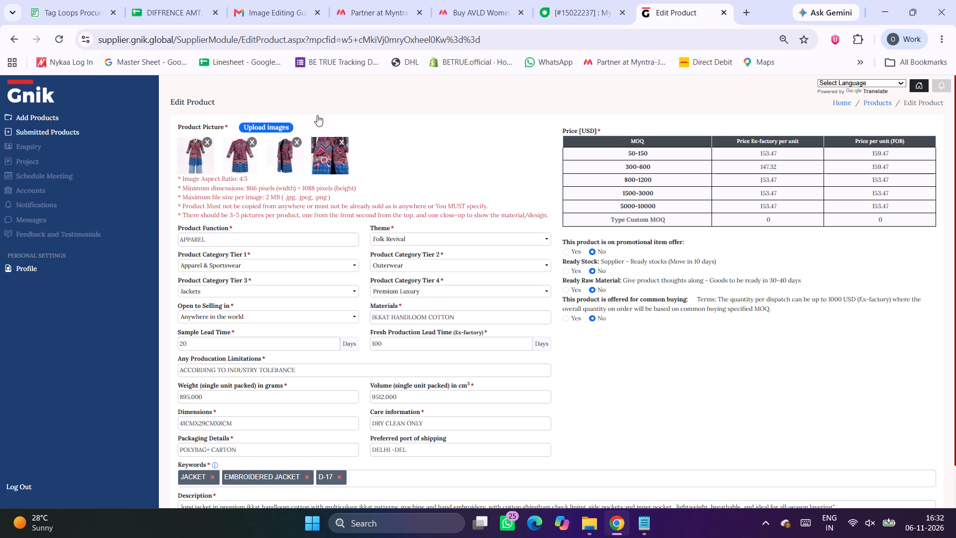
From the submitted products, open P-AS-PL-21/1 for editing and remove its second and third pictures, keeping only the front picture.
{"action": "left_click", "coordinate": [54, 128]}
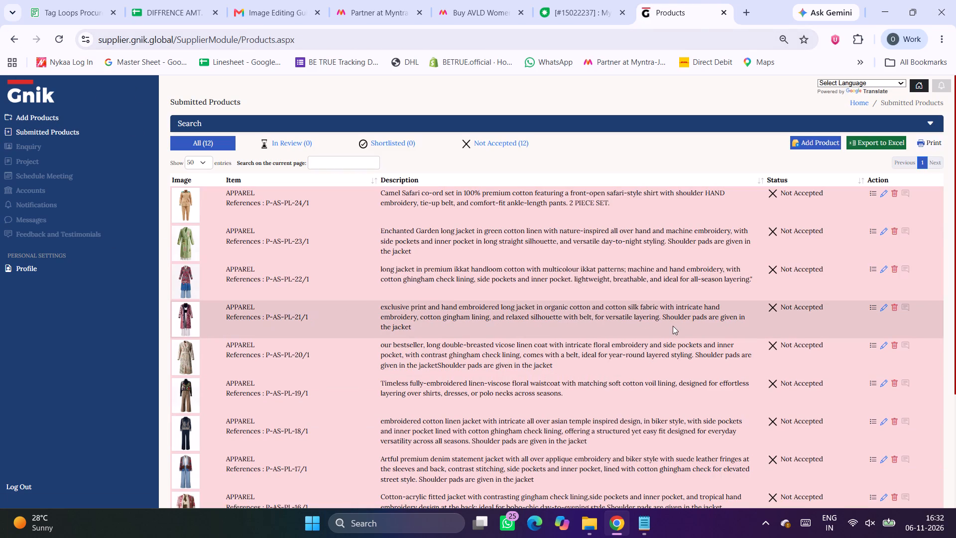
{"action": "left_click", "coordinate": [885, 311]}
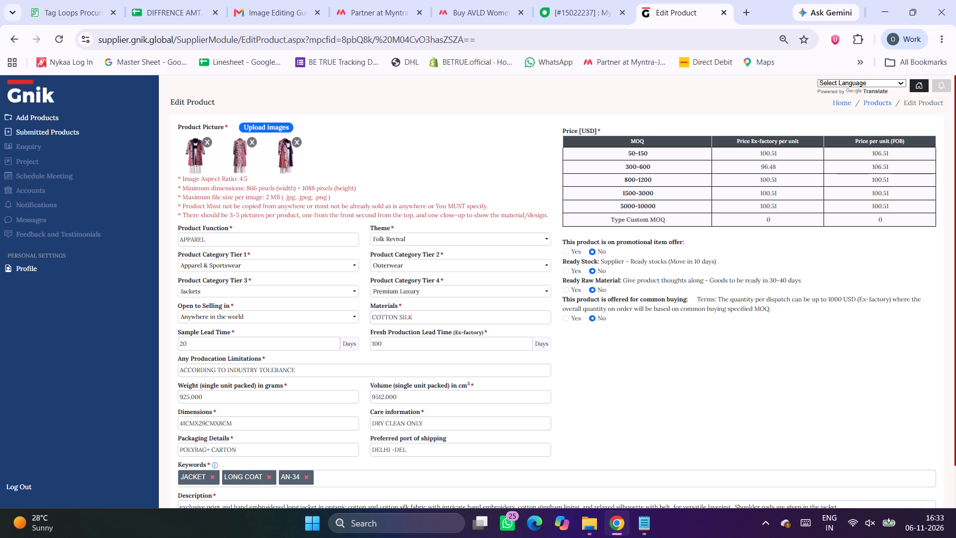
{"action": "left_click", "coordinate": [254, 147]}
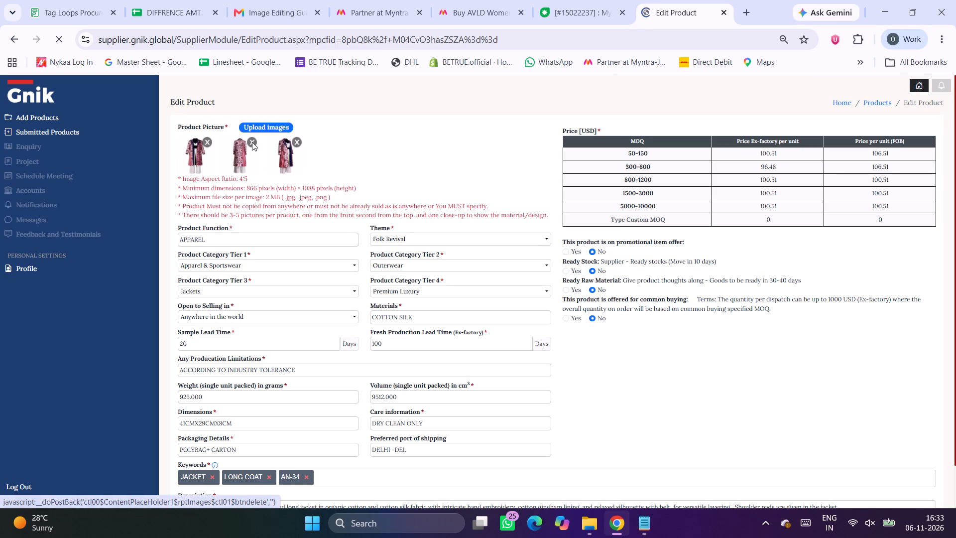
{"action": "left_click", "coordinate": [252, 142]}
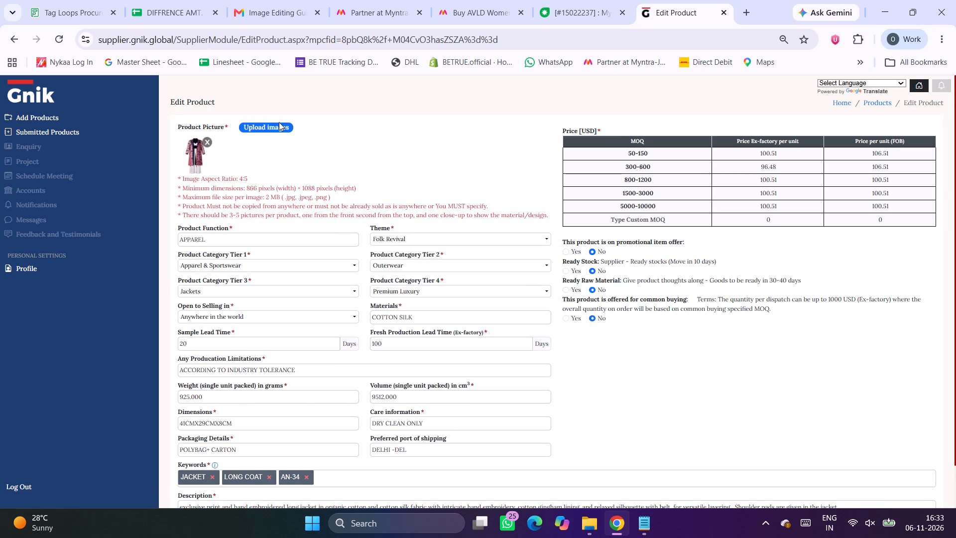
In File Explorer, look through the folders of Fivo Outputs _ AVLD _ G-NIK Ghost Mannequin for the jacket shown in P-AS-PL-21/1.
{"action": "left_click", "coordinate": [594, 526]}
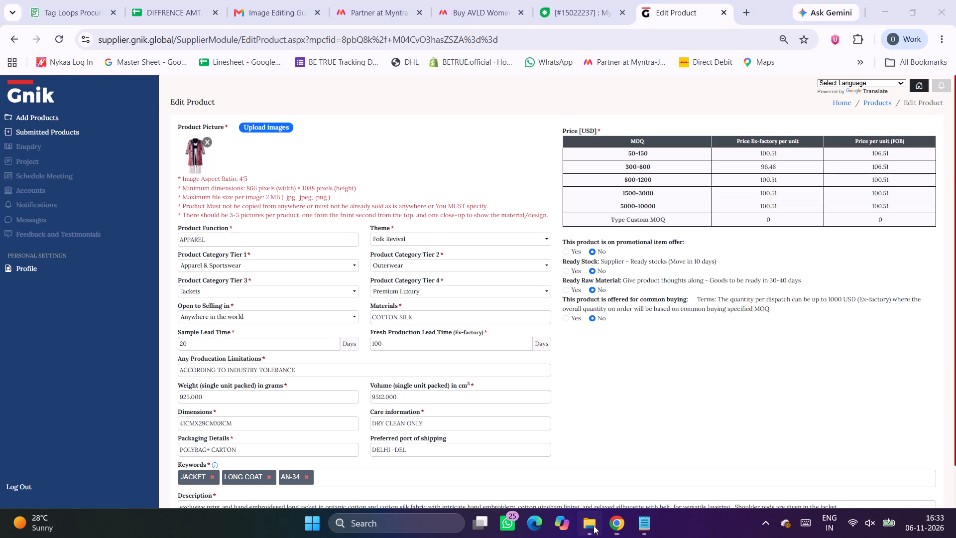
{"action": "left_click", "coordinate": [492, 37]}
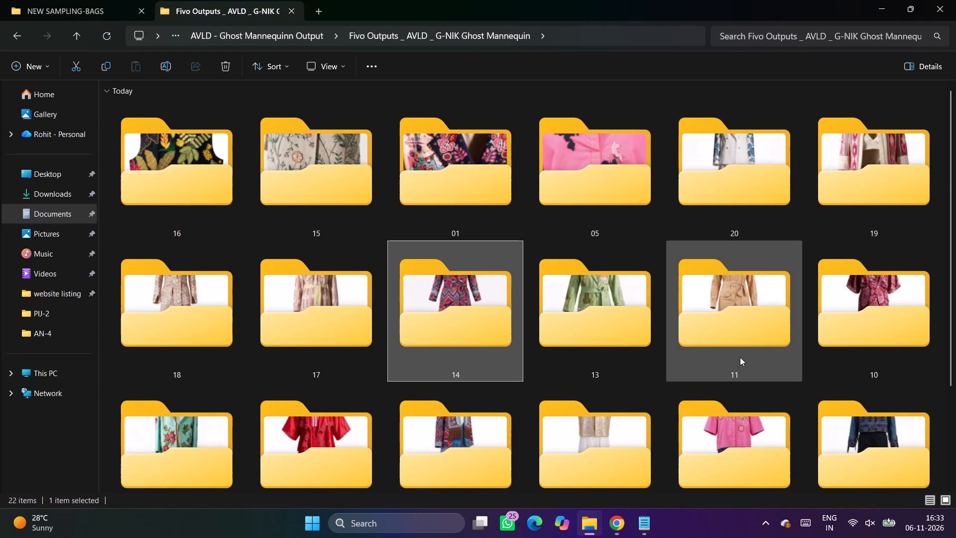
{"action": "scroll", "coordinate": [740, 357], "scroll_direction": "down", "scroll_amount": 14}
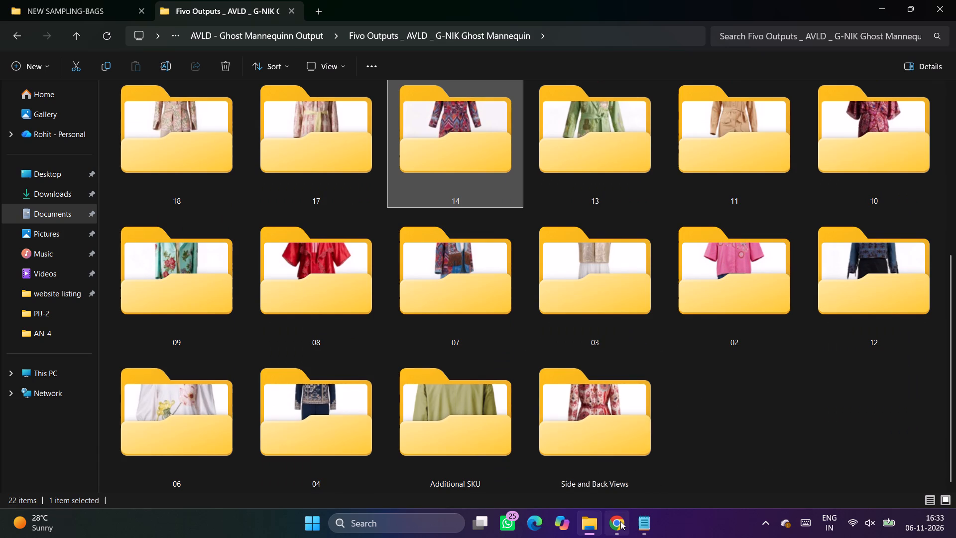
{"action": "left_click", "coordinate": [620, 521]}
{"action": "left_click", "coordinate": [620, 521]}
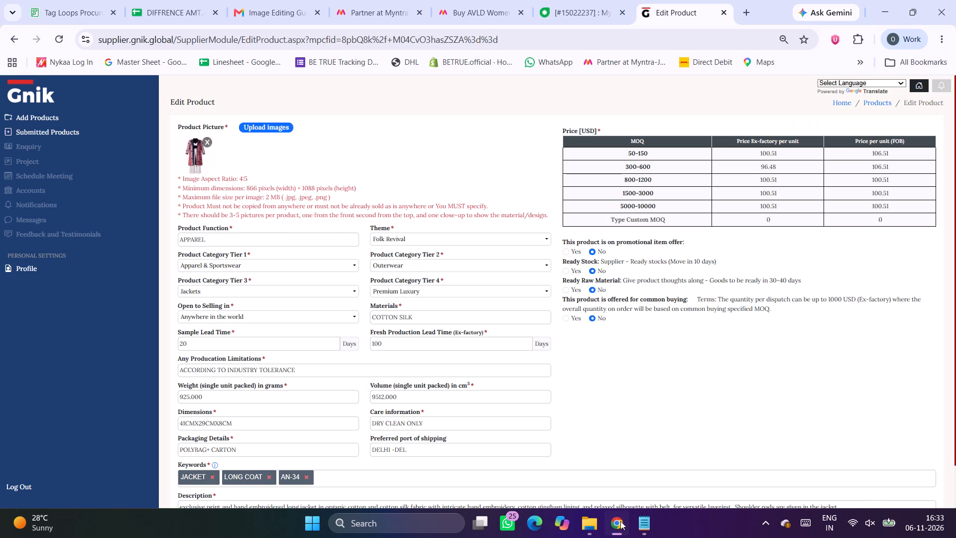
{"action": "scroll", "coordinate": [656, 361], "scroll_direction": "up", "scroll_amount": 6}
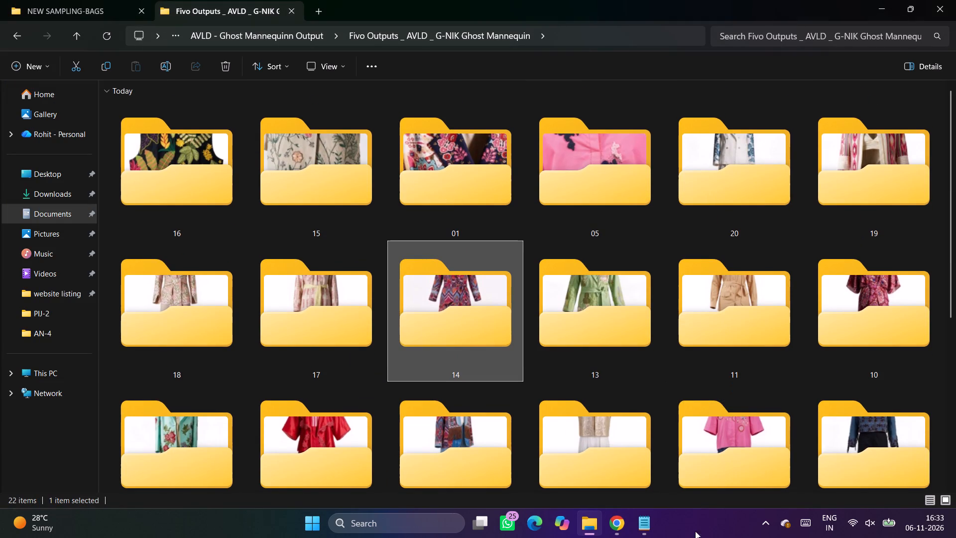
{"action": "left_click", "coordinate": [616, 532]}
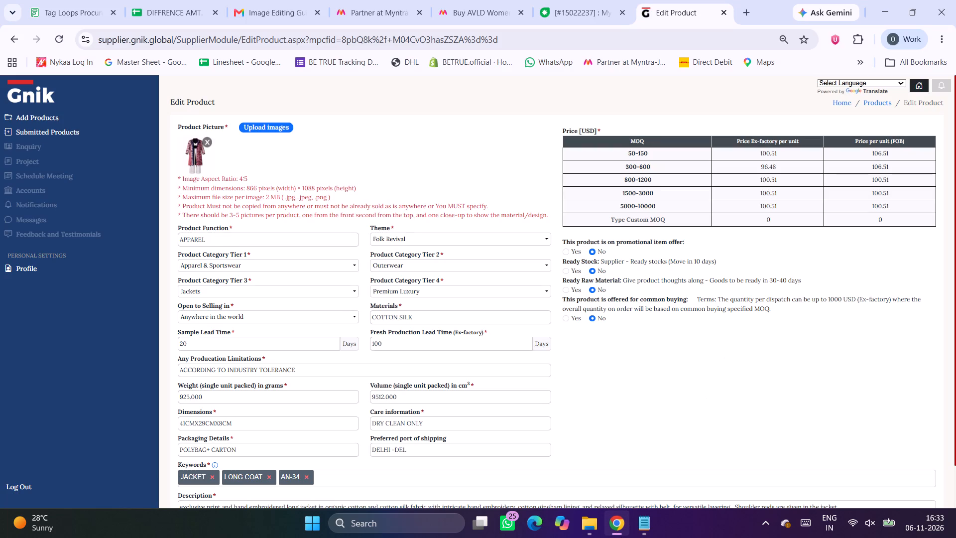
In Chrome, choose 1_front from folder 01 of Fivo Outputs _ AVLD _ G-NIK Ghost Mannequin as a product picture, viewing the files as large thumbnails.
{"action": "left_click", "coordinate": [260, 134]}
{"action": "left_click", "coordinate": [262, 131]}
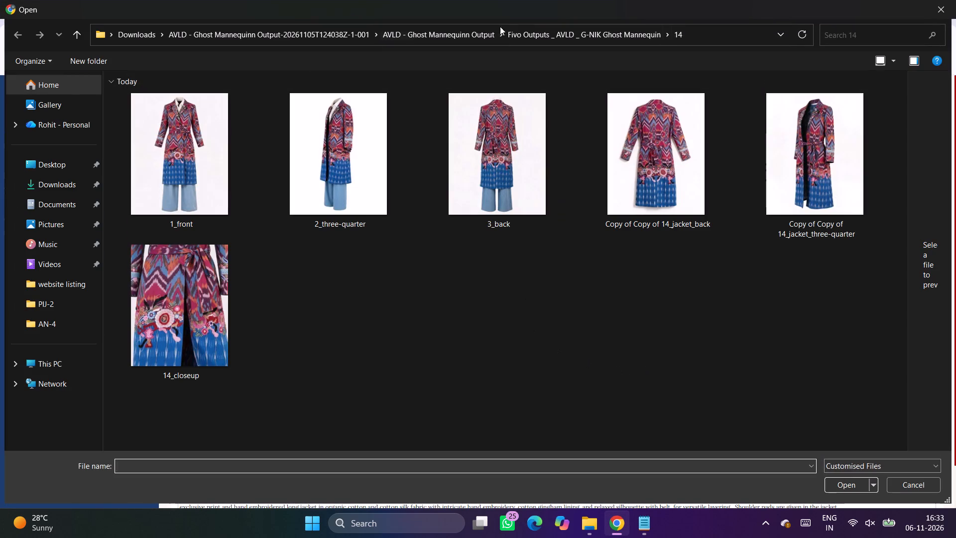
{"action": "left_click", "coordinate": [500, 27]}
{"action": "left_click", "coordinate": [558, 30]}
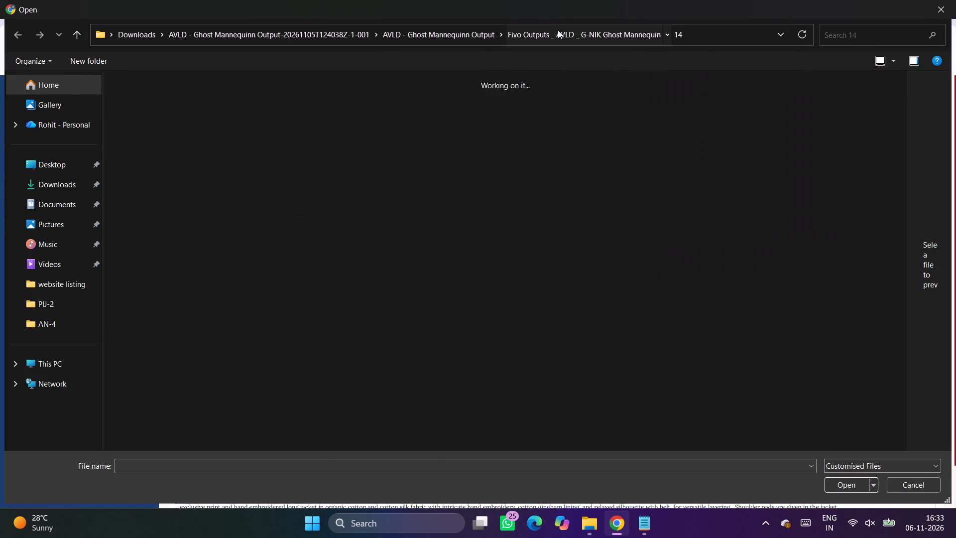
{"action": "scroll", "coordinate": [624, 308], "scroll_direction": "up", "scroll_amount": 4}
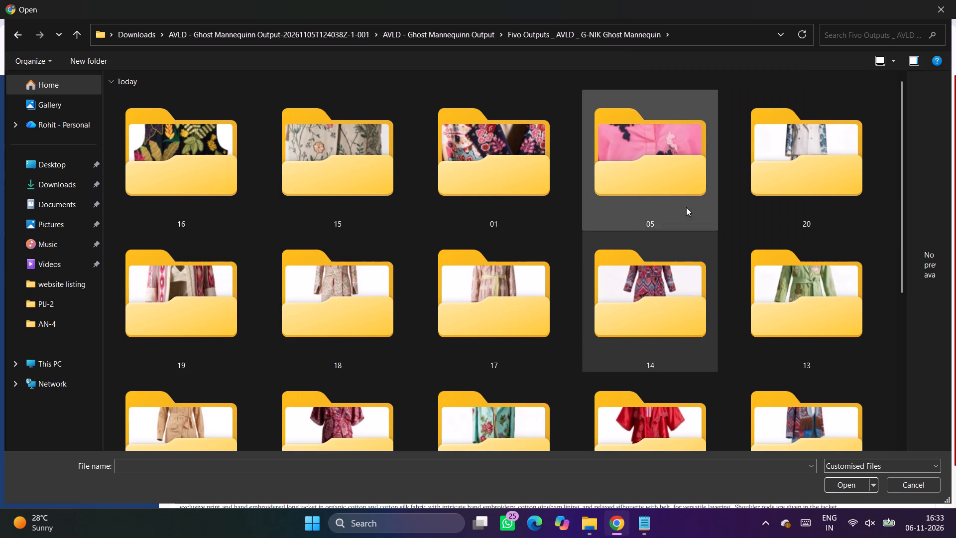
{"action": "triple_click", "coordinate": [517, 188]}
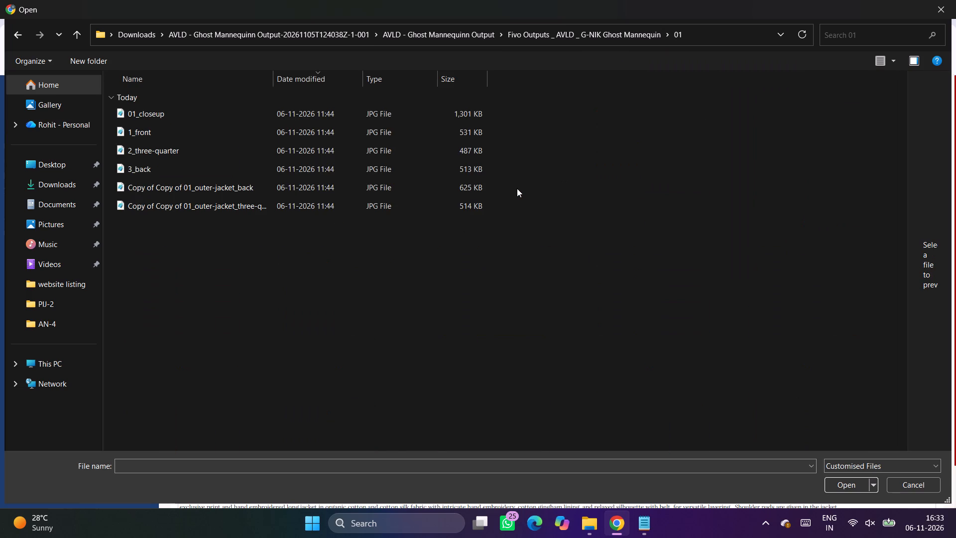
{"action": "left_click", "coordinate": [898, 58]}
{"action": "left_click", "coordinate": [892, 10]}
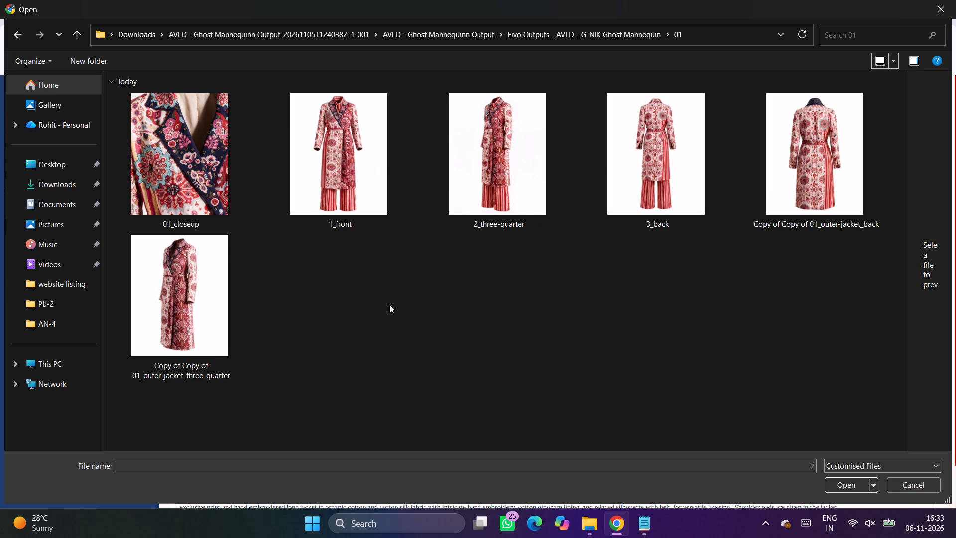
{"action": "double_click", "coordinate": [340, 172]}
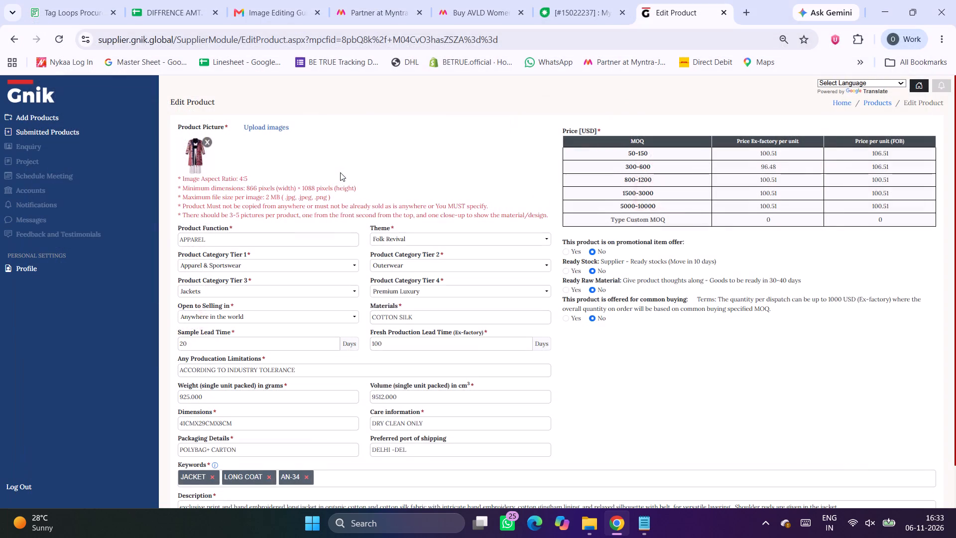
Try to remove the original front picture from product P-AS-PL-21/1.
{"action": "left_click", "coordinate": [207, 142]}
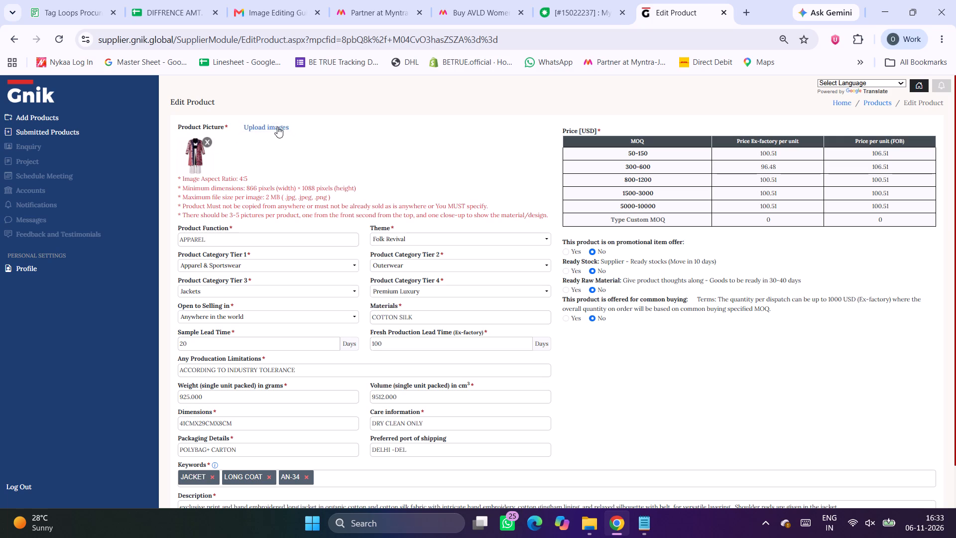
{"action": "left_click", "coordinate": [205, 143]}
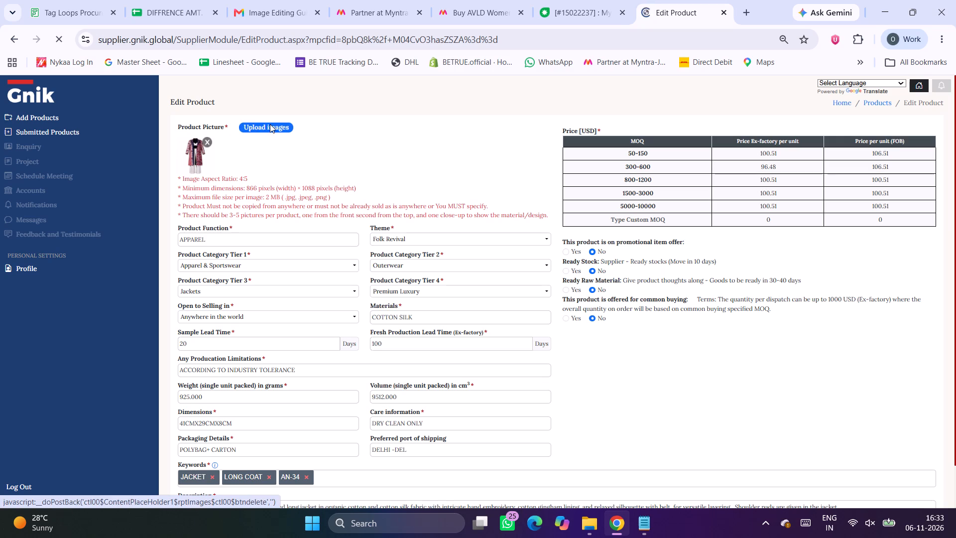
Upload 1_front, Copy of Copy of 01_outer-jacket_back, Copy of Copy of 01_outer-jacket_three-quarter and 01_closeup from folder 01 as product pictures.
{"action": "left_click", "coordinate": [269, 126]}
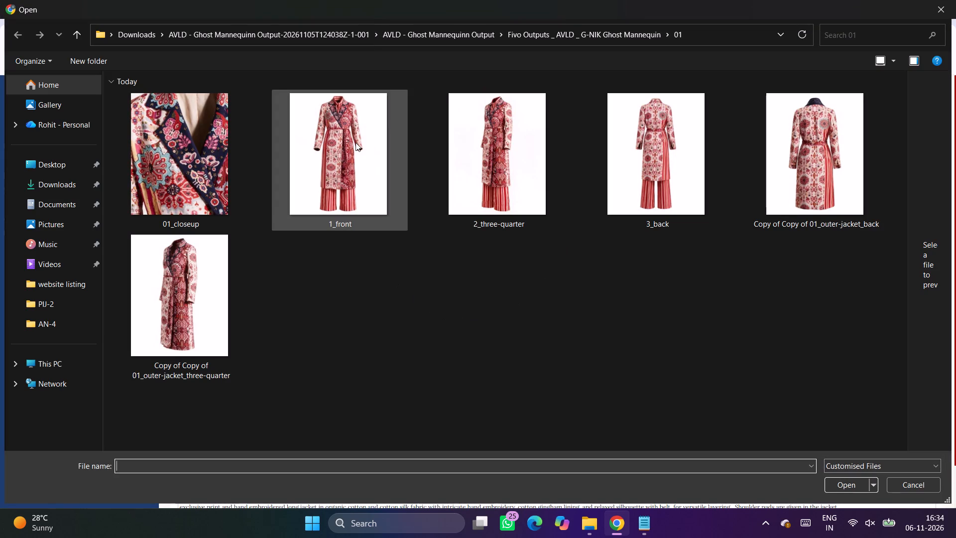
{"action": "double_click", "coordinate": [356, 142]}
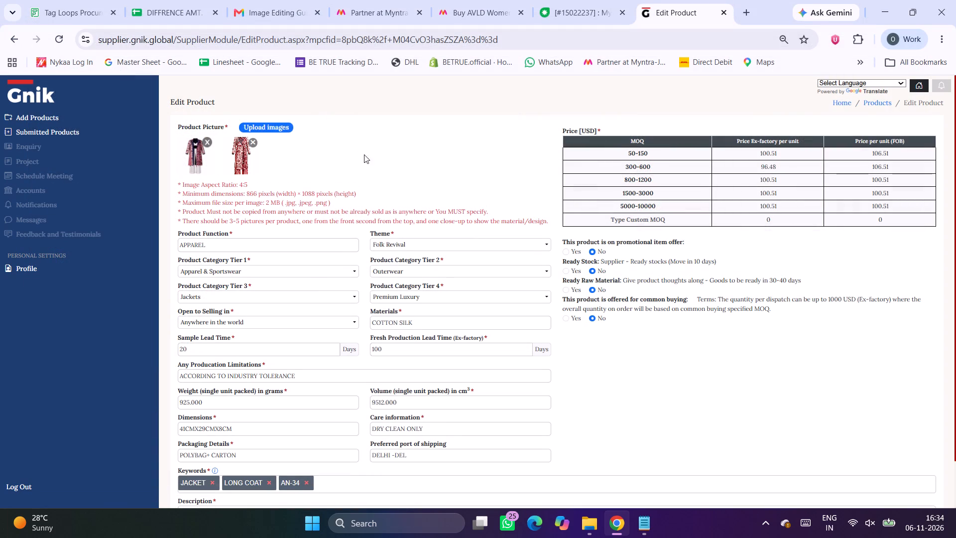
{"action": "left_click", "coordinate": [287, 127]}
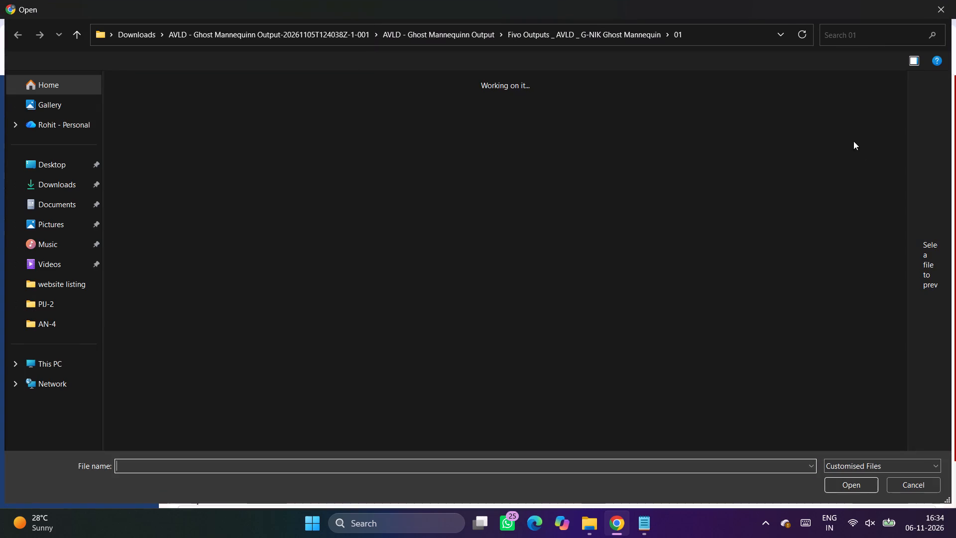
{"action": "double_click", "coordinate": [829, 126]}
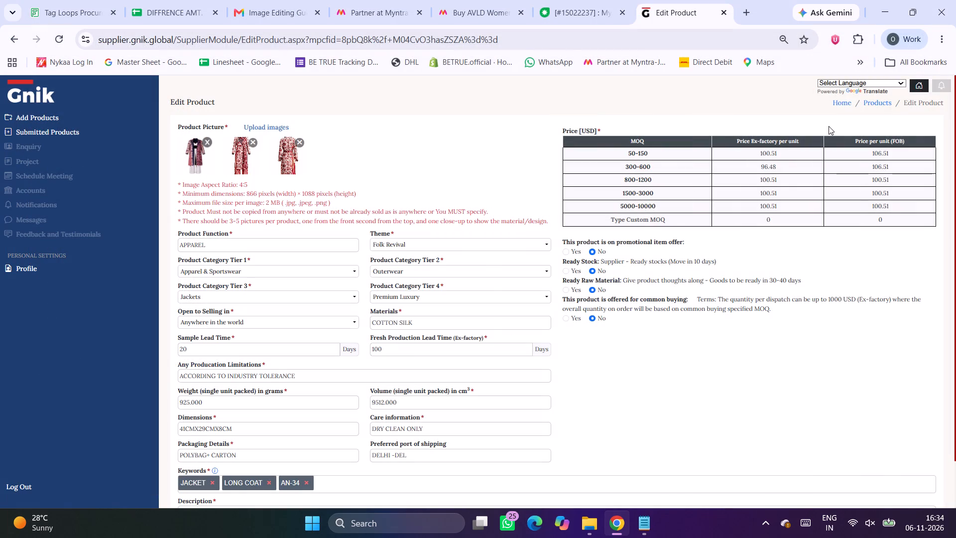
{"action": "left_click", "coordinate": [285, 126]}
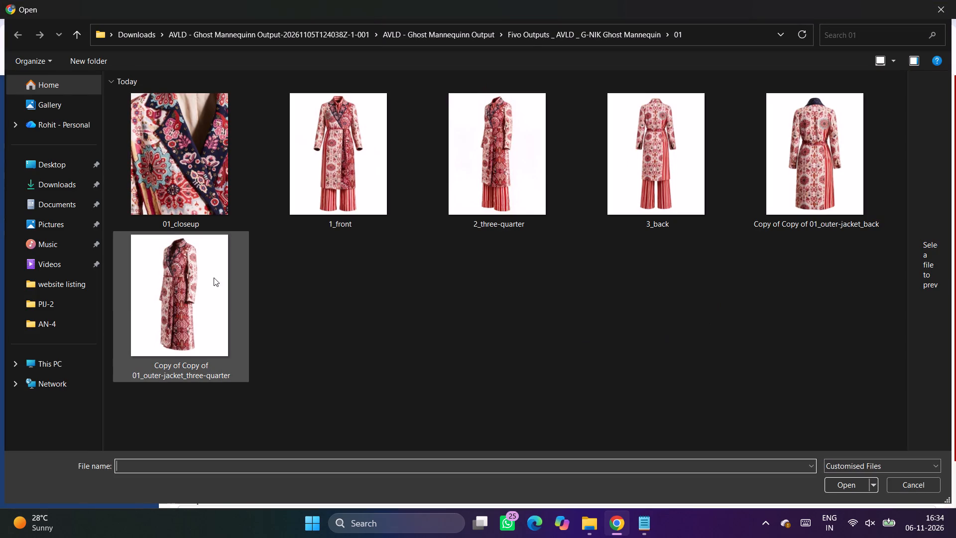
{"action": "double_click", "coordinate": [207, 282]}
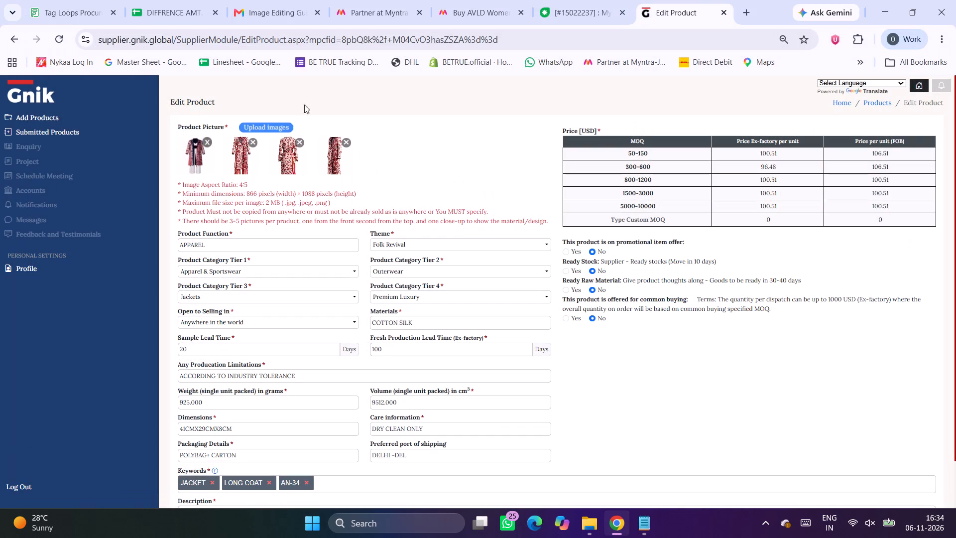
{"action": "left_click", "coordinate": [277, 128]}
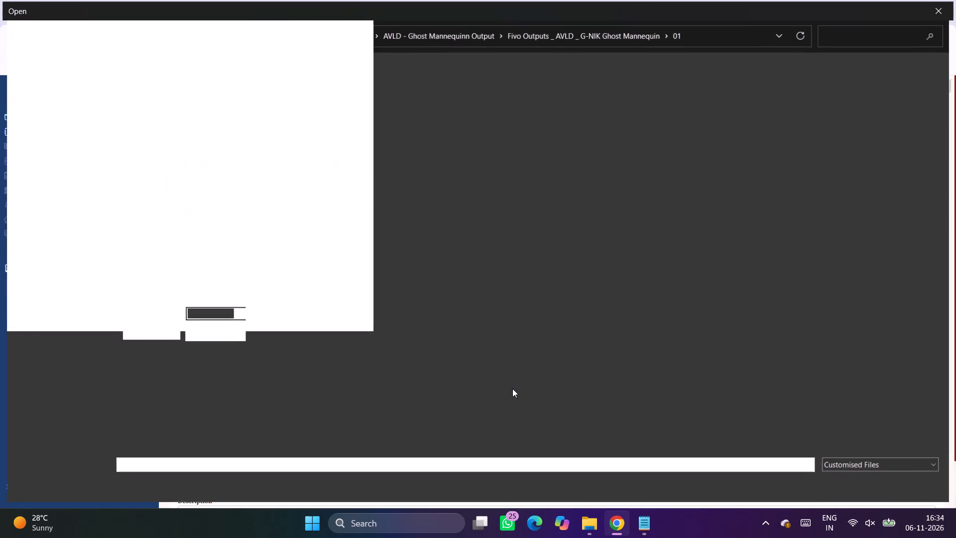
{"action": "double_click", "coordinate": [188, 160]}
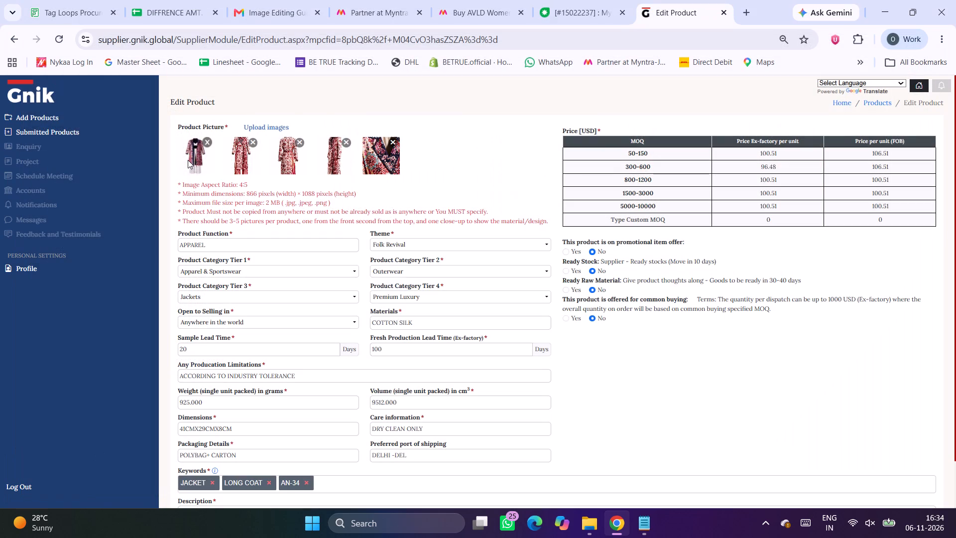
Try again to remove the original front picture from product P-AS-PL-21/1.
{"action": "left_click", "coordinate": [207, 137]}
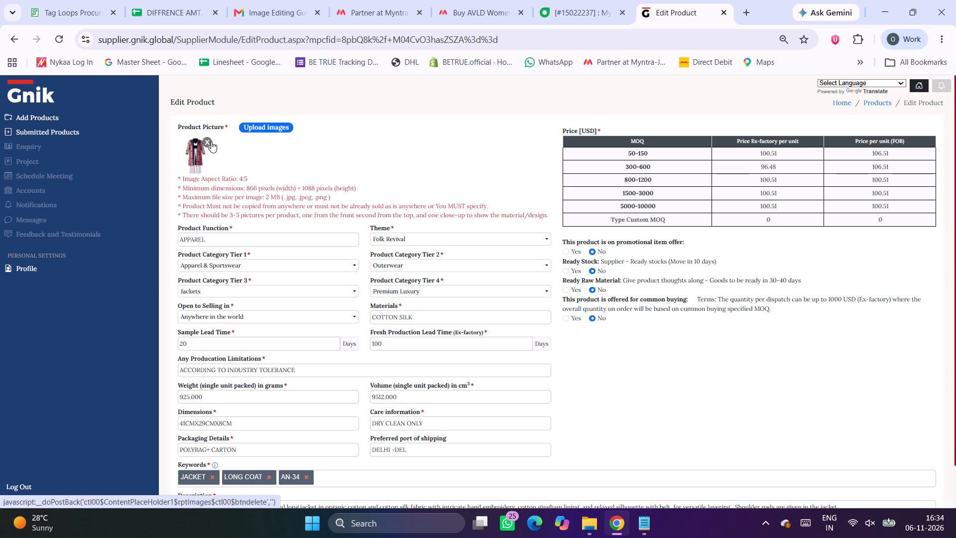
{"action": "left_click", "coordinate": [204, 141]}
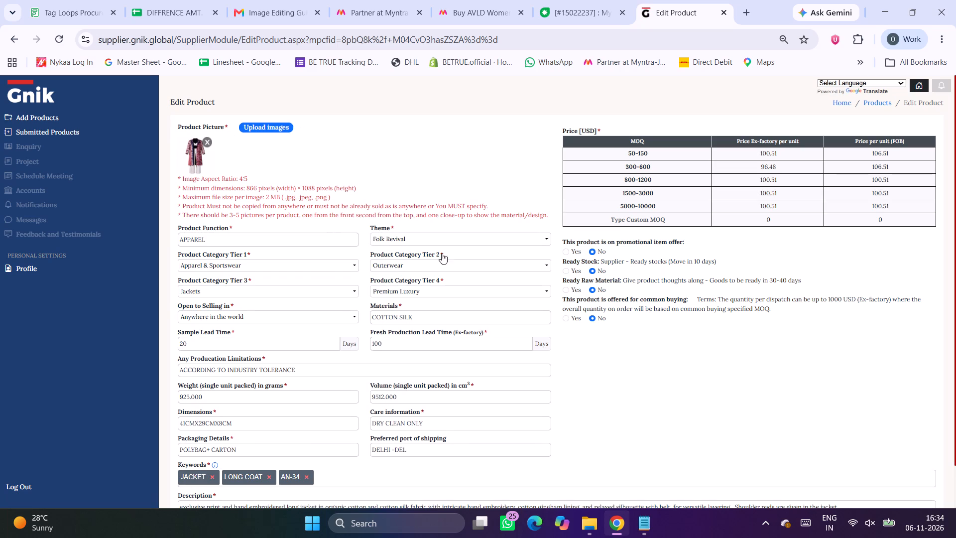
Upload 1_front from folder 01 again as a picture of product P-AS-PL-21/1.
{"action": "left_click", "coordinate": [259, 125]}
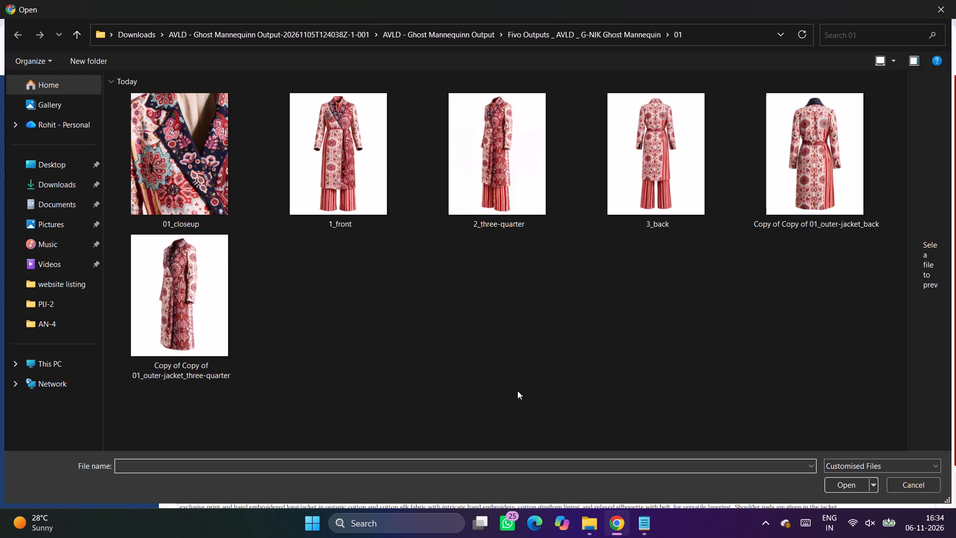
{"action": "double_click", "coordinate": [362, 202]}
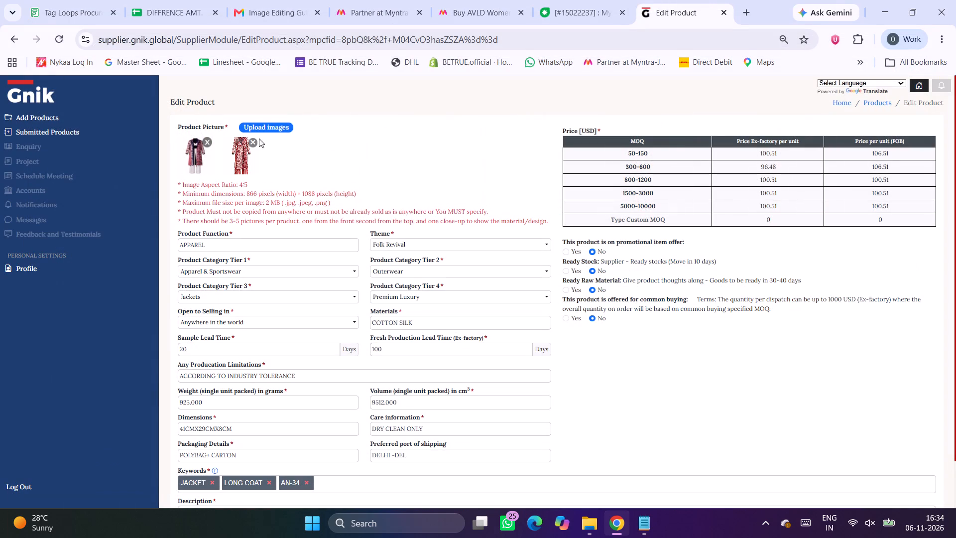
Try once more to remove the original front picture of P-AS-PL-21/1, and return to the submitted products list.
{"action": "left_click", "coordinate": [207, 141]}
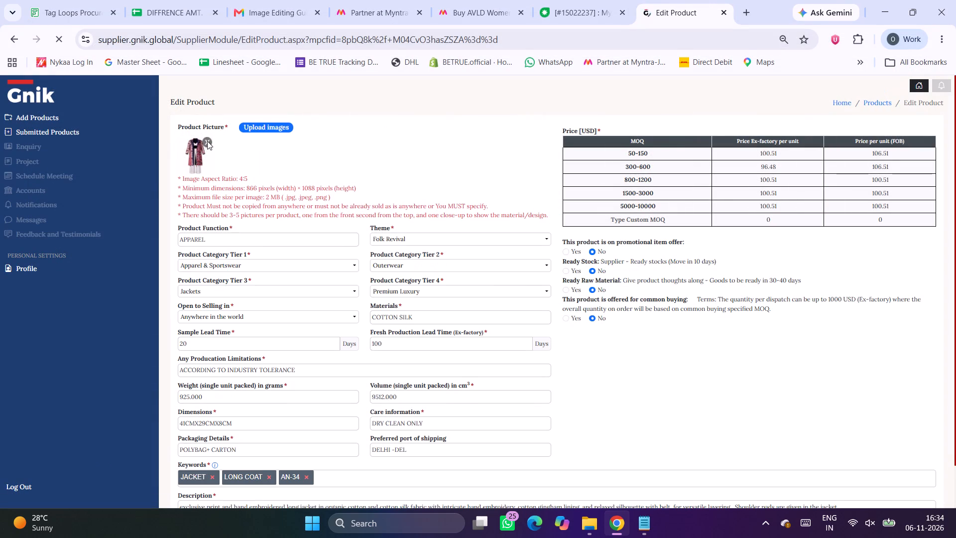
{"action": "left_click", "coordinate": [207, 146]}
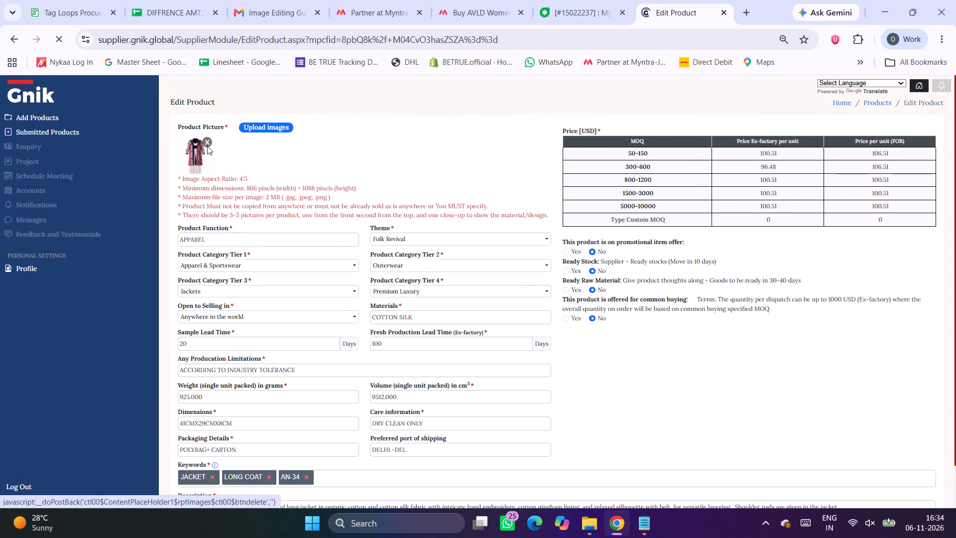
{"action": "triple_click", "coordinate": [52, 129]}
{"action": "double_click", "coordinate": [50, 136]}
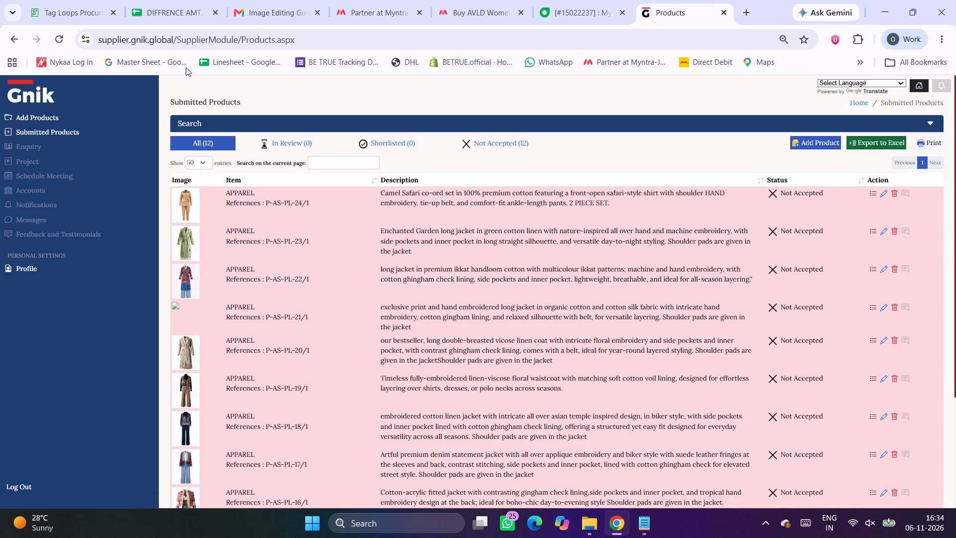
Reload the submitted products list and open product P-AS-PL-20/1 for editing at its product pictures.
{"action": "left_click", "coordinate": [59, 39]}
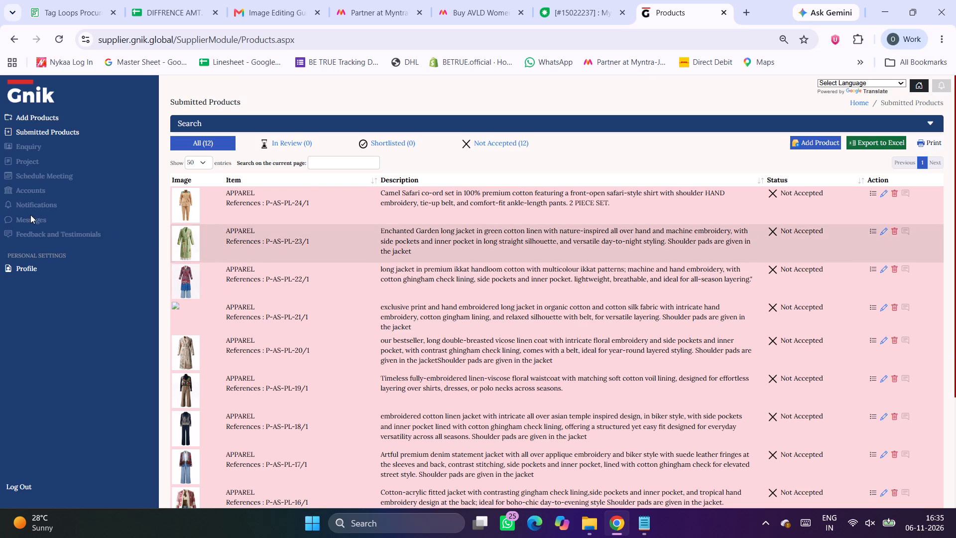
{"action": "left_click", "coordinate": [881, 340]}
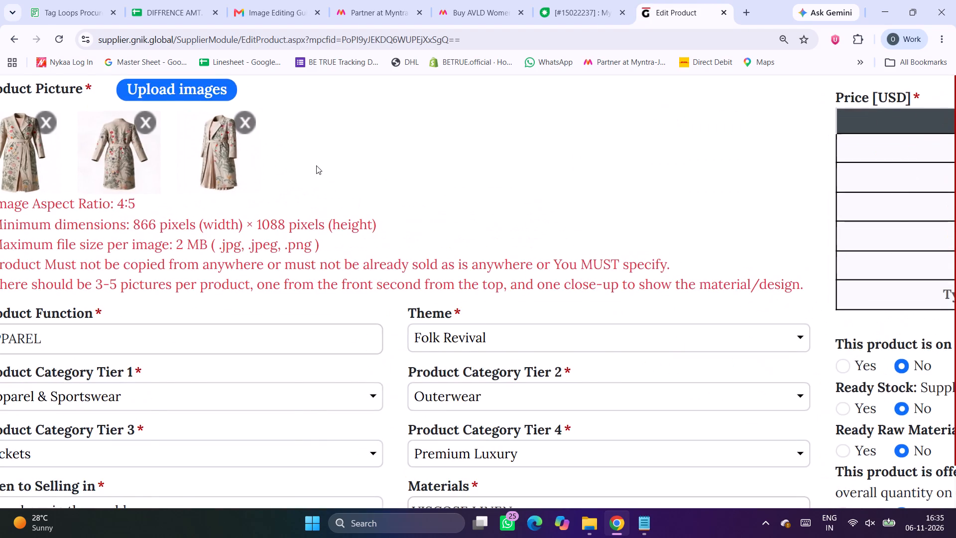
{"action": "scroll", "coordinate": [316, 165], "scroll_direction": "right", "scroll_amount": 5}
{"action": "scroll", "coordinate": [708, 202], "scroll_direction": "up", "scroll_amount": 2}
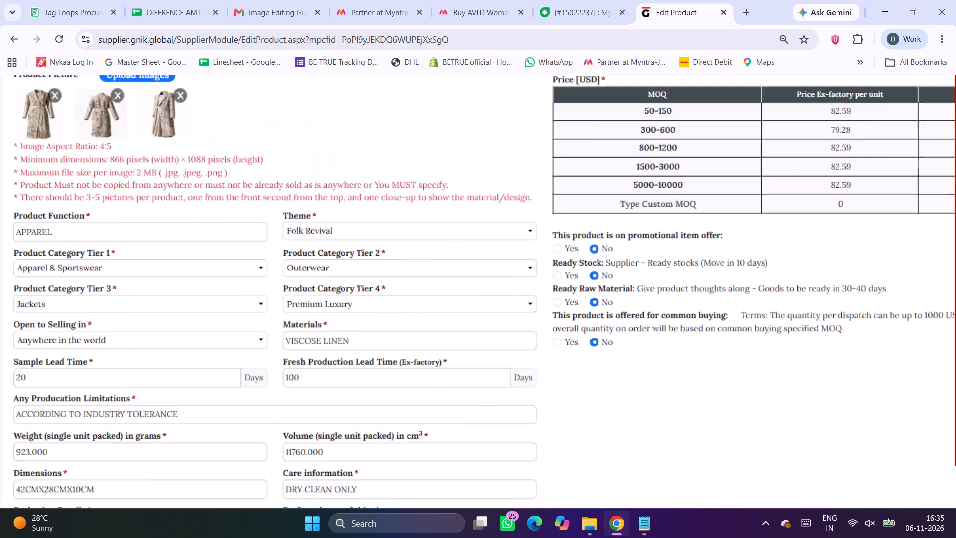
{"action": "scroll", "coordinate": [637, 290], "scroll_direction": "right", "scroll_amount": 7}
{"action": "scroll", "coordinate": [637, 290], "scroll_direction": "up", "scroll_amount": 7}
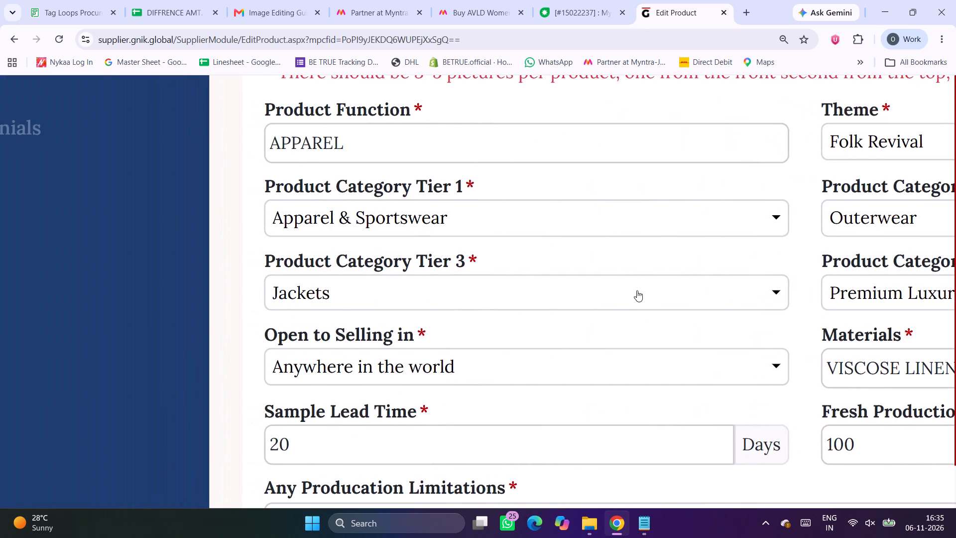
{"action": "scroll", "coordinate": [637, 290], "scroll_direction": "up", "scroll_amount": 6}
In File Explorer, open folder 15 to compare its jacket images with the product's pictures, and return to the Chrome edit page.
{"action": "left_click", "coordinate": [593, 535]}
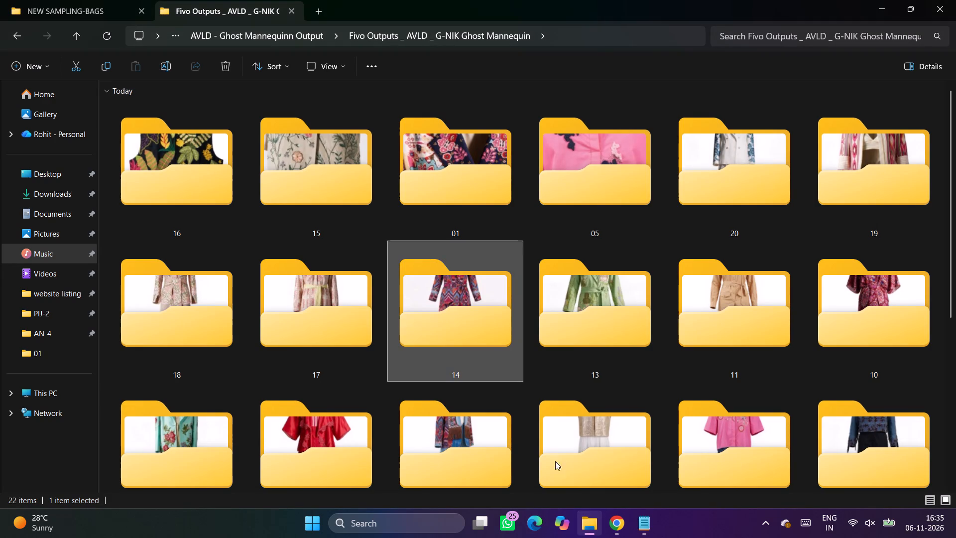
{"action": "double_click", "coordinate": [325, 198]}
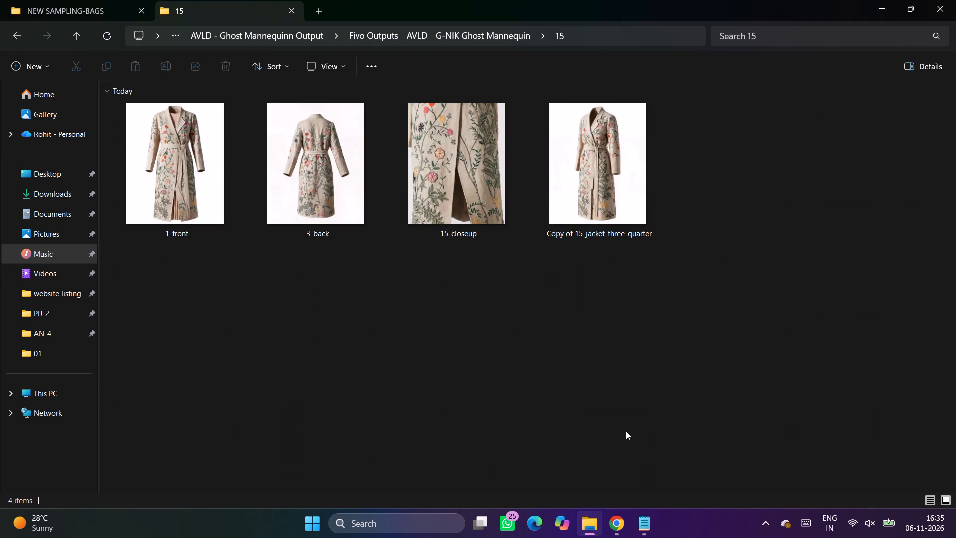
{"action": "left_click", "coordinate": [615, 522]}
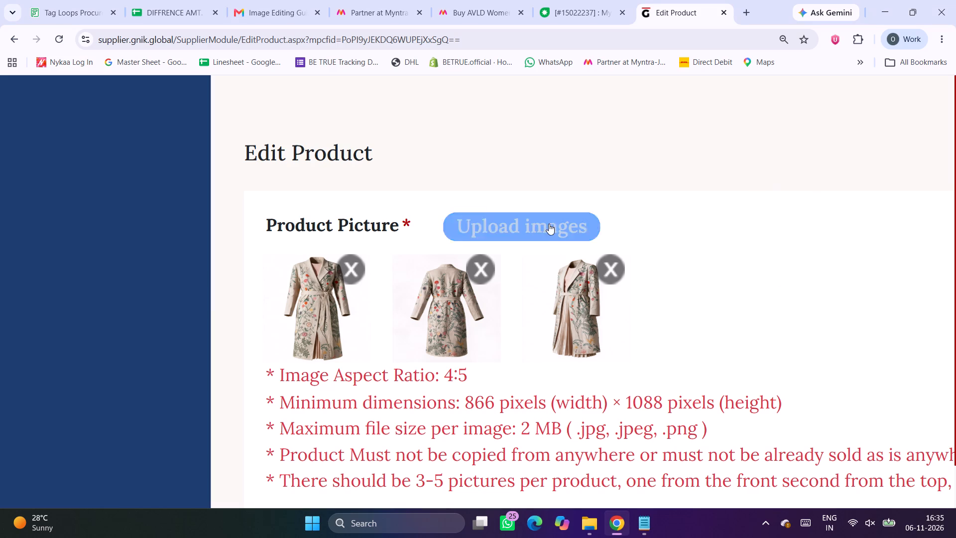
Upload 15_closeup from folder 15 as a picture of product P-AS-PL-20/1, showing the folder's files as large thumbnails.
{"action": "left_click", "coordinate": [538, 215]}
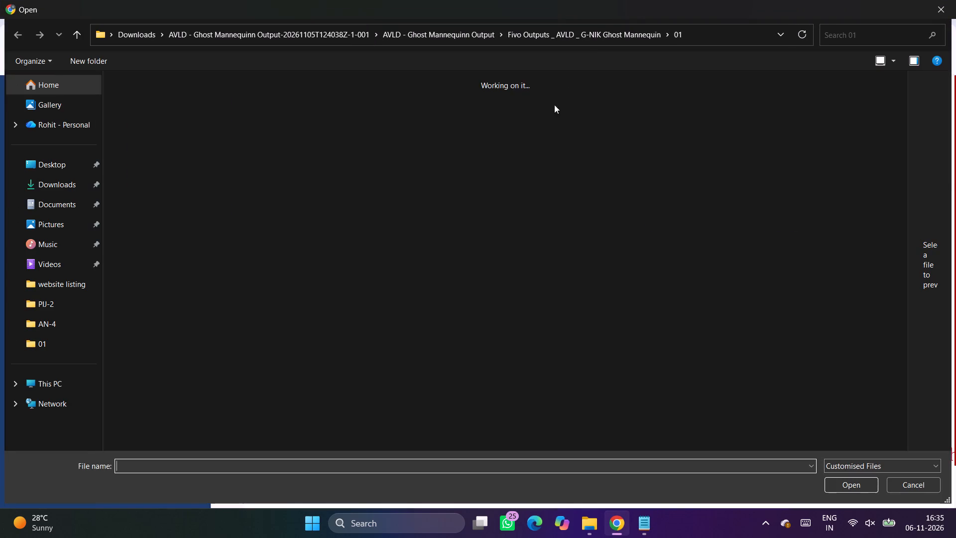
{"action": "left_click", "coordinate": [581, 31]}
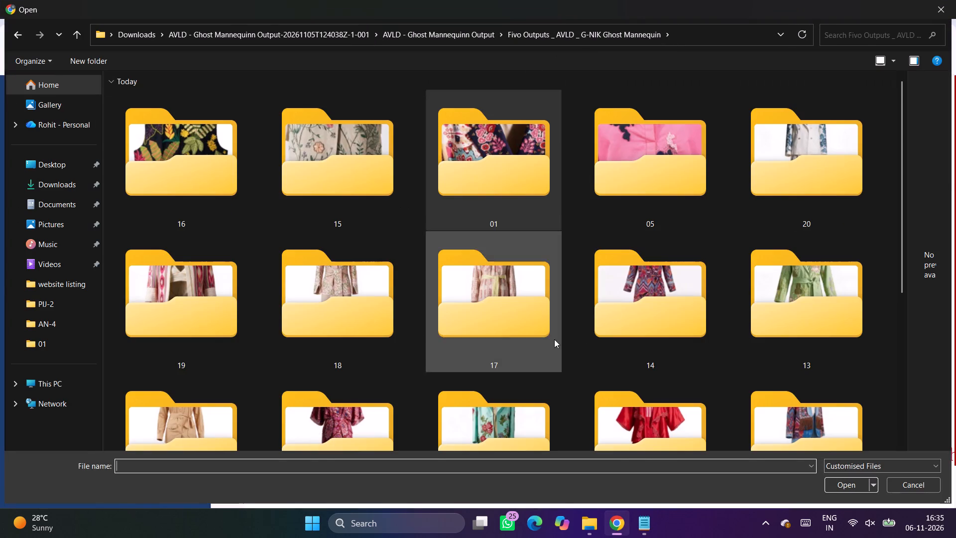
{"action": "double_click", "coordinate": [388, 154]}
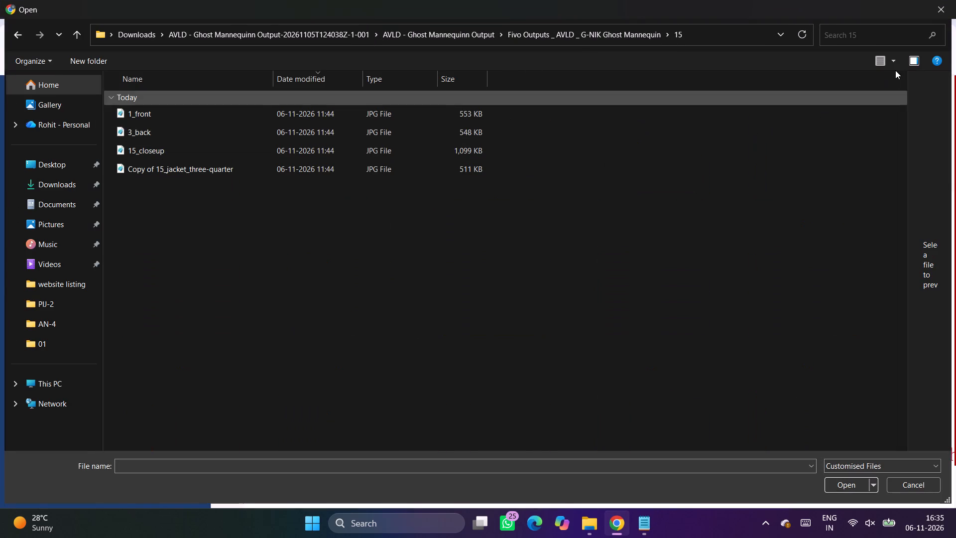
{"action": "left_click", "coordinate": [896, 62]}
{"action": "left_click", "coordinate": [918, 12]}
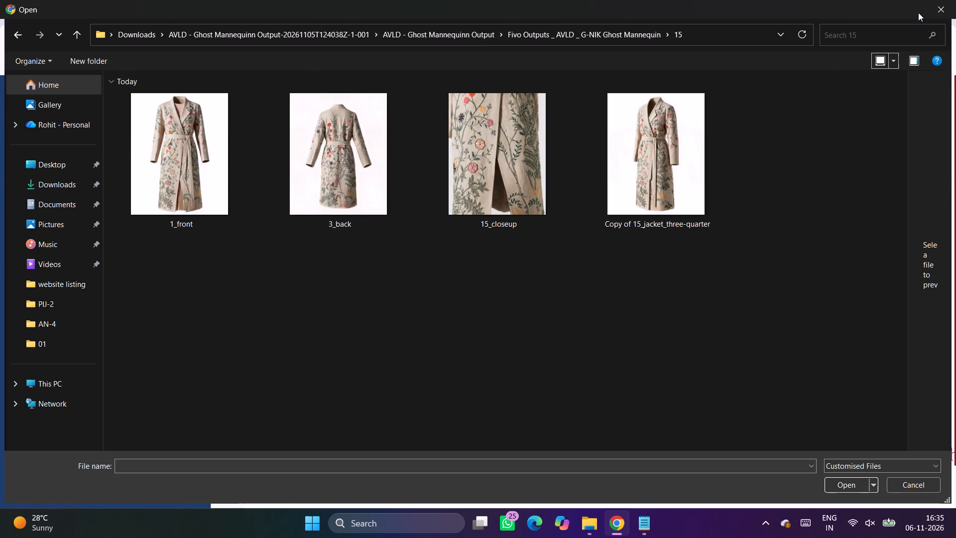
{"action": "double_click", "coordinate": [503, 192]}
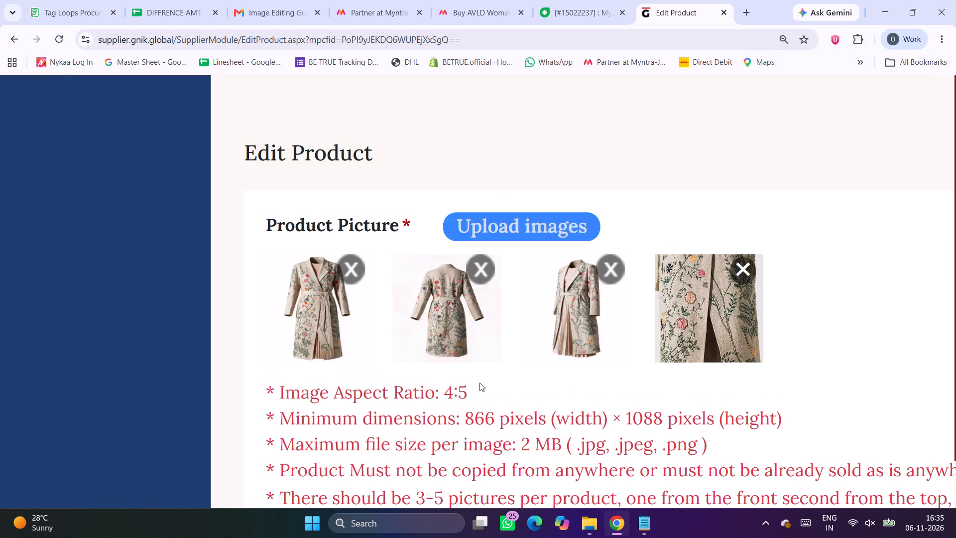
Remove the original three-quarter and back pictures from product P-AS-PL-20/1, keeping the front picture.
{"action": "left_click", "coordinate": [617, 275]}
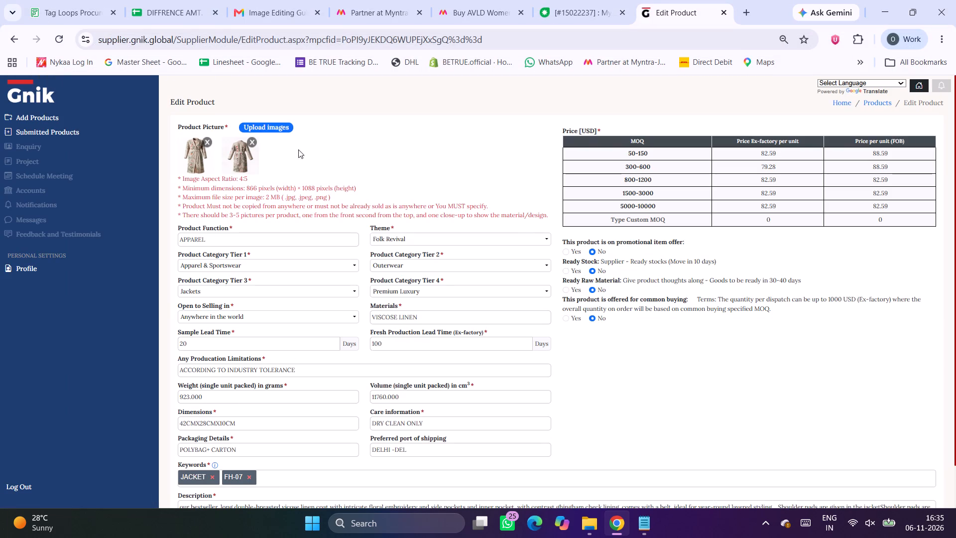
{"action": "left_click", "coordinate": [253, 144]}
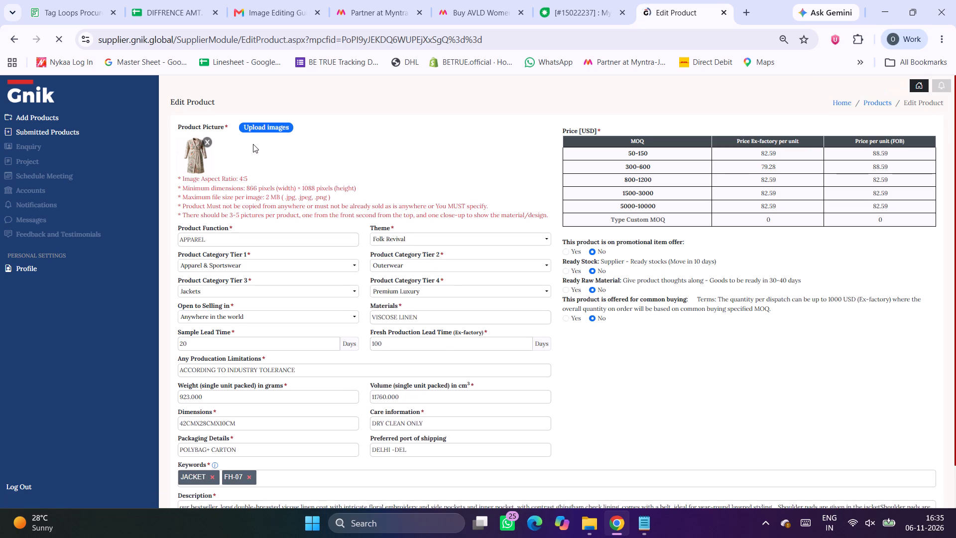
Upload 3_back, Copy of 15_jacket_three-quarter and 15_closeup from folder 15 as product pictures, and submit the update of P-AS-PL-20/1.
{"action": "left_click", "coordinate": [285, 127]}
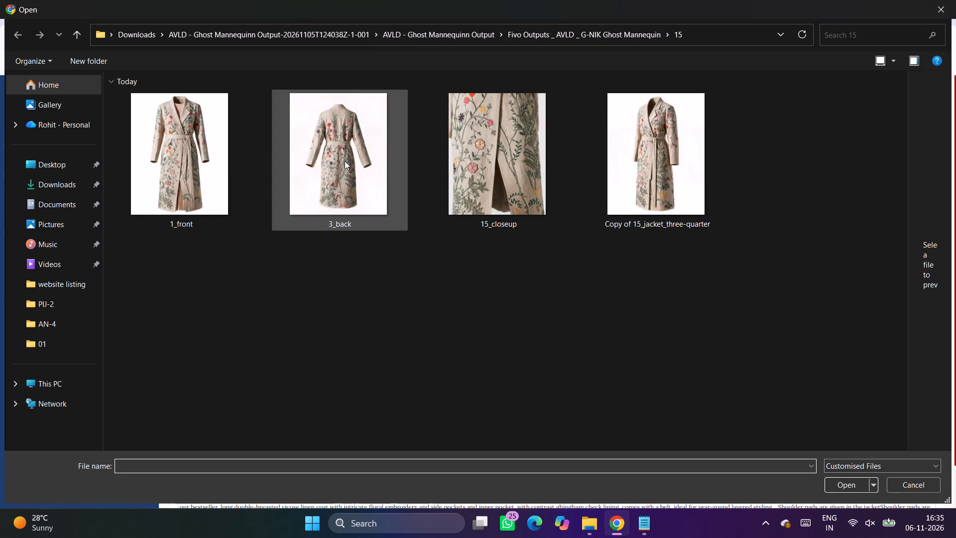
{"action": "double_click", "coordinate": [321, 188]}
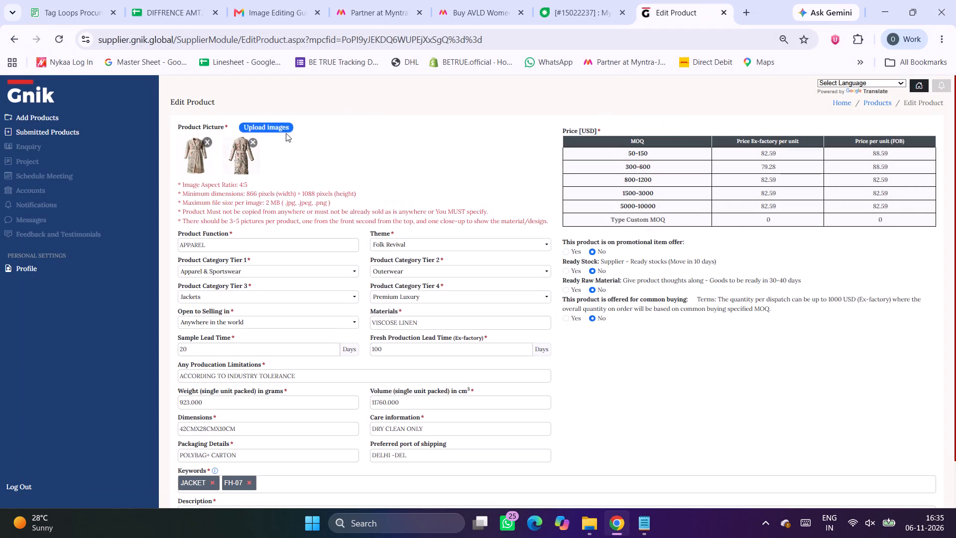
{"action": "left_click", "coordinate": [279, 131]}
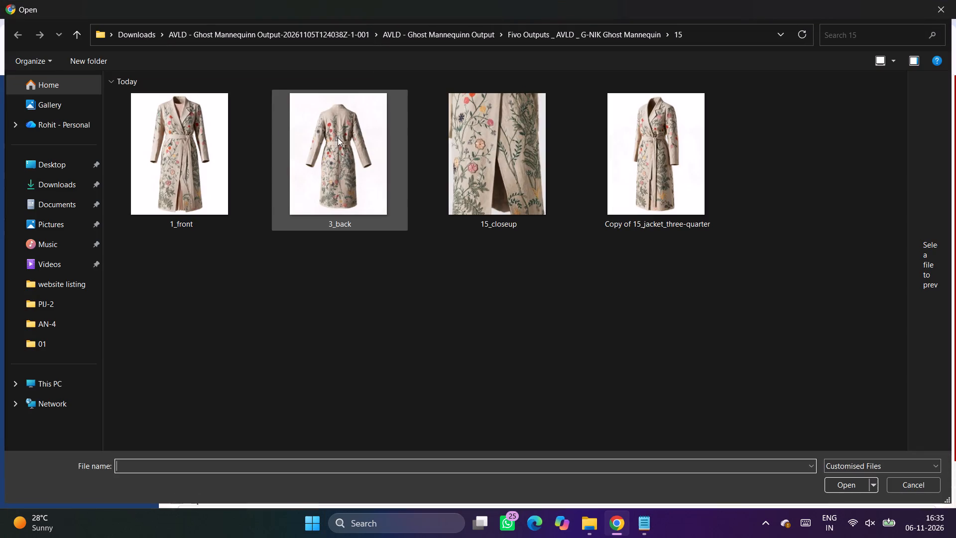
{"action": "double_click", "coordinate": [645, 186]}
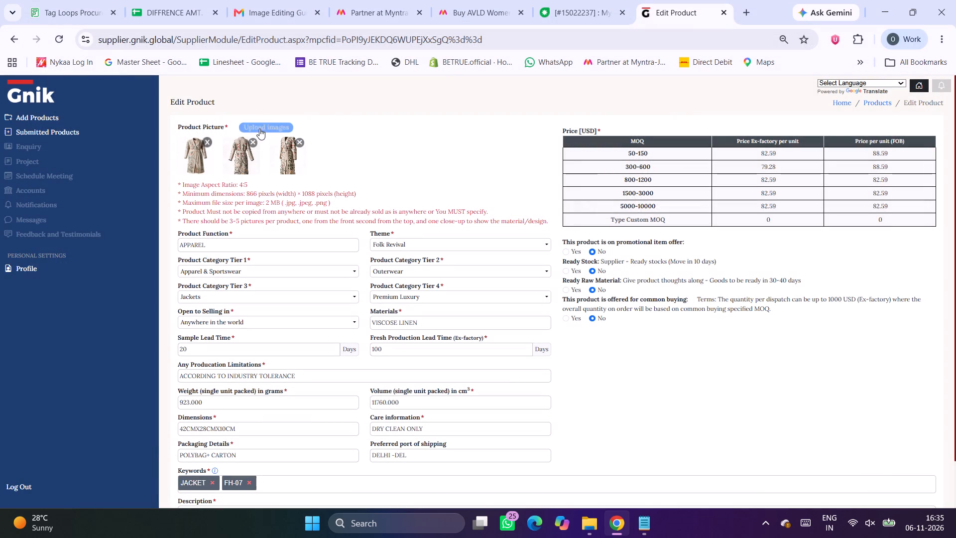
{"action": "left_click", "coordinate": [259, 129]}
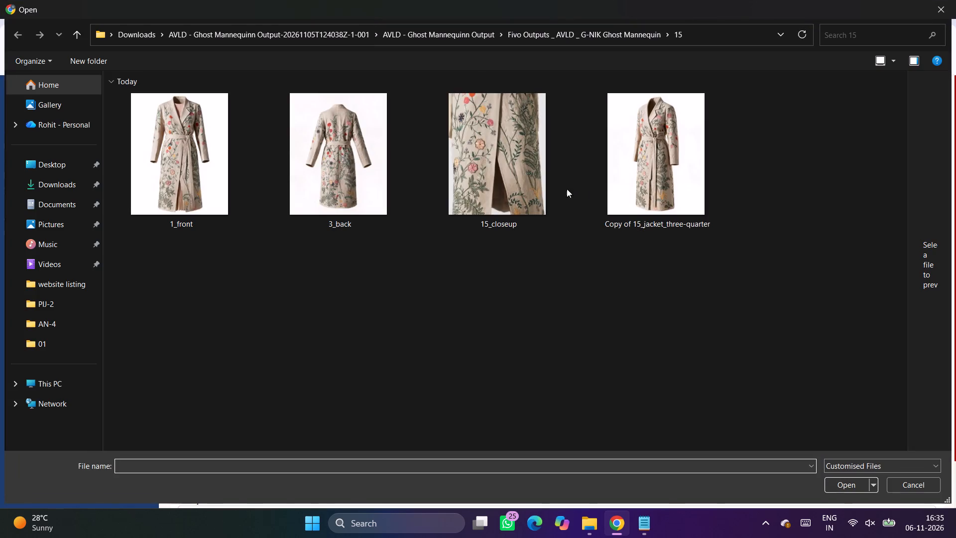
{"action": "double_click", "coordinate": [554, 185]}
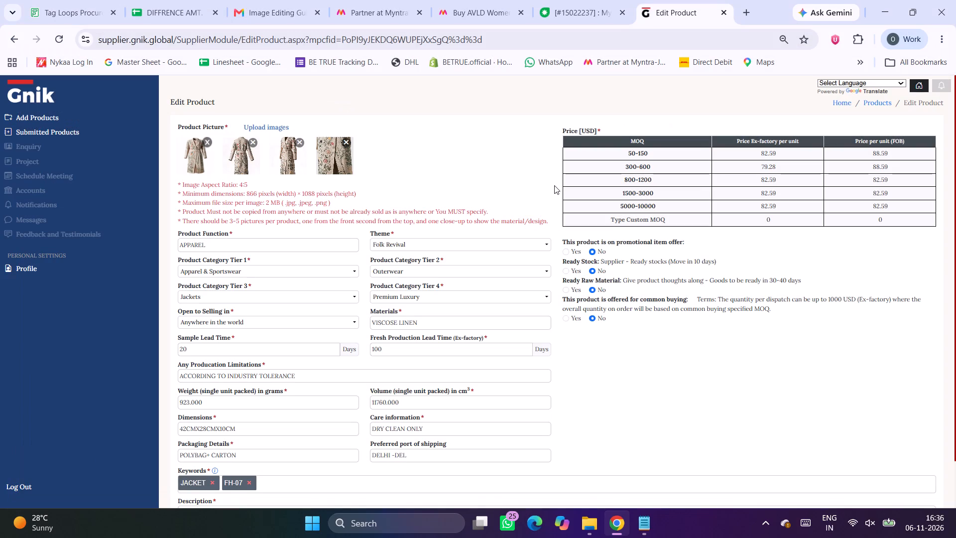
{"action": "scroll", "coordinate": [543, 274], "scroll_direction": "down", "scroll_amount": 4}
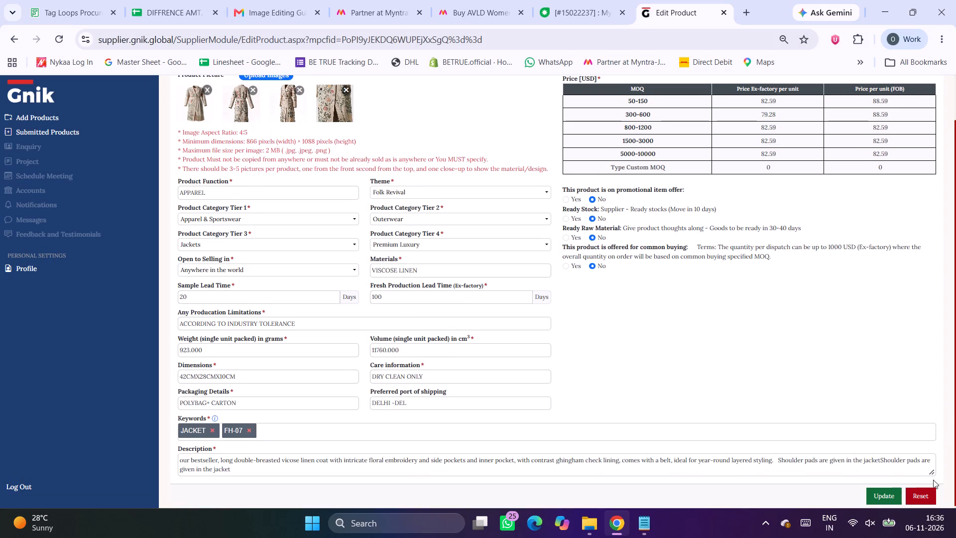
{"action": "left_click", "coordinate": [889, 497]}
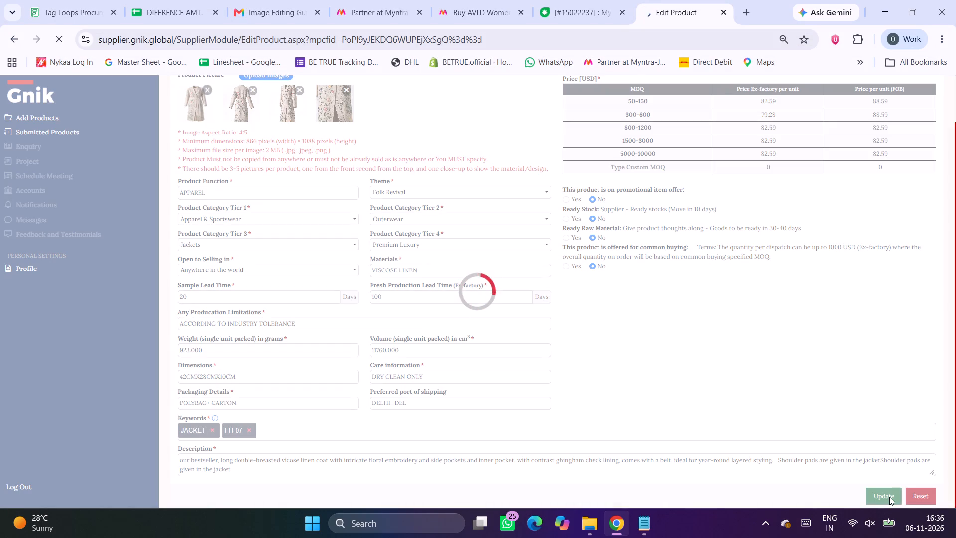
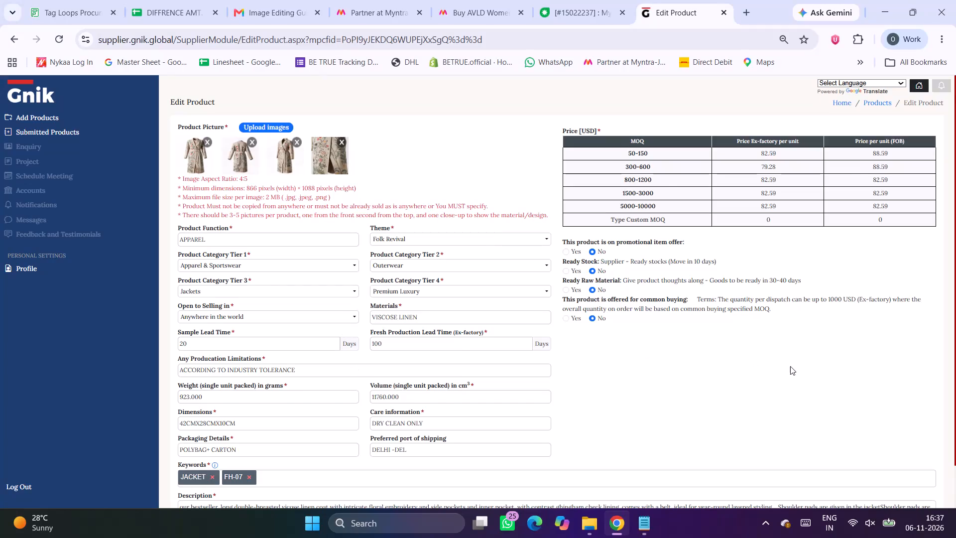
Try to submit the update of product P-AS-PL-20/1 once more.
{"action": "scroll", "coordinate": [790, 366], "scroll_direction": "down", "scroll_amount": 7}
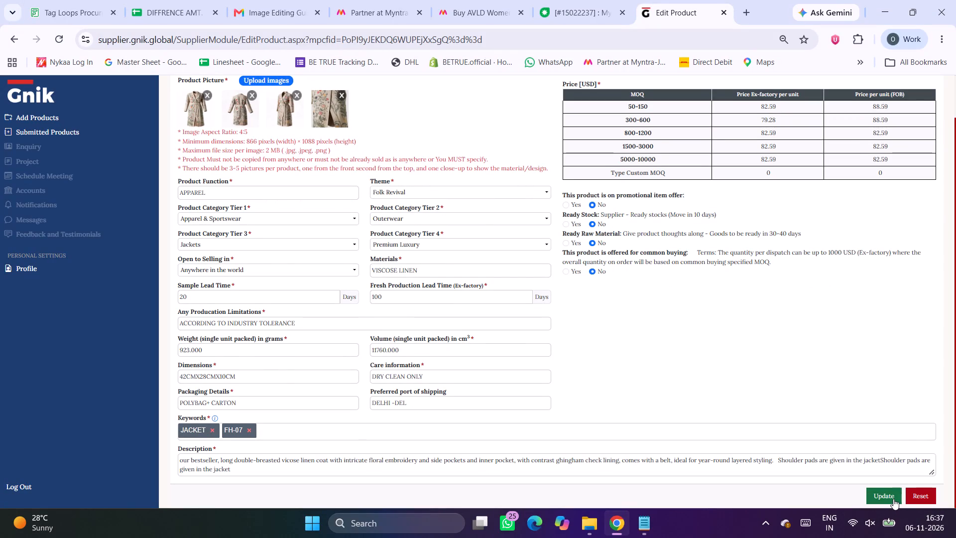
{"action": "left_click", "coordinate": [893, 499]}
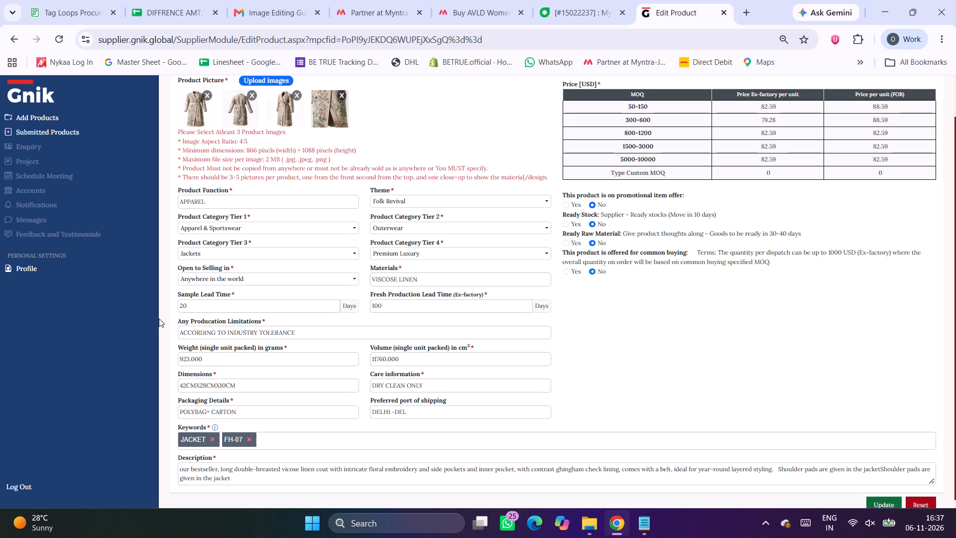
Open product P-AS-PL-19/1 for editing and remove its back and three-quarter pictures, keeping the front picture.
{"action": "left_click", "coordinate": [75, 133]}
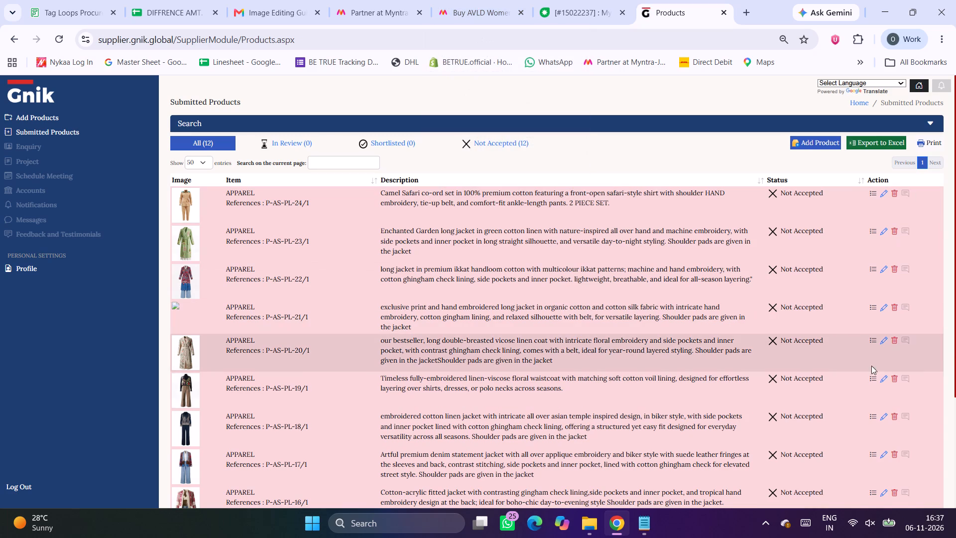
{"action": "left_click", "coordinate": [887, 374]}
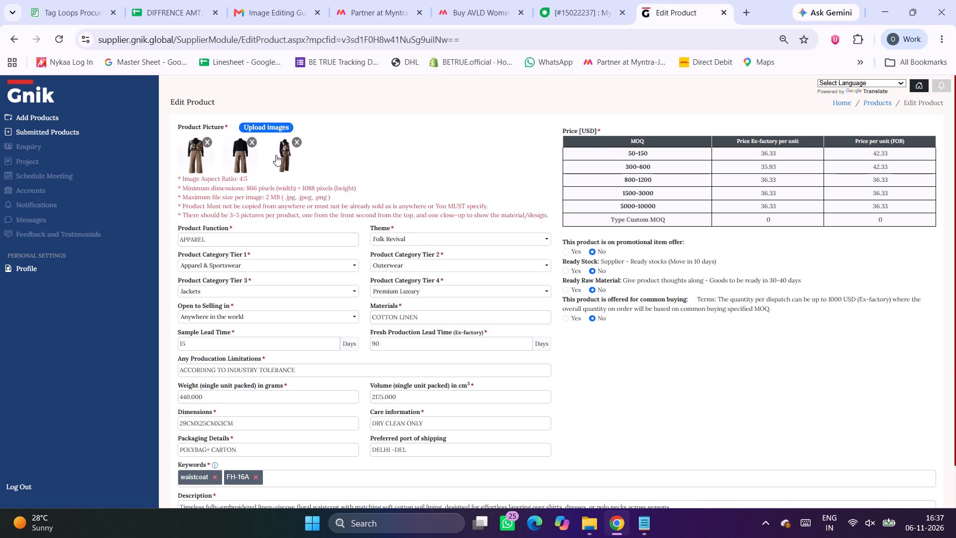
{"action": "left_click", "coordinate": [256, 143]}
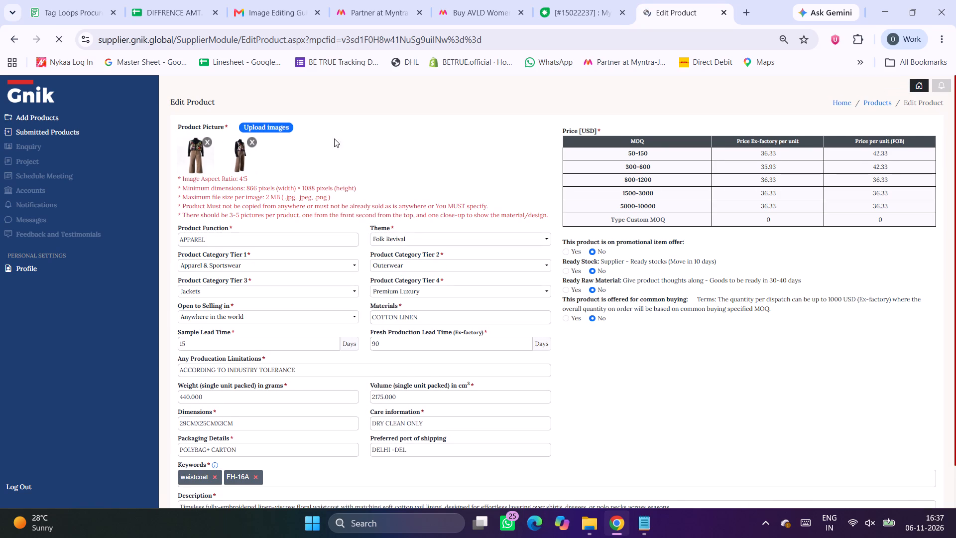
{"action": "left_click", "coordinate": [252, 146]}
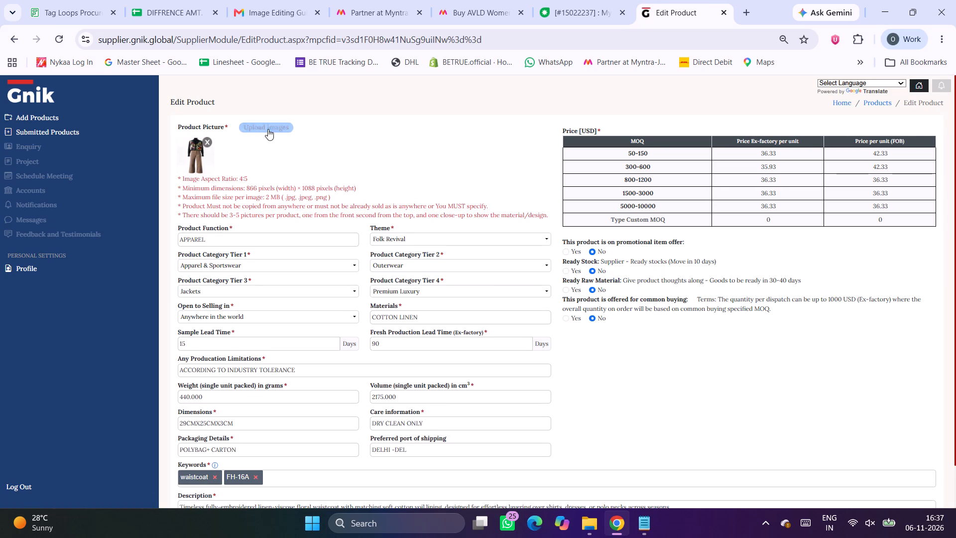
Upload Copy of Copy of 16_waistcoat_three-quarter, 20261106_133330_0000.jpg and 16_closeup from folder 16 as product pictures, viewing the files as extra large icons.
{"action": "left_click", "coordinate": [268, 129]}
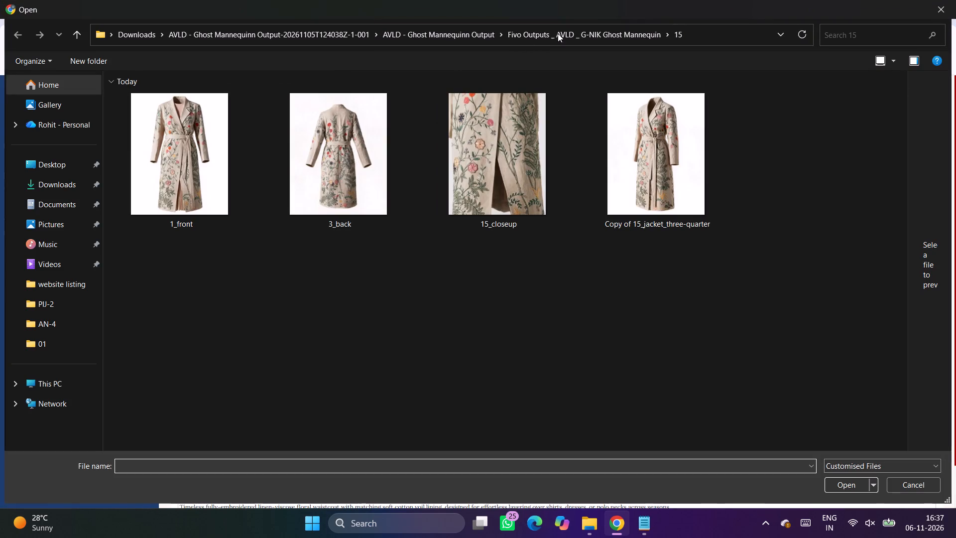
{"action": "left_click", "coordinate": [560, 36]}
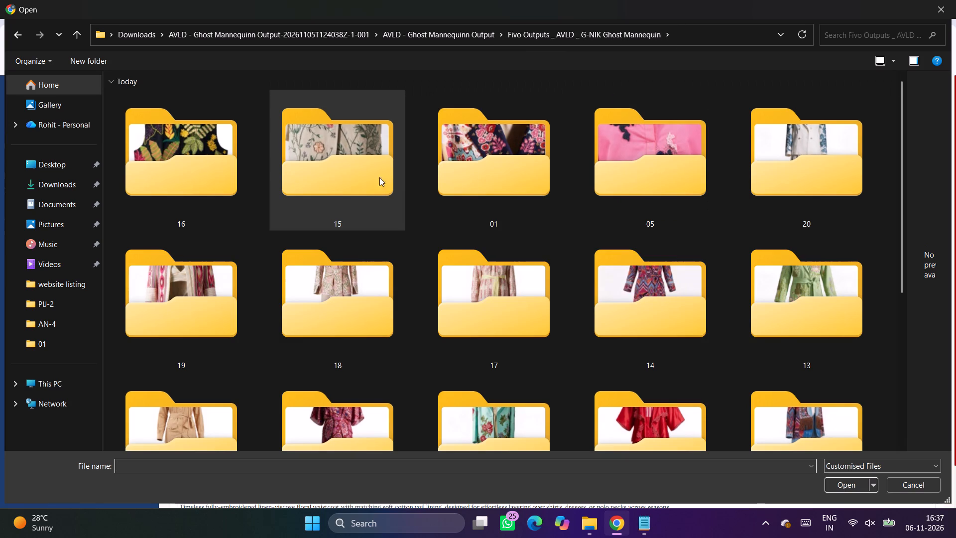
{"action": "double_click", "coordinate": [210, 145]}
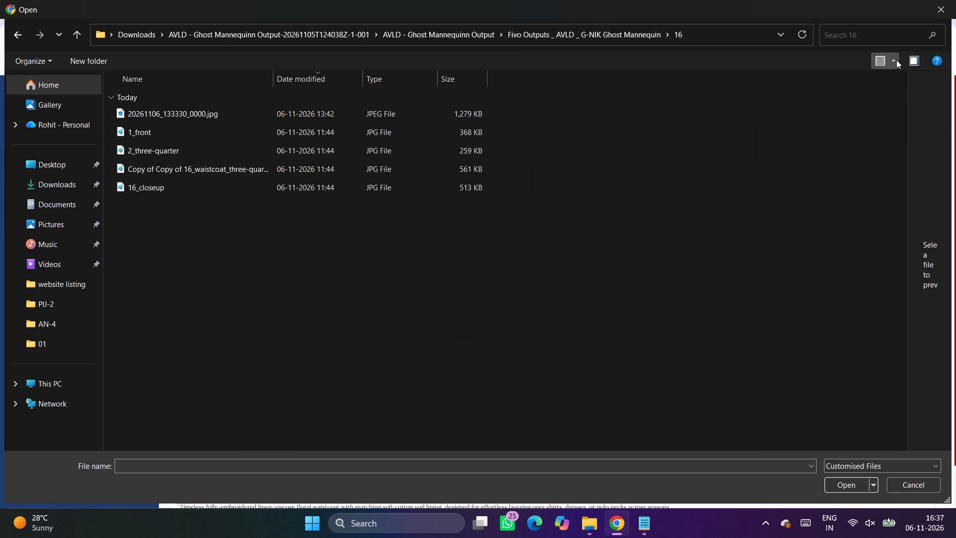
{"action": "left_click", "coordinate": [896, 59]}
{"action": "left_click", "coordinate": [904, 11]}
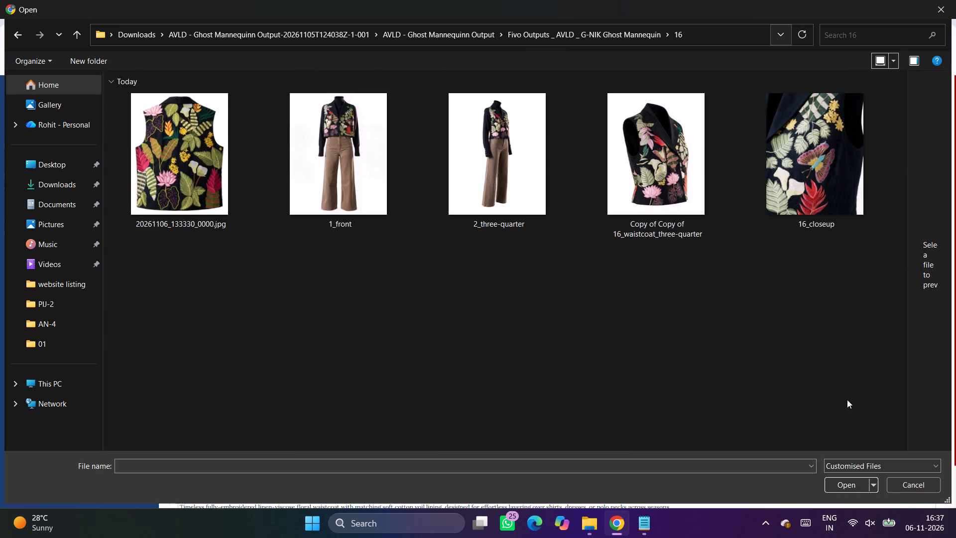
{"action": "double_click", "coordinate": [678, 217]}
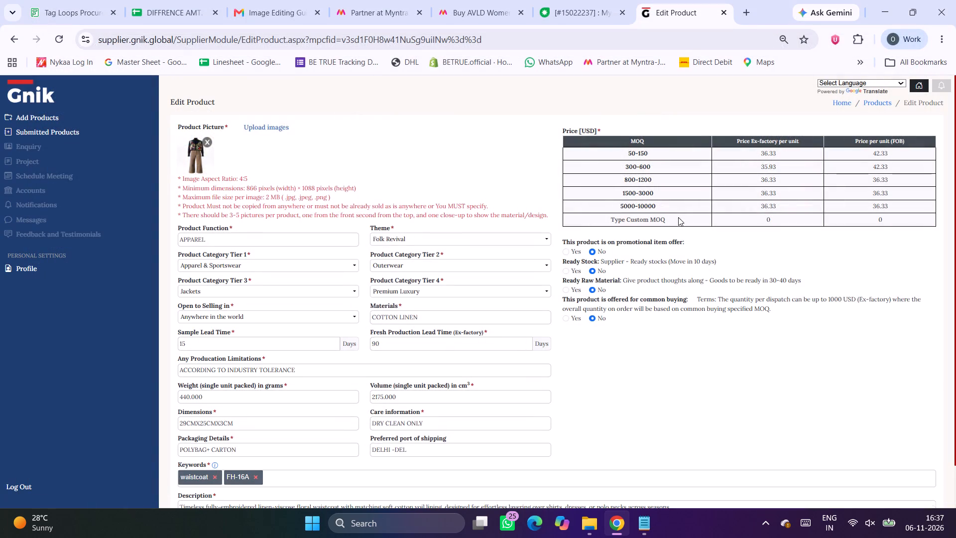
{"action": "left_click", "coordinate": [261, 124]}
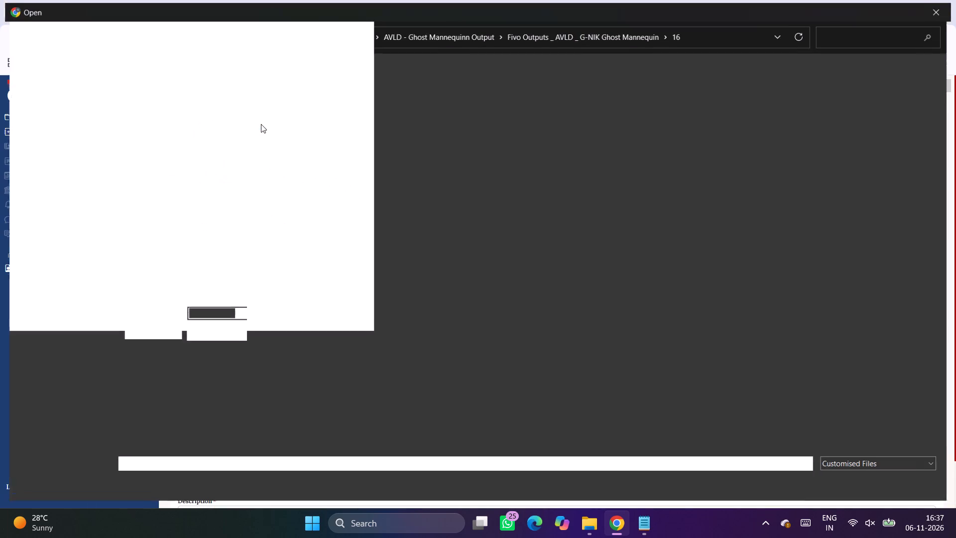
{"action": "double_click", "coordinate": [207, 176]}
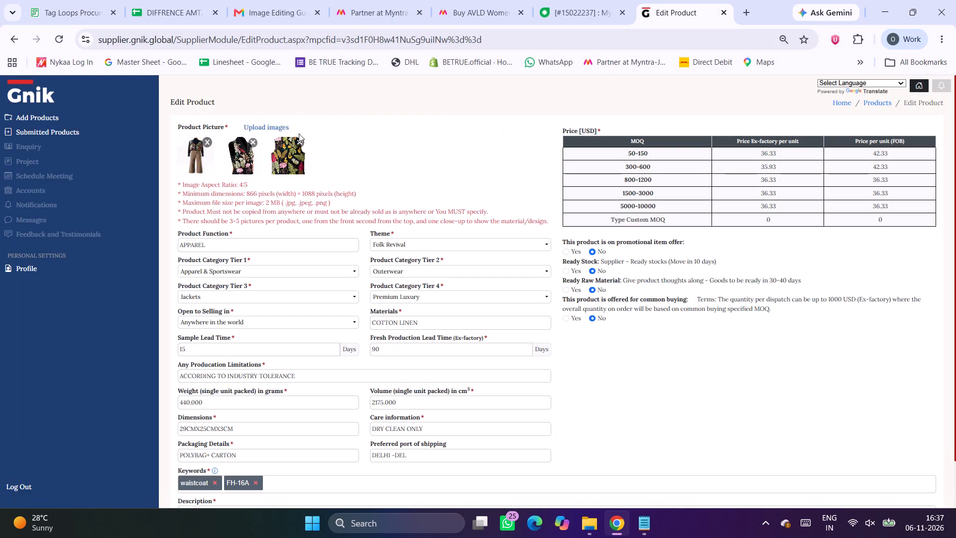
{"action": "left_click", "coordinate": [288, 125]}
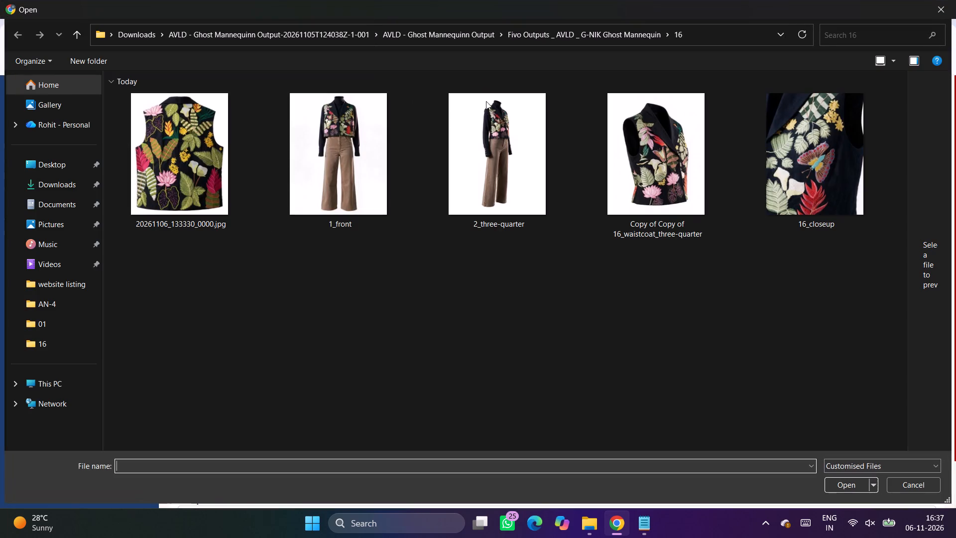
{"action": "double_click", "coordinate": [812, 149]}
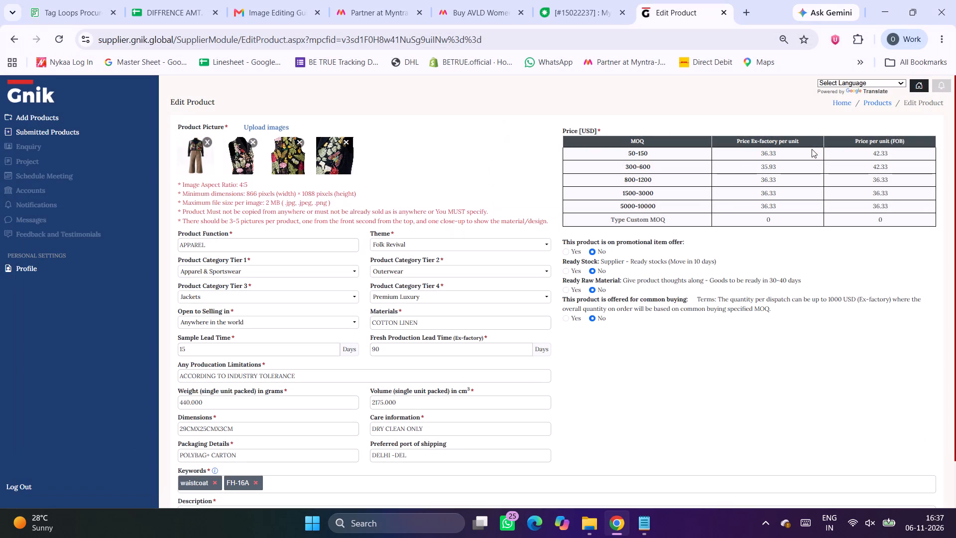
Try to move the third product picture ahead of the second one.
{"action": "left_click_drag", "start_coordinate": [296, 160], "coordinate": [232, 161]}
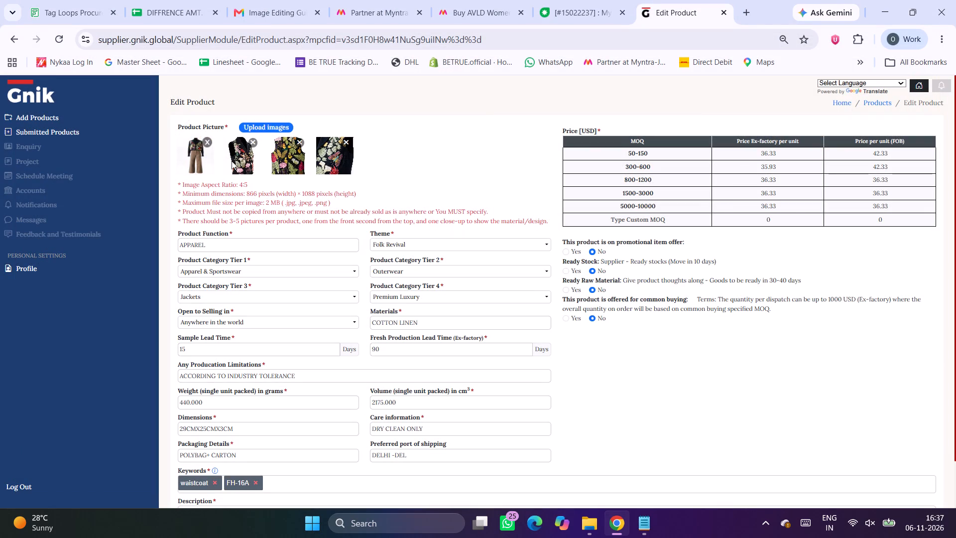
Submit the update of product P-AS-PL-19/1.
{"action": "scroll", "coordinate": [498, 307], "scroll_direction": "down", "scroll_amount": 8}
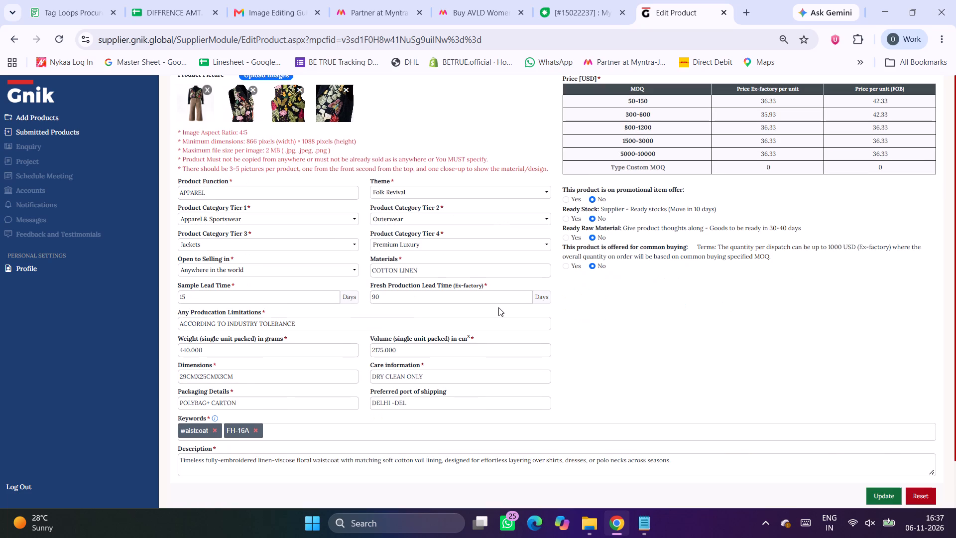
{"action": "left_click", "coordinate": [874, 496]}
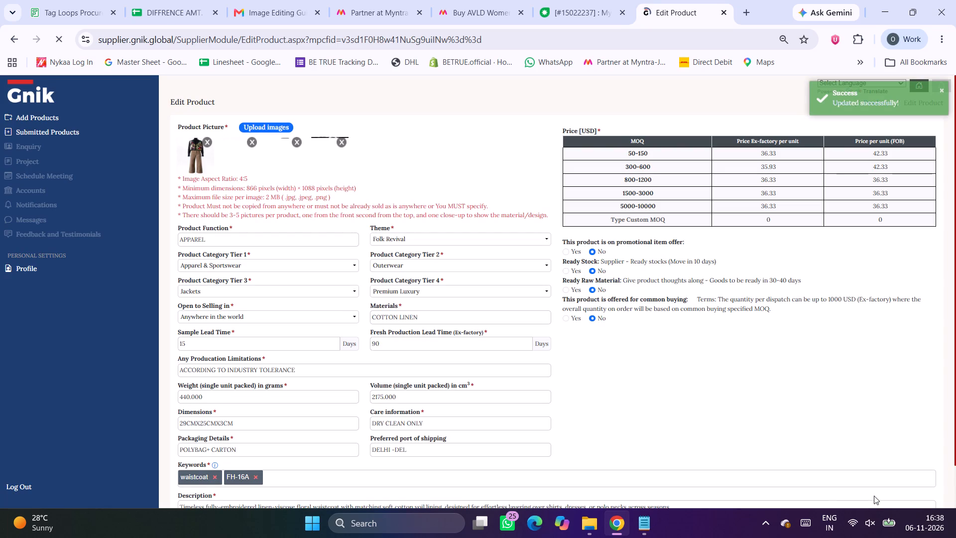
Open product P-AS-PL-18/1 for editing and remove its back and three-quarter pictures, keeping the front picture.
{"action": "left_click", "coordinate": [63, 130]}
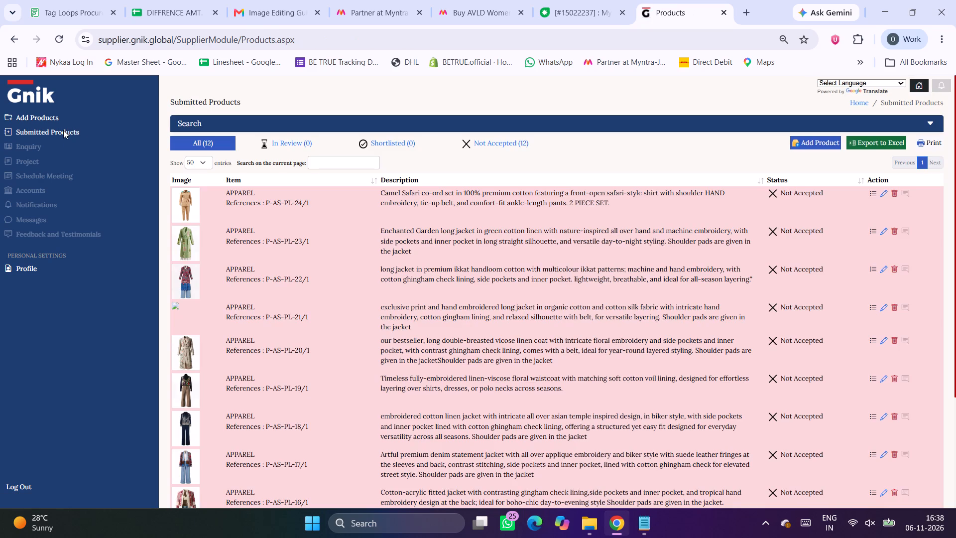
{"action": "scroll", "coordinate": [340, 311], "scroll_direction": "down", "scroll_amount": 2}
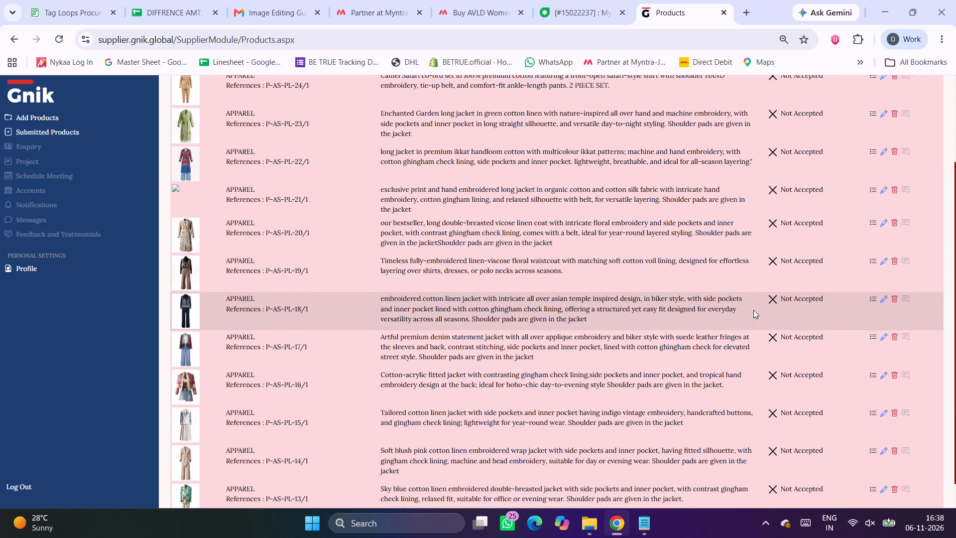
{"action": "left_click", "coordinate": [881, 301]}
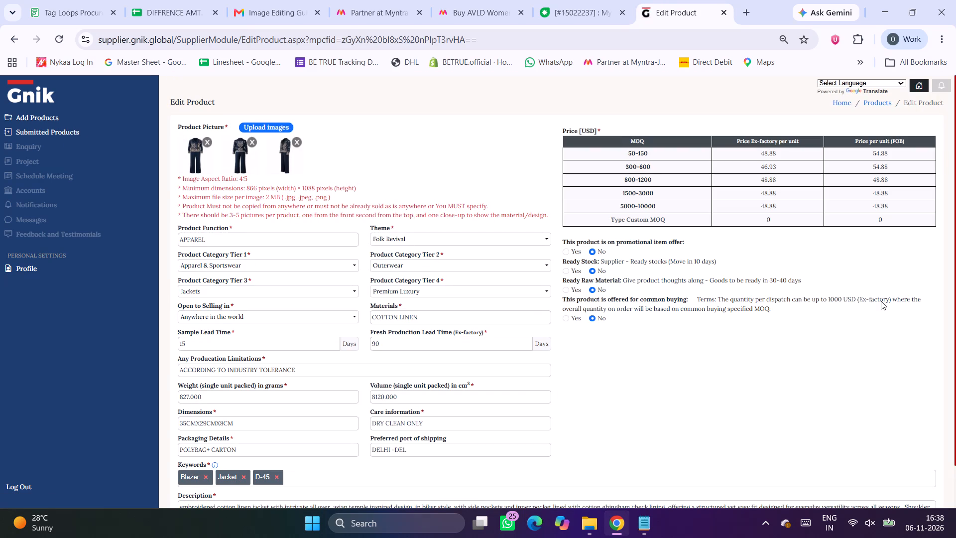
{"action": "left_click", "coordinate": [252, 142]}
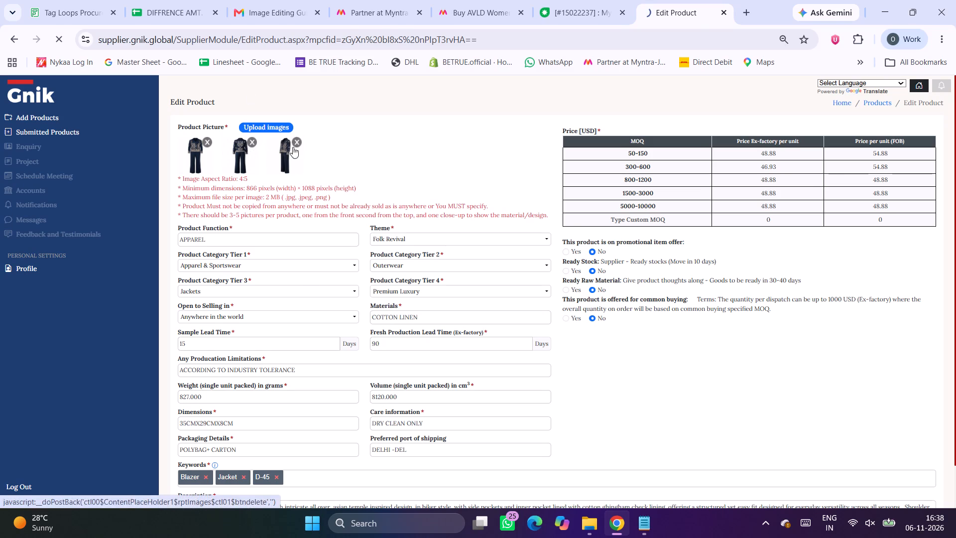
{"action": "left_click", "coordinate": [251, 142]}
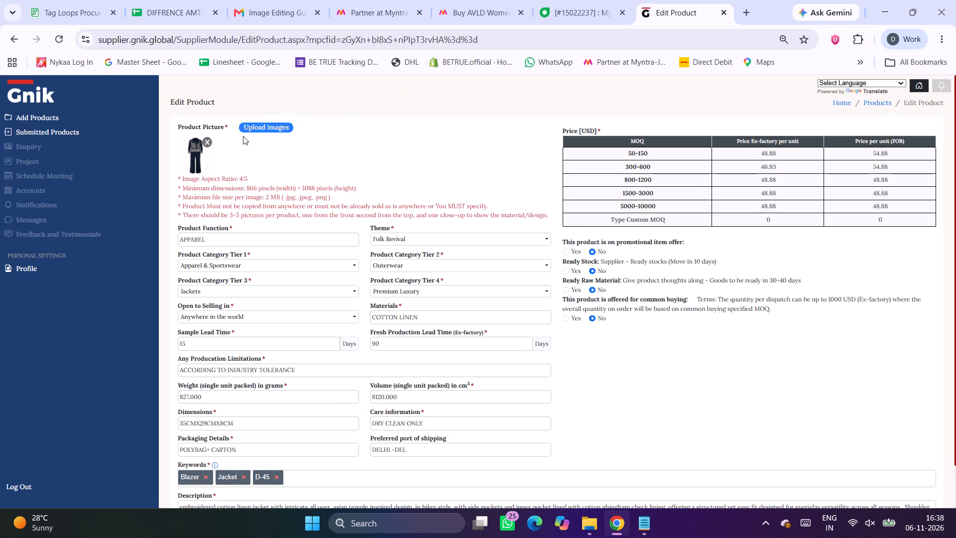
Start uploading pictures for P-AS-PL-18/1 by opening folder 04 and showing its files as large icons.
{"action": "left_click", "coordinate": [259, 127]}
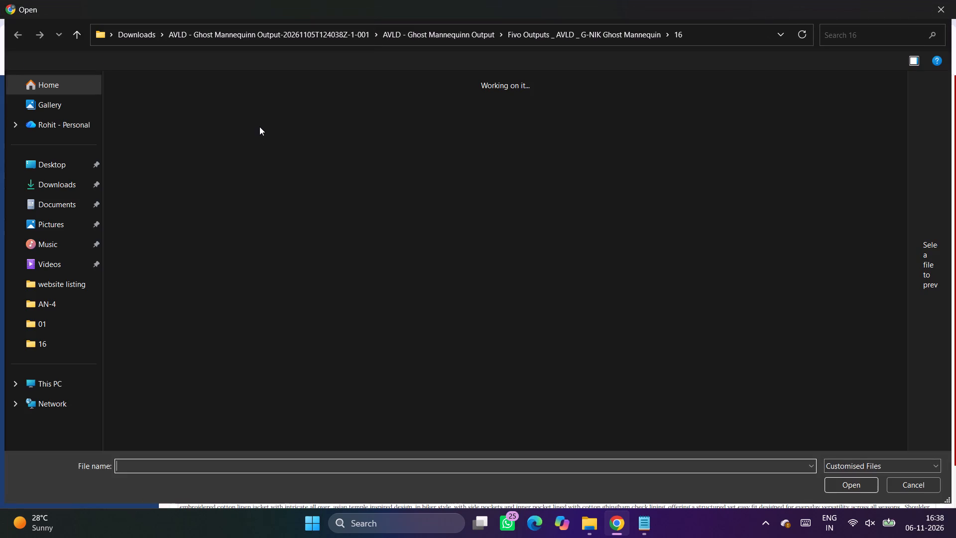
{"action": "left_click", "coordinate": [583, 32]}
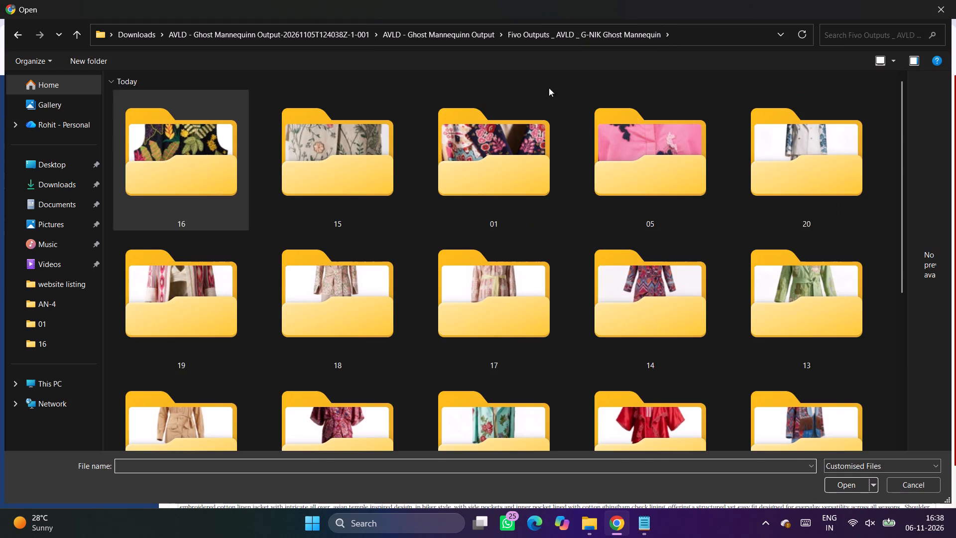
{"action": "scroll", "coordinate": [672, 272], "scroll_direction": "down", "scroll_amount": 2}
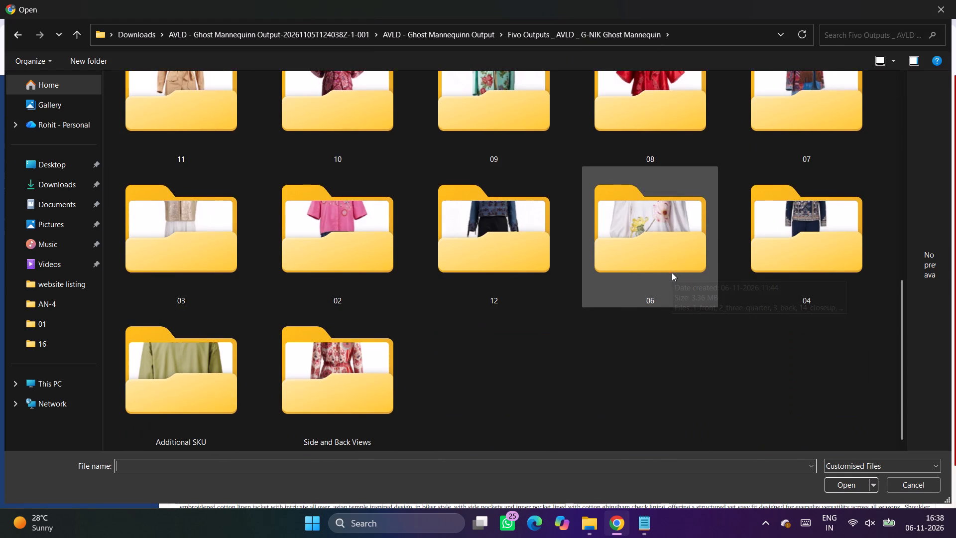
{"action": "double_click", "coordinate": [823, 215]}
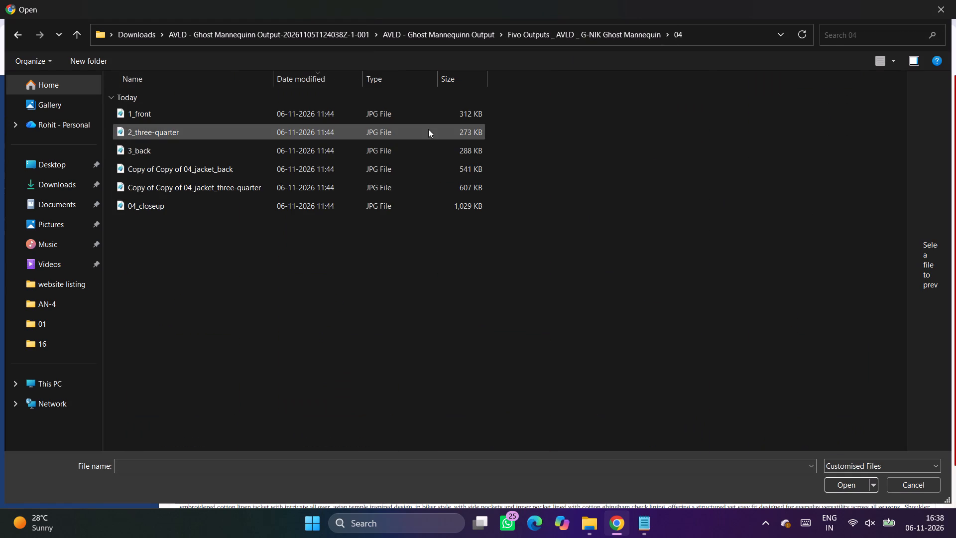
{"action": "left_click", "coordinate": [899, 59]}
{"action": "left_click", "coordinate": [896, 59]}
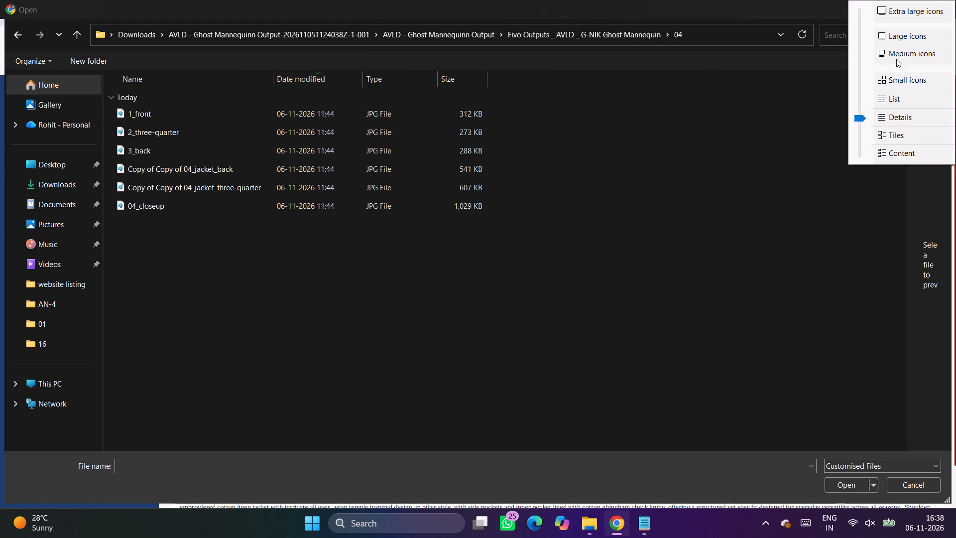
{"action": "left_click", "coordinate": [909, 36]}
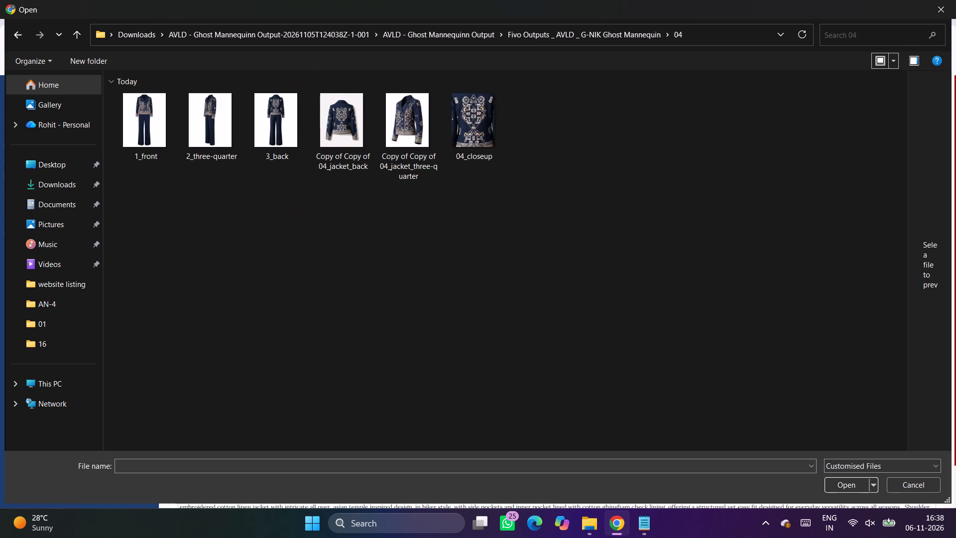
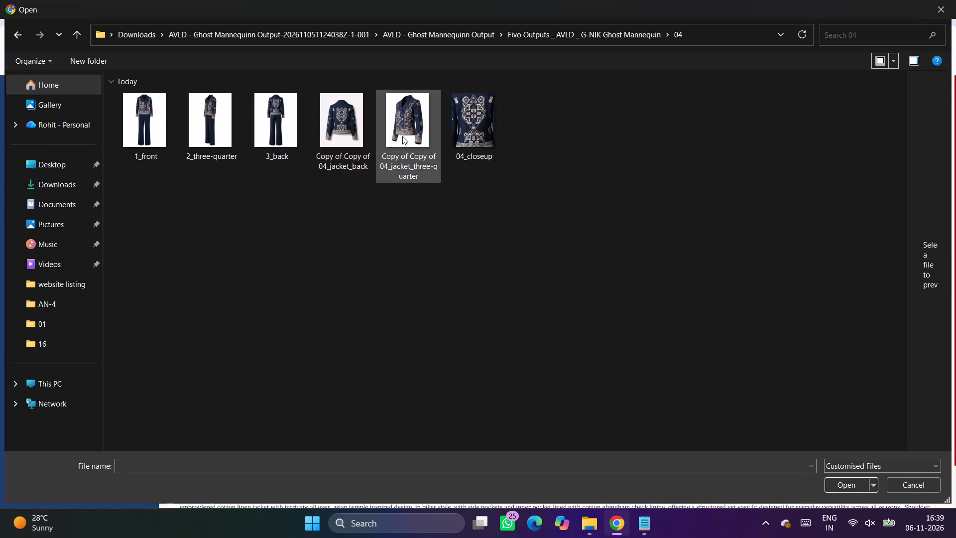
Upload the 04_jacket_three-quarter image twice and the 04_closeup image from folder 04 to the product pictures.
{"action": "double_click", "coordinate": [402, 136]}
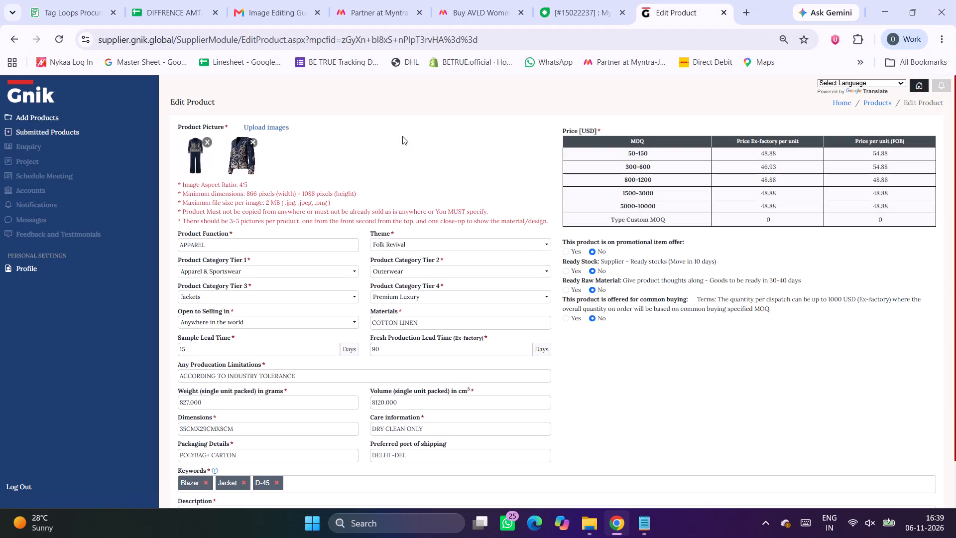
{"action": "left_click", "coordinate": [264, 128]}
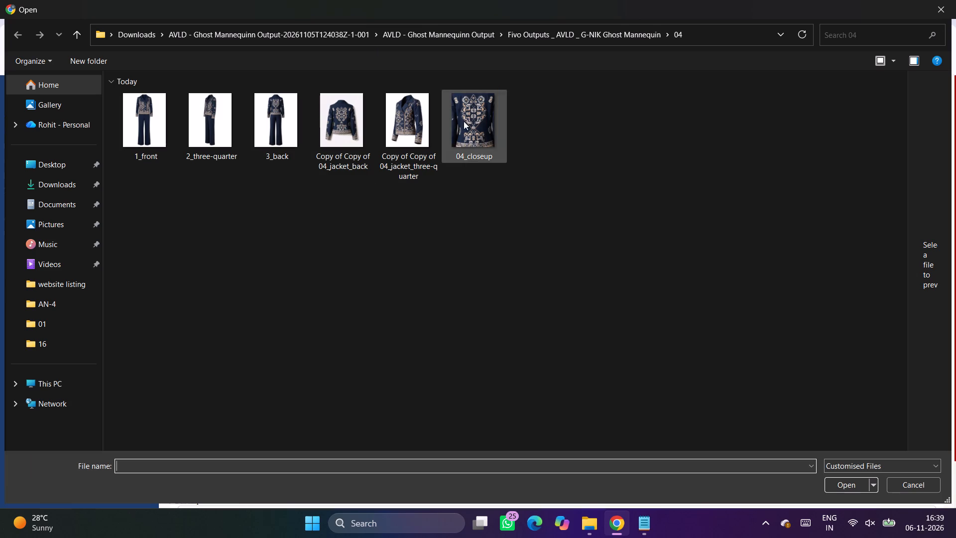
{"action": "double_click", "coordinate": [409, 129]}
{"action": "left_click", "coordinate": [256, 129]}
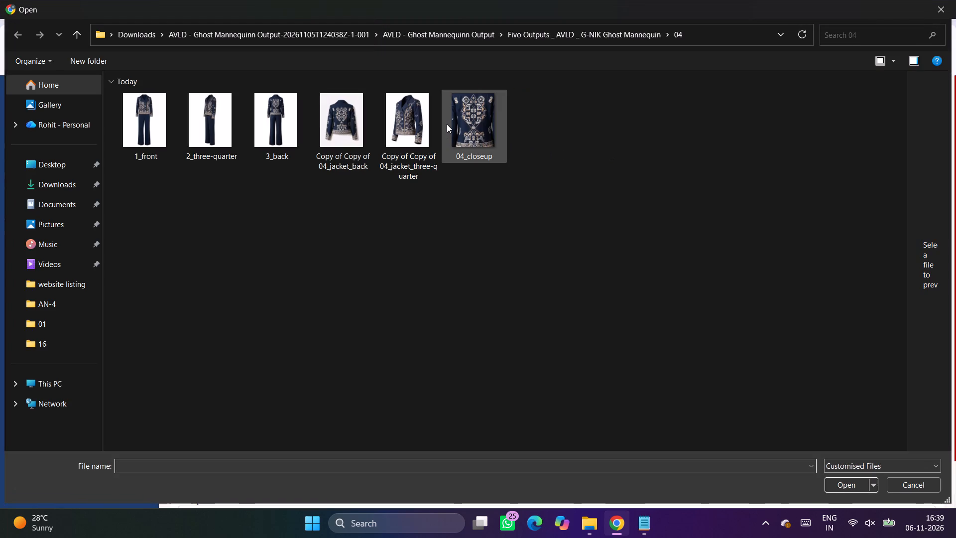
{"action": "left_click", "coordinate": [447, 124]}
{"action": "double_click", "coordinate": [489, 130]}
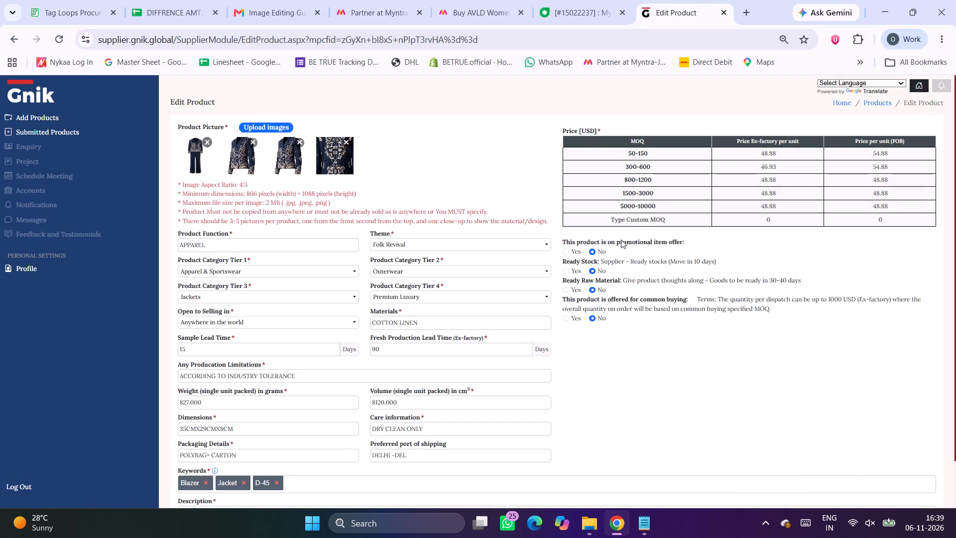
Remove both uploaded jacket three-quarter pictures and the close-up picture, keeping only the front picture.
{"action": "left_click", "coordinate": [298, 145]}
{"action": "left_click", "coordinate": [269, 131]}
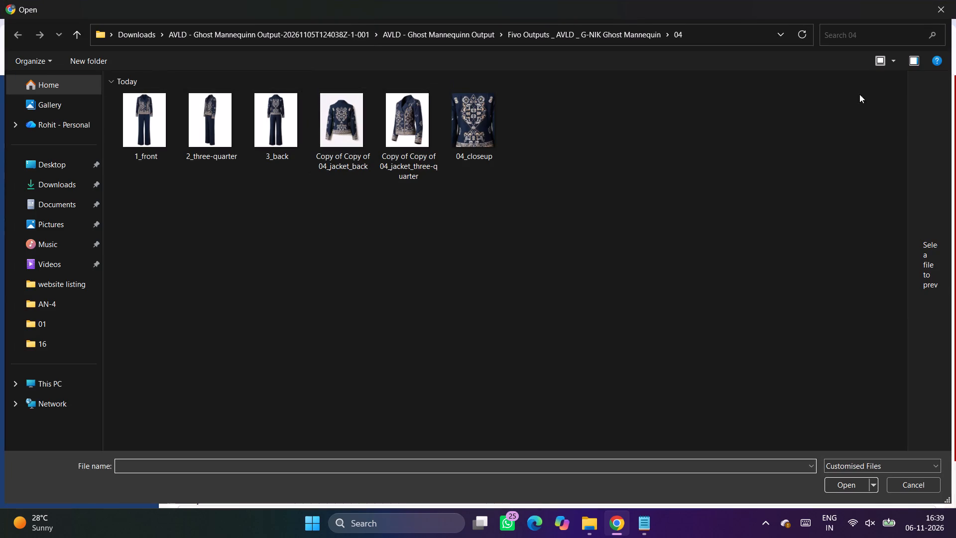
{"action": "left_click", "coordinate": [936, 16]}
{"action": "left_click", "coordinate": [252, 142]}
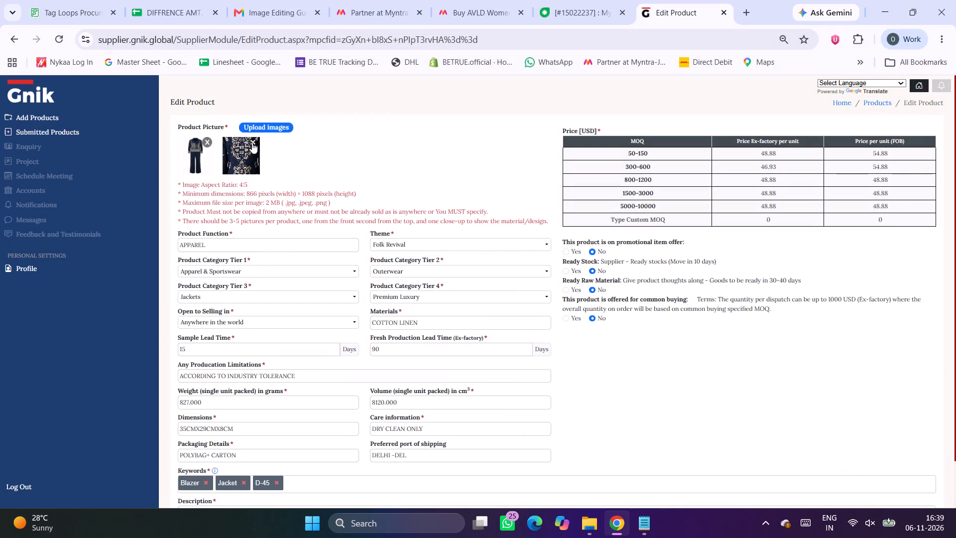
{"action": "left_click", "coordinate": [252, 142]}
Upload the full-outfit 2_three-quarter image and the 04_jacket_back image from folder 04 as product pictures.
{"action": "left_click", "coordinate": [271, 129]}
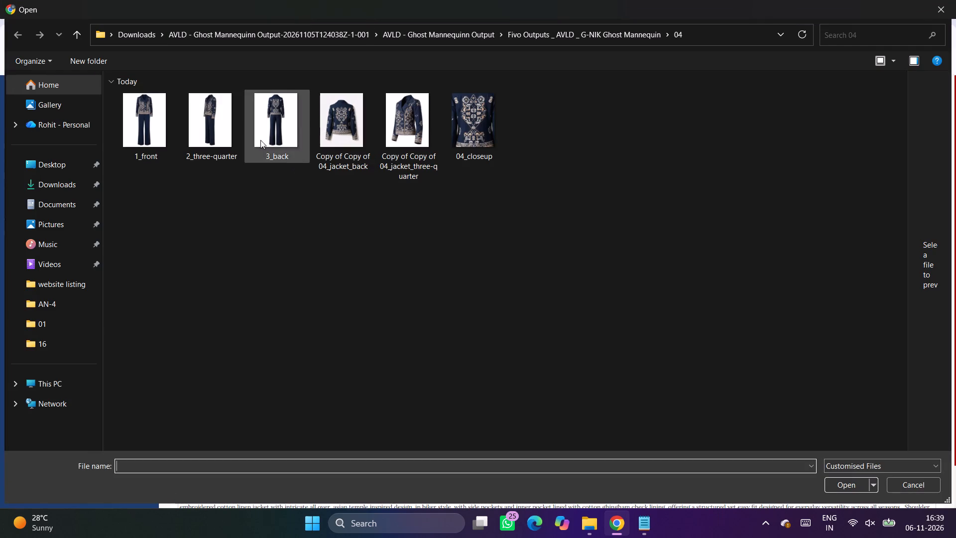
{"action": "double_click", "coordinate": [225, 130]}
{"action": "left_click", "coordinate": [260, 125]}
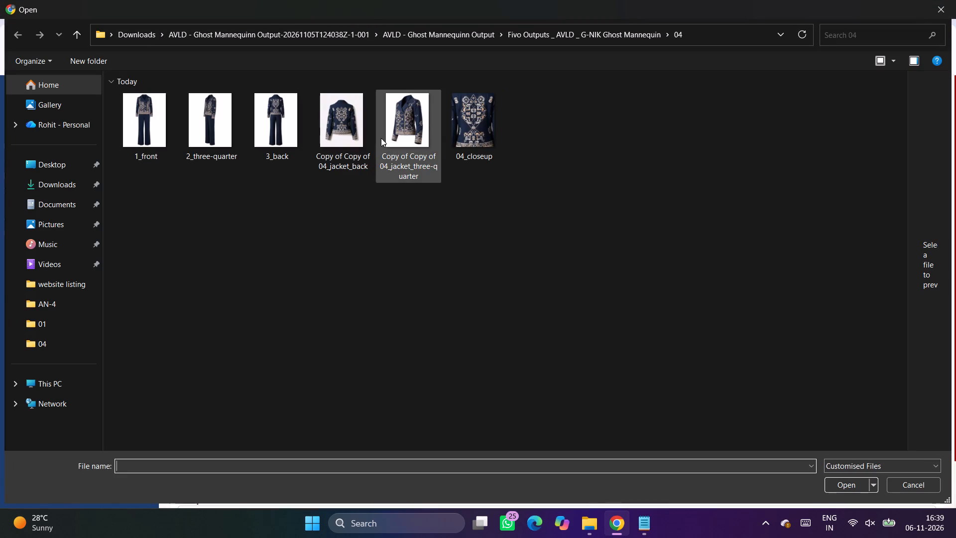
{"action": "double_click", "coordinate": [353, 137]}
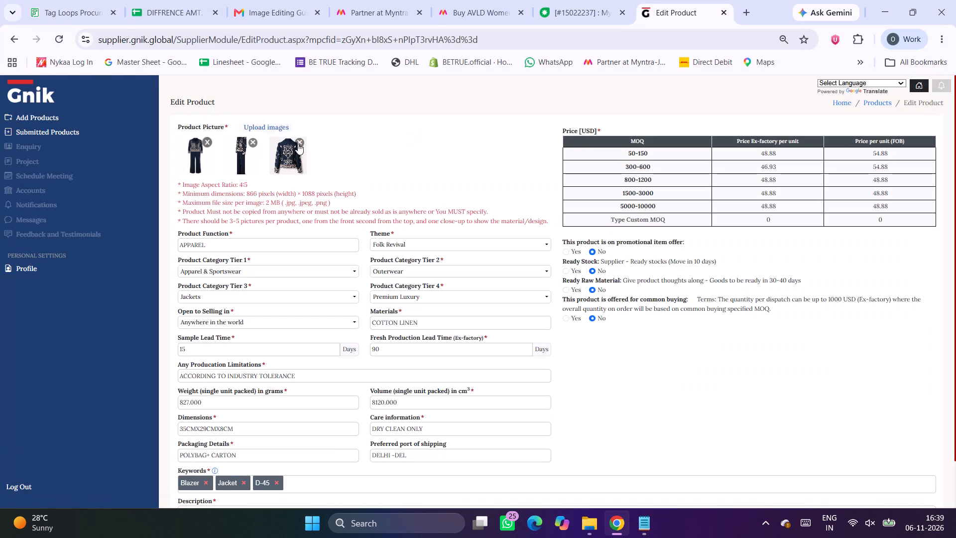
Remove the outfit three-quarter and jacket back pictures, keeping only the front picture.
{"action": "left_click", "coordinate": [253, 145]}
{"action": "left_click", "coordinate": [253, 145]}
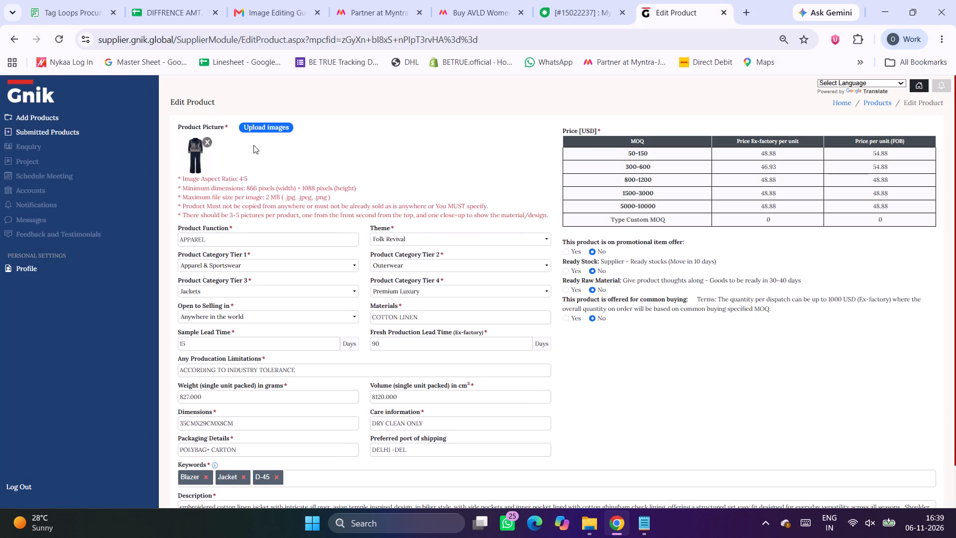
Upload the 04_jacket_three-quarter, 04_jacket_back and 04_closeup images from folder 04, in that order, after the front picture.
{"action": "left_click", "coordinate": [267, 131]}
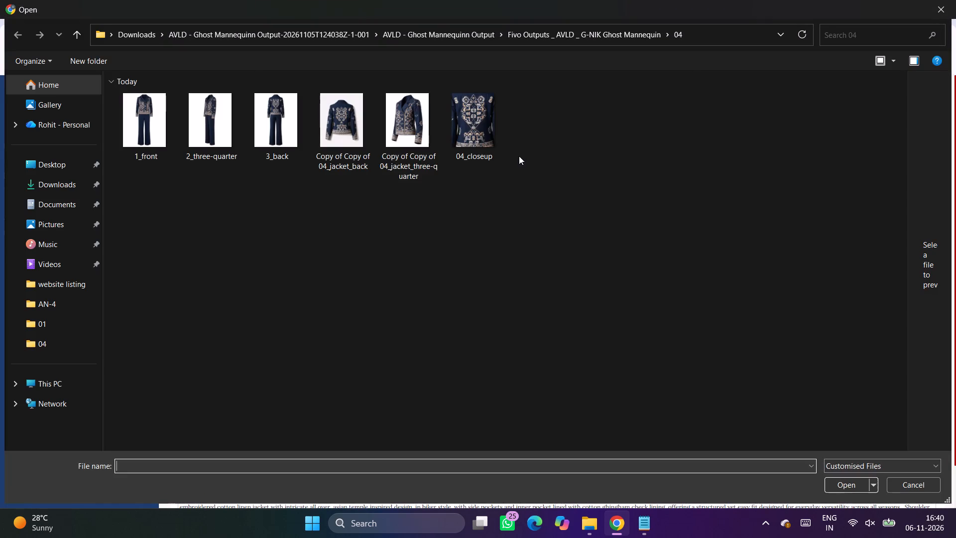
{"action": "double_click", "coordinate": [418, 140]}
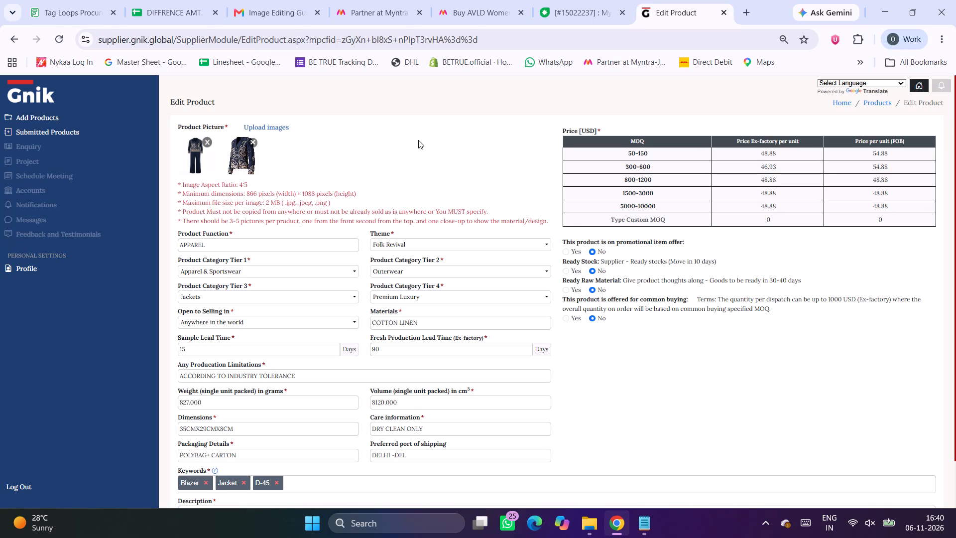
{"action": "left_click", "coordinate": [277, 128]}
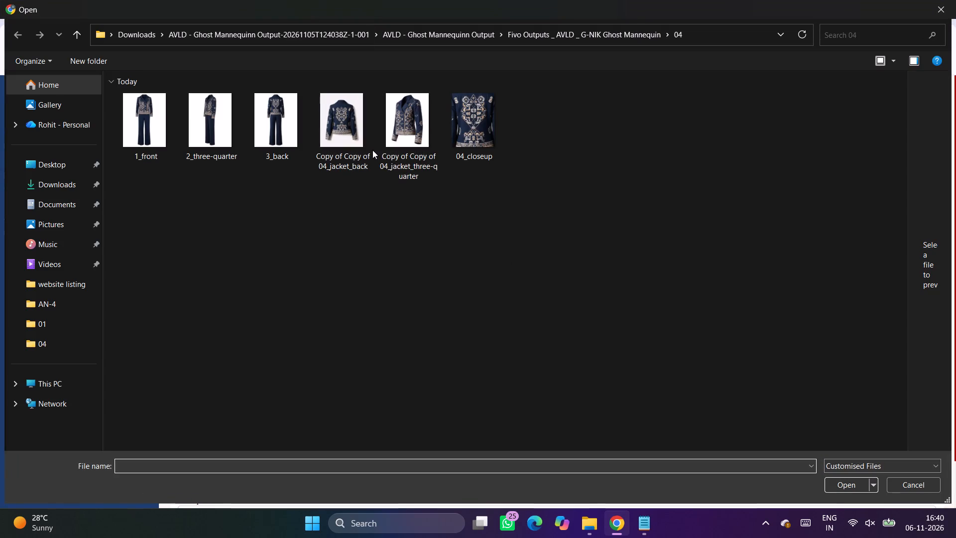
{"action": "double_click", "coordinate": [357, 140]}
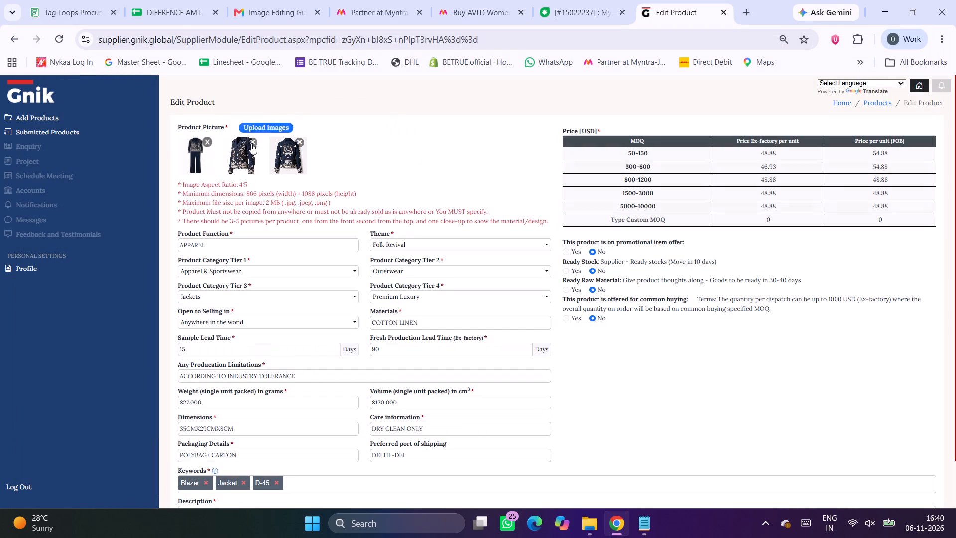
{"action": "left_click", "coordinate": [265, 123]}
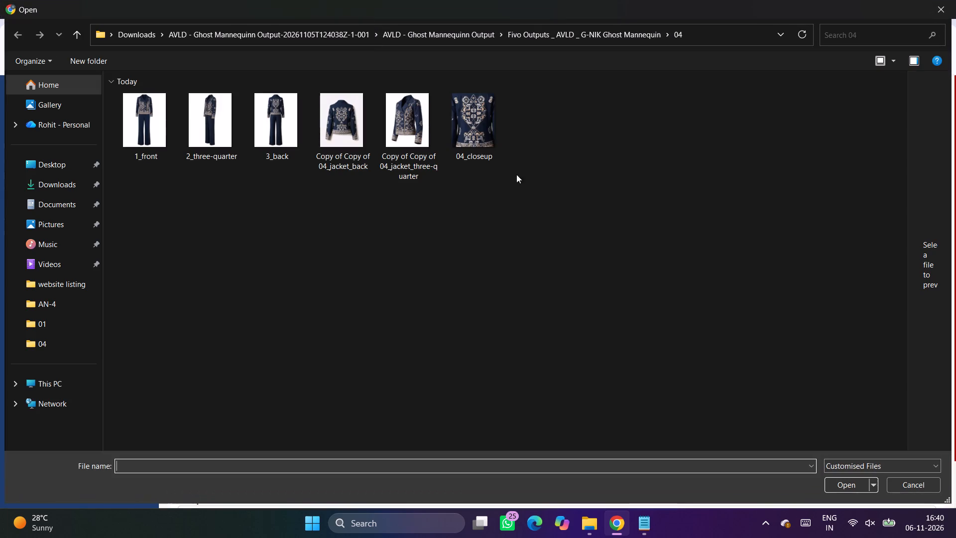
{"action": "double_click", "coordinate": [477, 151]}
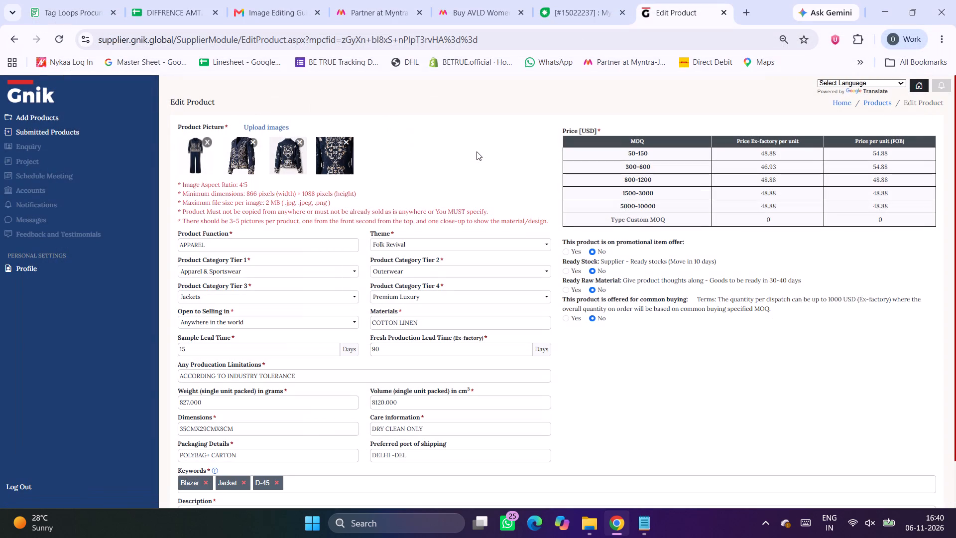
Submit the update of product P-AS-PL-18/1.
{"action": "scroll", "coordinate": [422, 312], "scroll_direction": "down", "scroll_amount": 11}
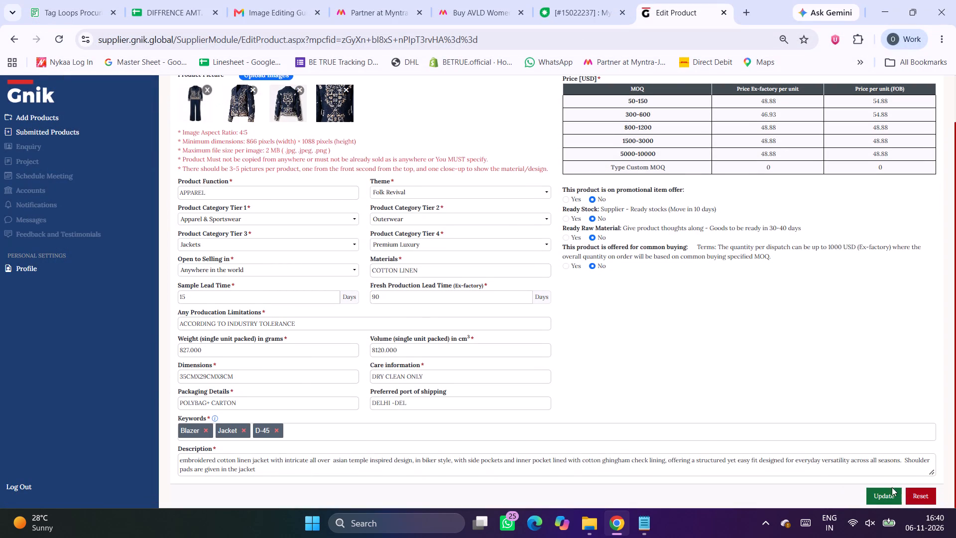
{"action": "left_click", "coordinate": [887, 500]}
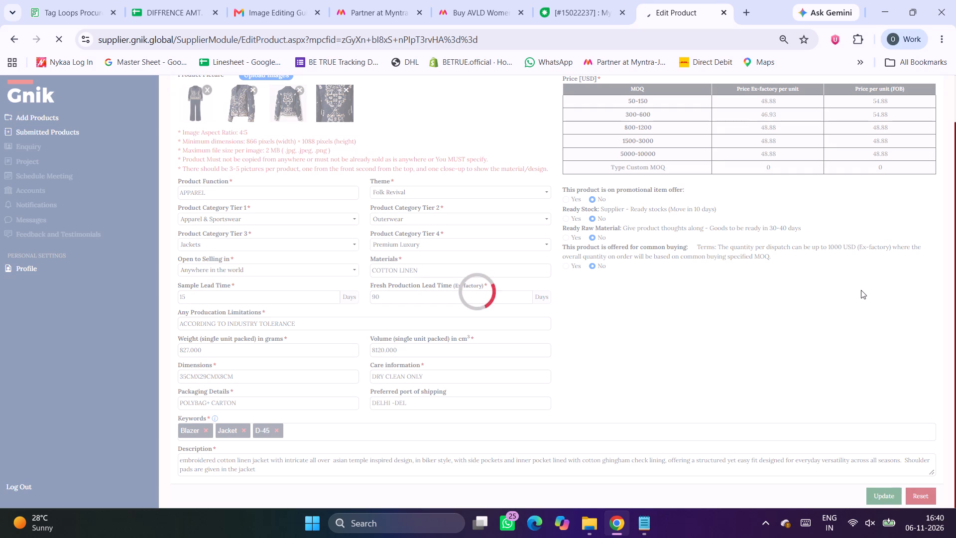
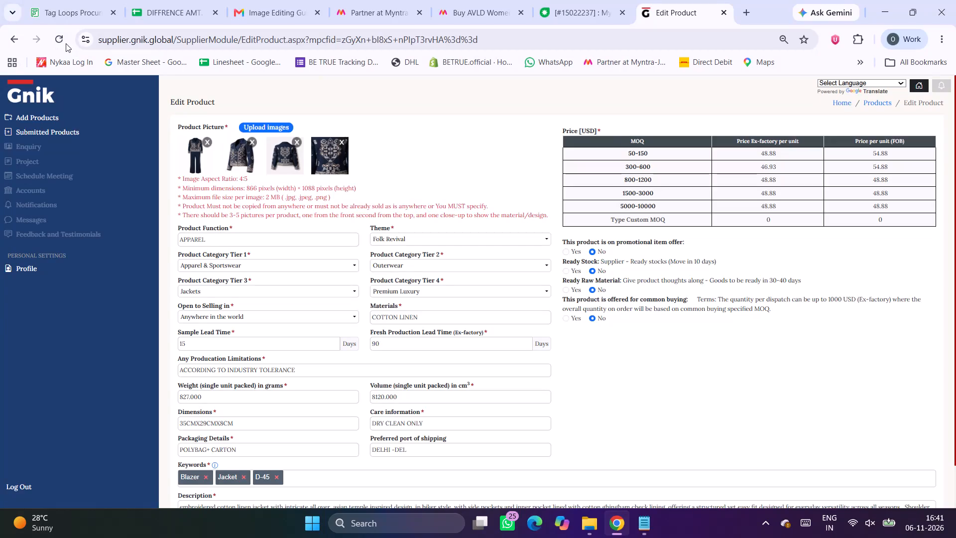
Reload the Edit Product page for P-AS-PL-18/1, allowing the form data to be resubmitted.
{"action": "left_click", "coordinate": [66, 43]}
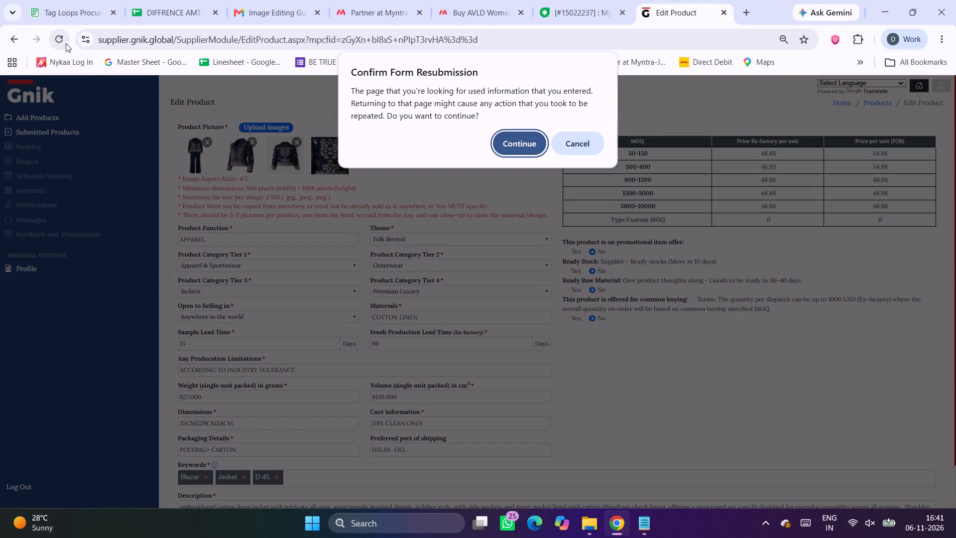
{"action": "left_click", "coordinate": [529, 143]}
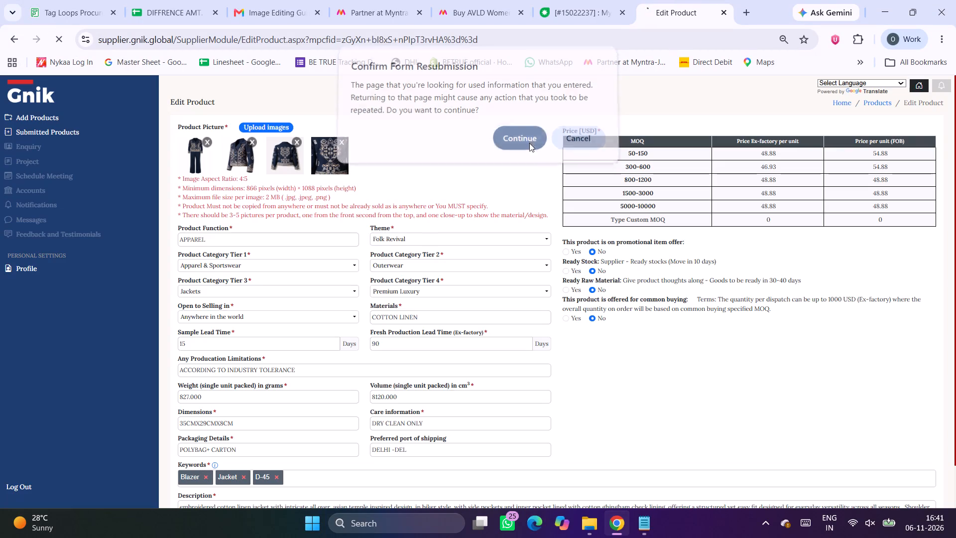
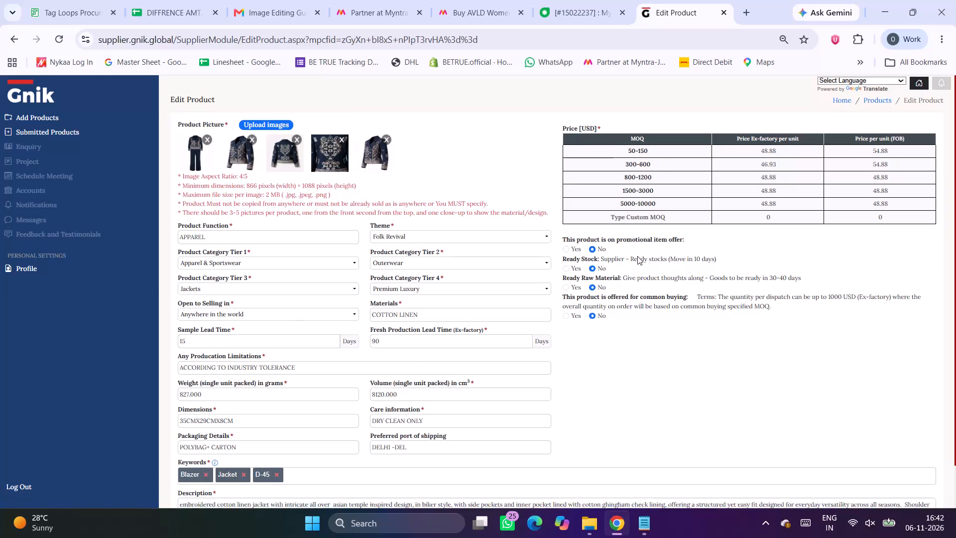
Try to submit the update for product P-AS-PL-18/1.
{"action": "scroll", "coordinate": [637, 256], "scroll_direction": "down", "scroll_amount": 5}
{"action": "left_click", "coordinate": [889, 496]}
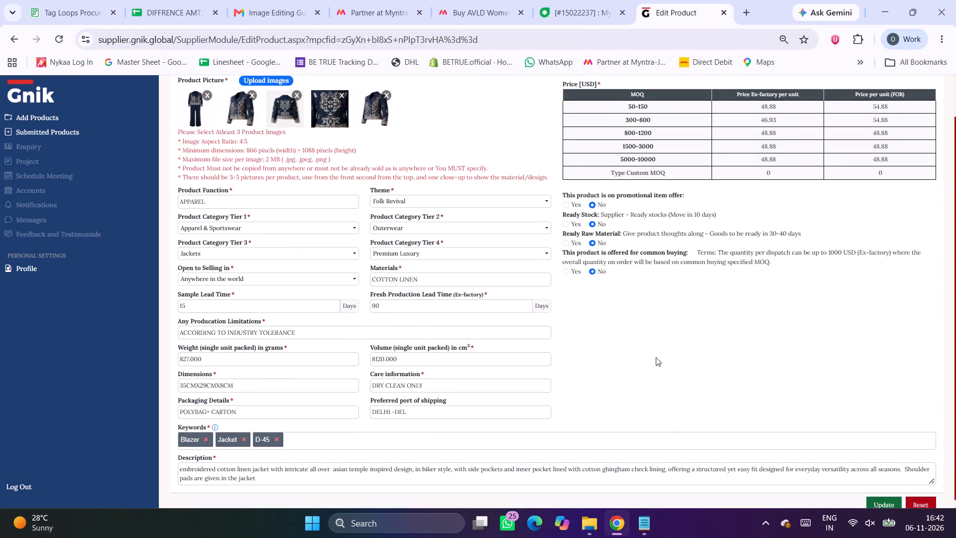
Return to the submitted products list and open product P-AS-PL-17/1 for editing.
{"action": "left_click", "coordinate": [48, 133]}
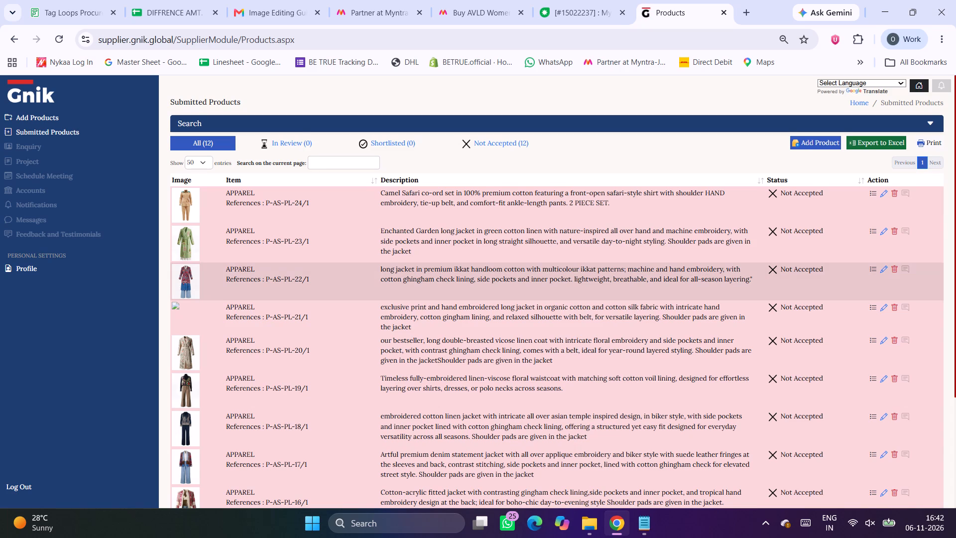
{"action": "scroll", "coordinate": [726, 424], "scroll_direction": "down", "scroll_amount": 5}
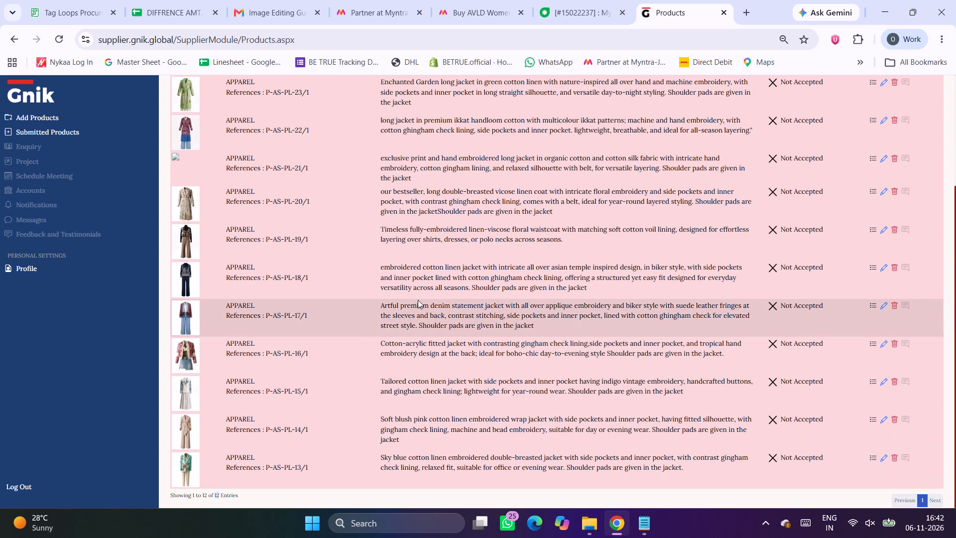
{"action": "left_click", "coordinate": [882, 304]}
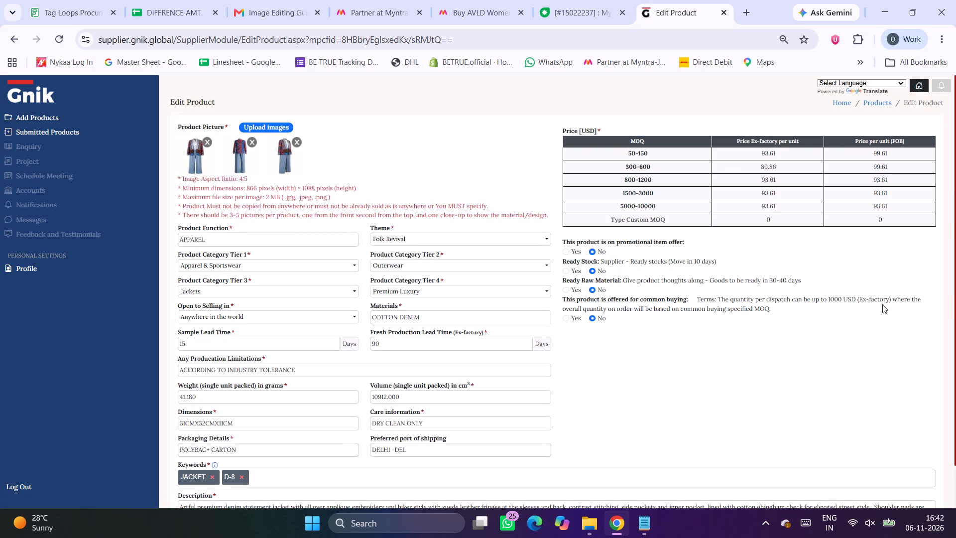
Remove the back and three-quarter pictures from product P-AS-PL-17/1, keeping only the front picture.
{"action": "left_click", "coordinate": [252, 143]}
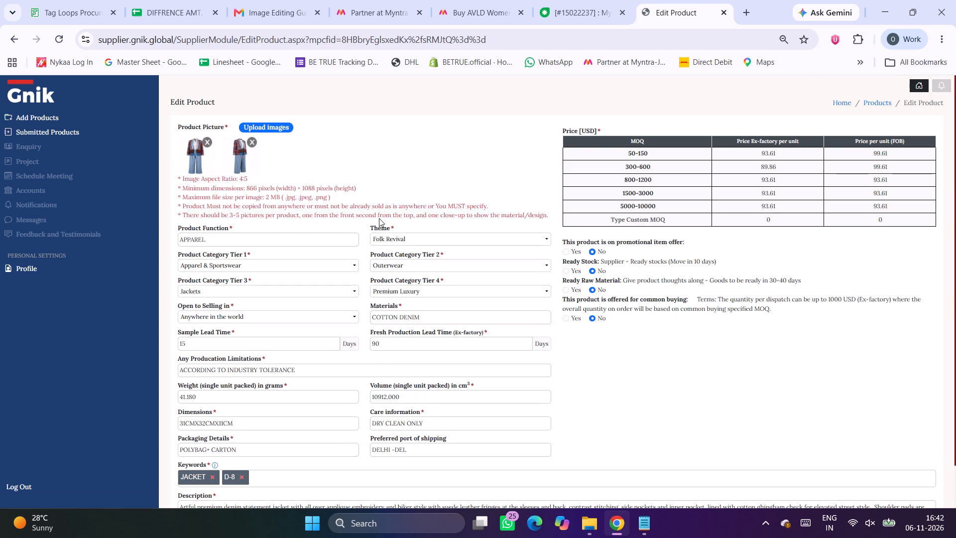
{"action": "left_click", "coordinate": [258, 143]}
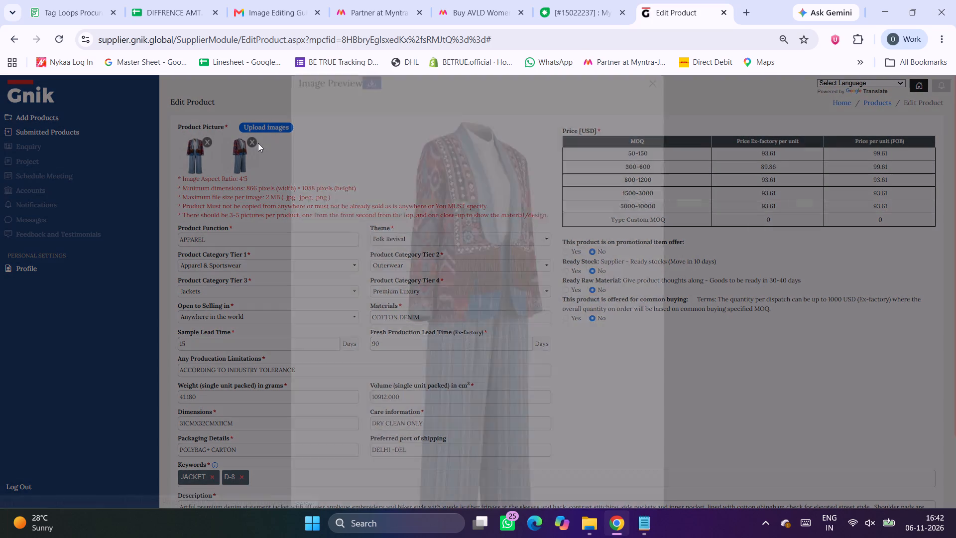
{"action": "left_click", "coordinate": [655, 112]}
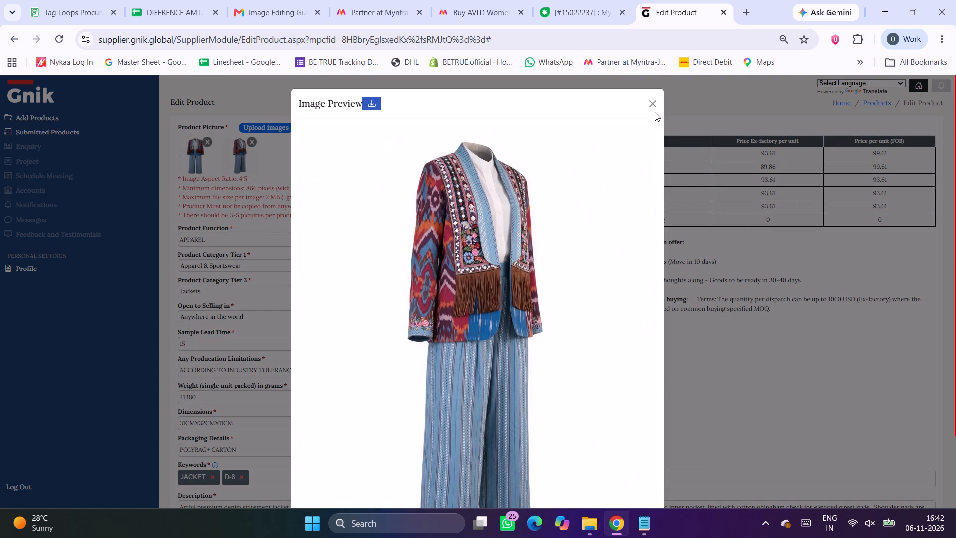
{"action": "left_click", "coordinate": [654, 101]}
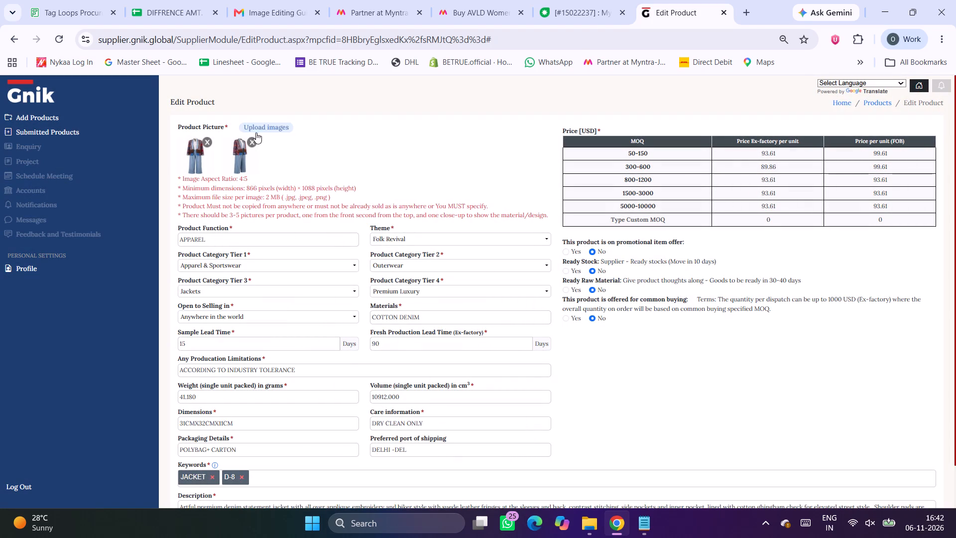
{"action": "left_click", "coordinate": [253, 140]}
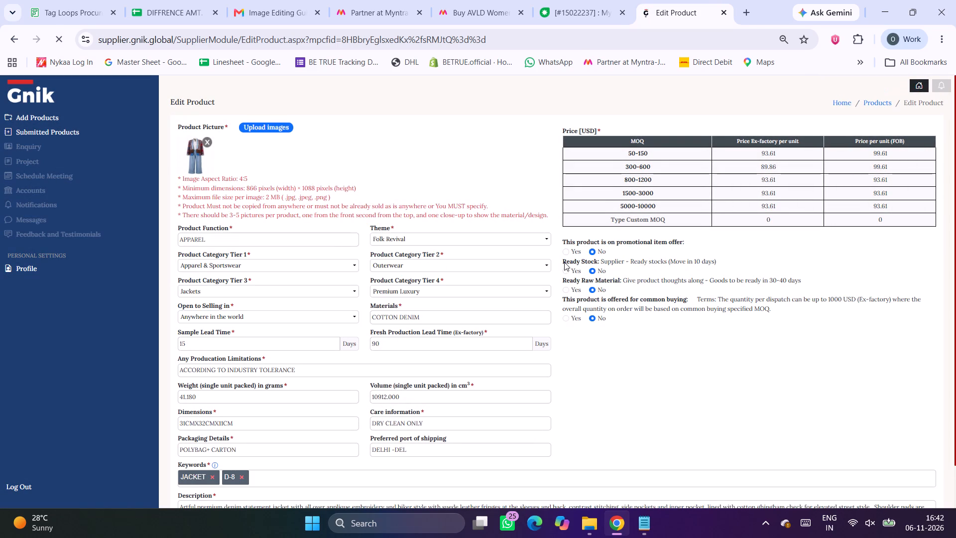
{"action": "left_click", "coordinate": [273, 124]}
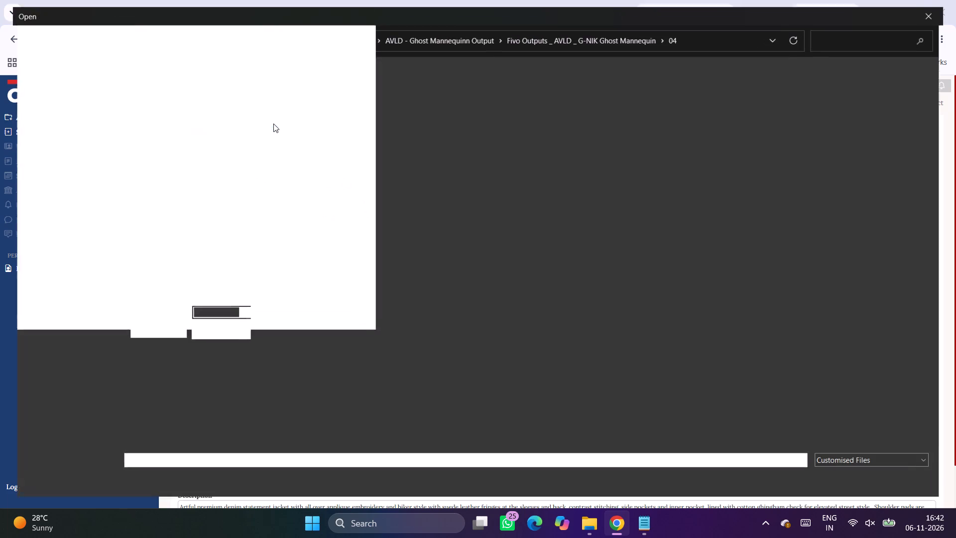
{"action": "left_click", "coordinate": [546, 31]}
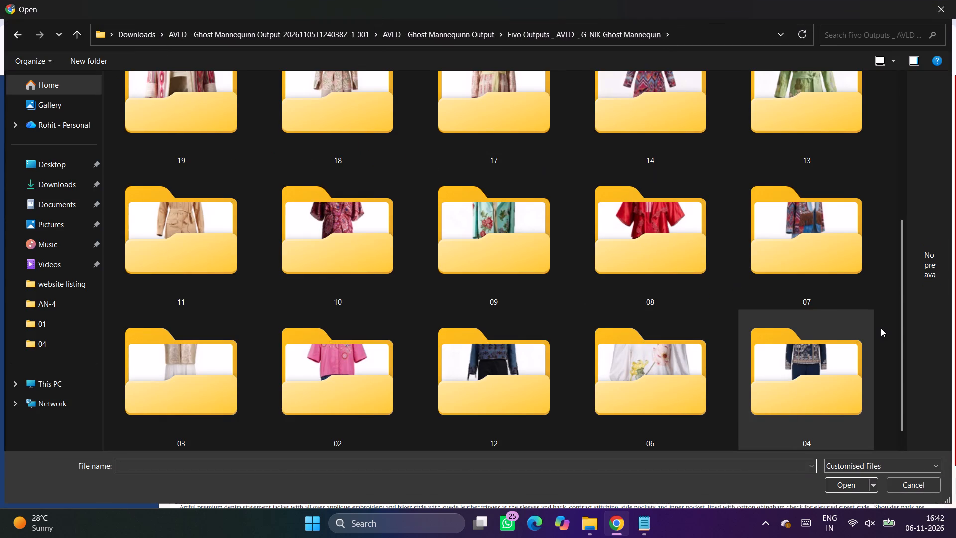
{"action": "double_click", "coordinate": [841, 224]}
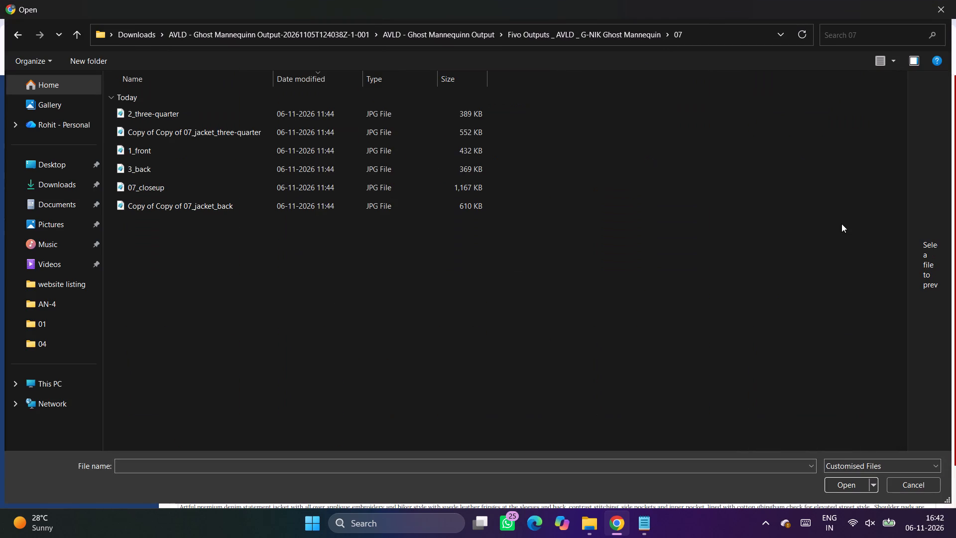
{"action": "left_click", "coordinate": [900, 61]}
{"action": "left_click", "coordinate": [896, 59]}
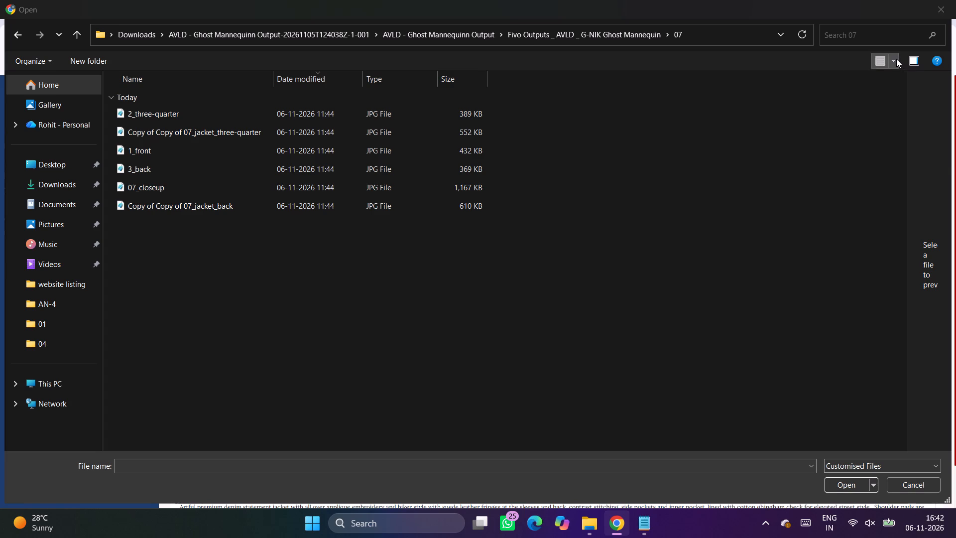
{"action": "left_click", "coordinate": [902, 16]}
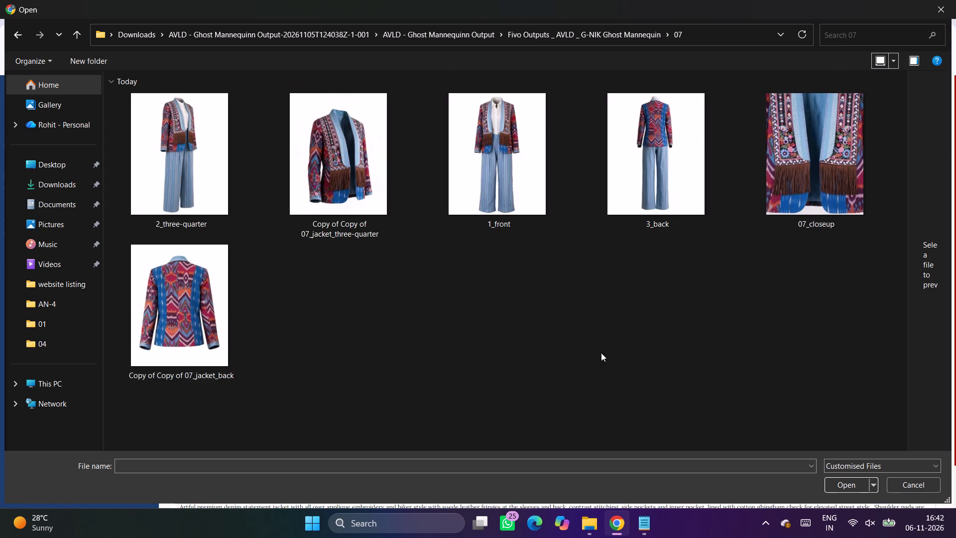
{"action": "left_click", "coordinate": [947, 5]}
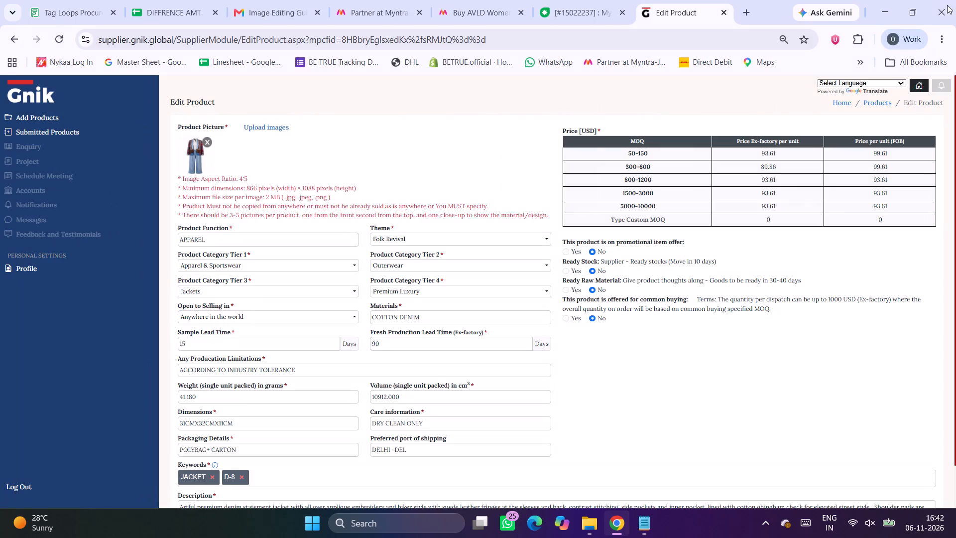
Start an image upload for P-AS-PL-17/1 and open folder 07 in the G-NIK Ghost Mannequin outputs.
{"action": "scroll", "coordinate": [569, 343], "scroll_direction": "down", "scroll_amount": 1}
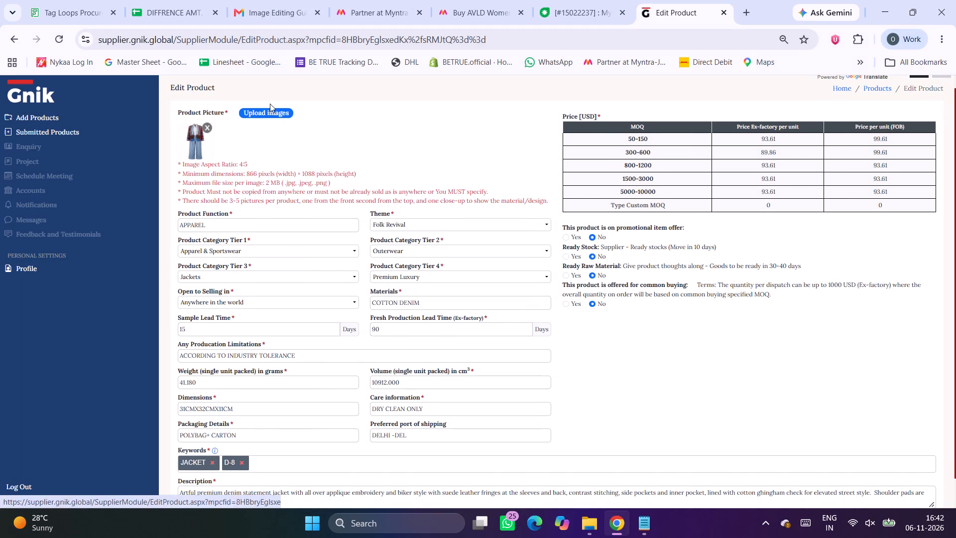
{"action": "left_click", "coordinate": [272, 112]}
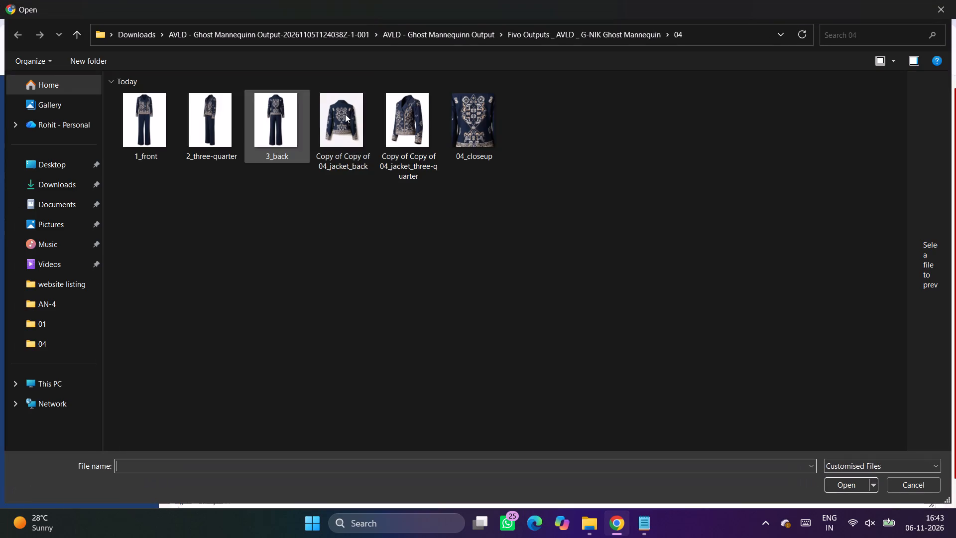
{"action": "left_click", "coordinate": [592, 38]}
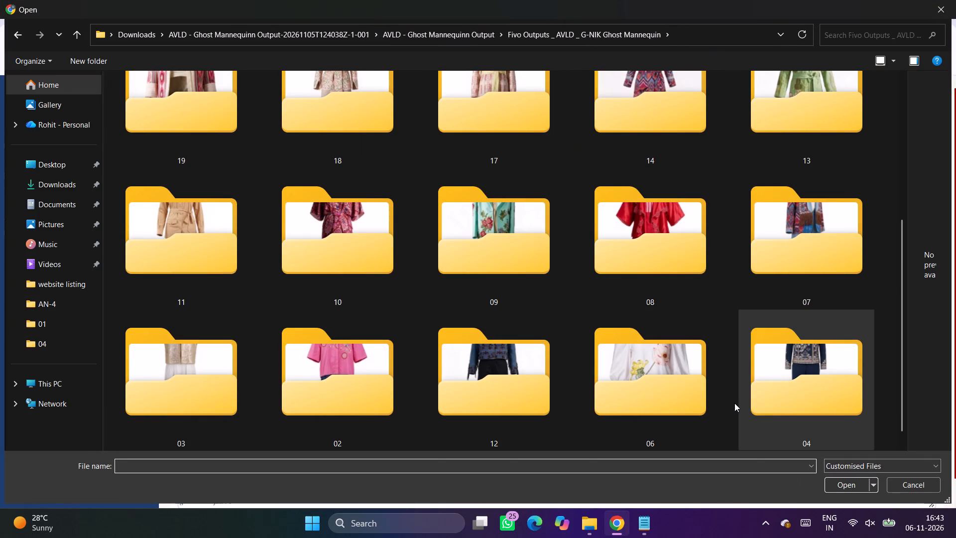
{"action": "left_click", "coordinate": [805, 246]}
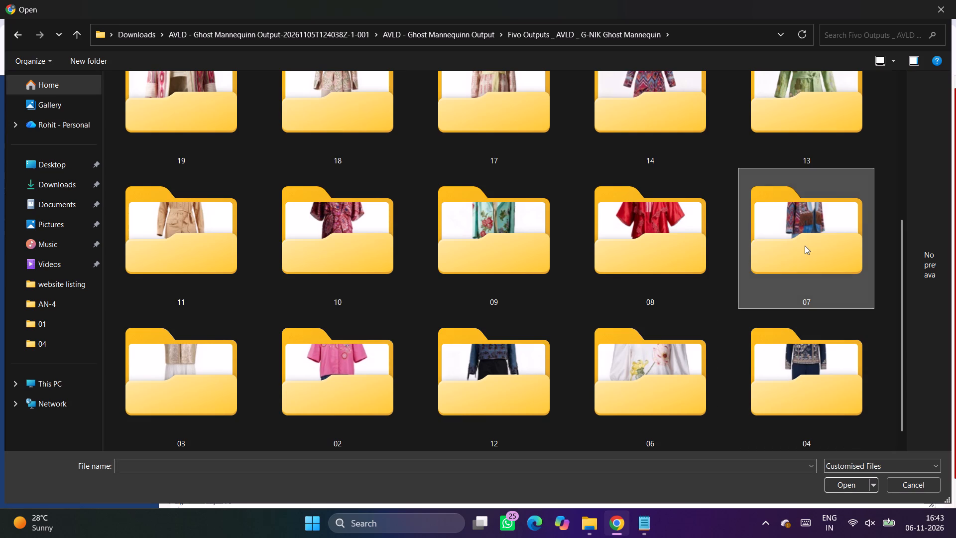
{"action": "triple_click", "coordinate": [805, 246]}
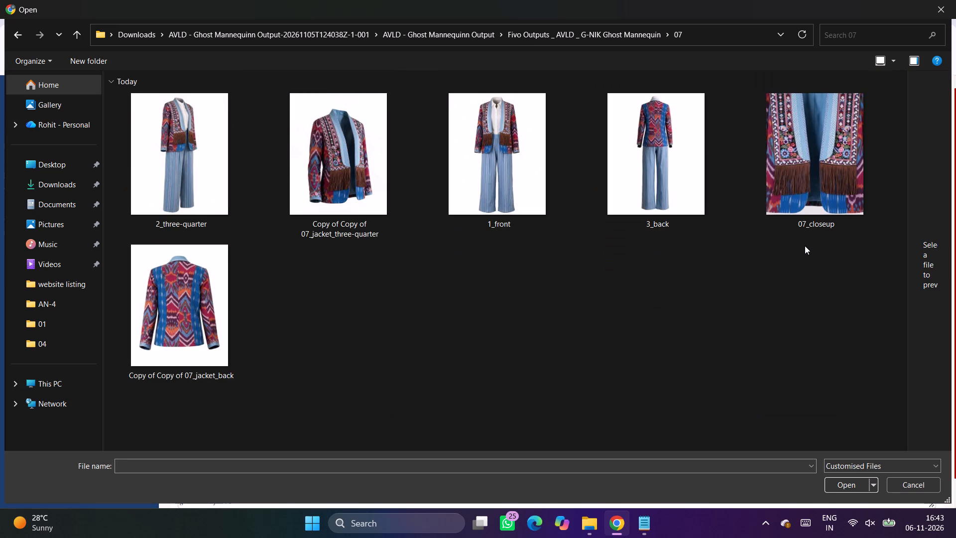
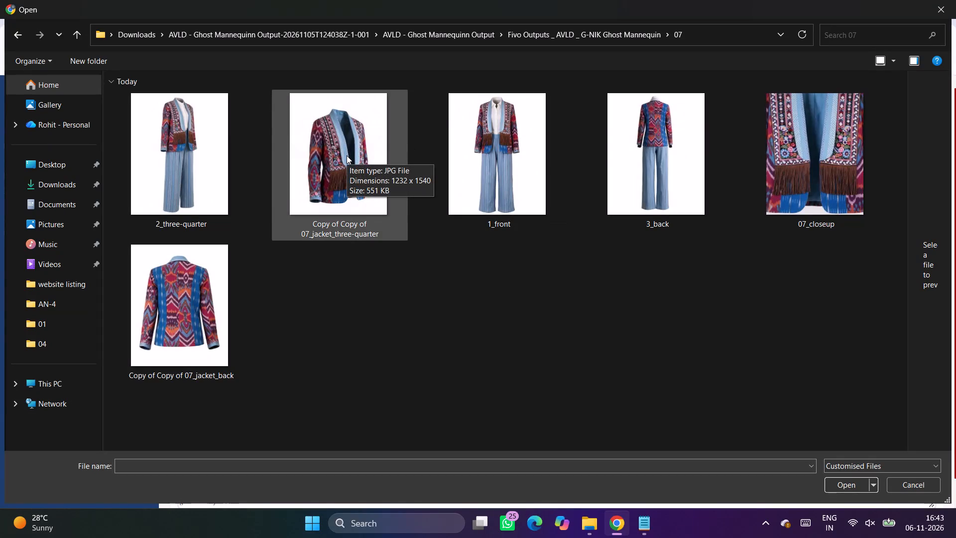
Upload the jacket-only three-quarter image, the jacket-only back image and 07_closeup from folder 07 to product P-AS-PL-17/1.
{"action": "double_click", "coordinate": [347, 155]}
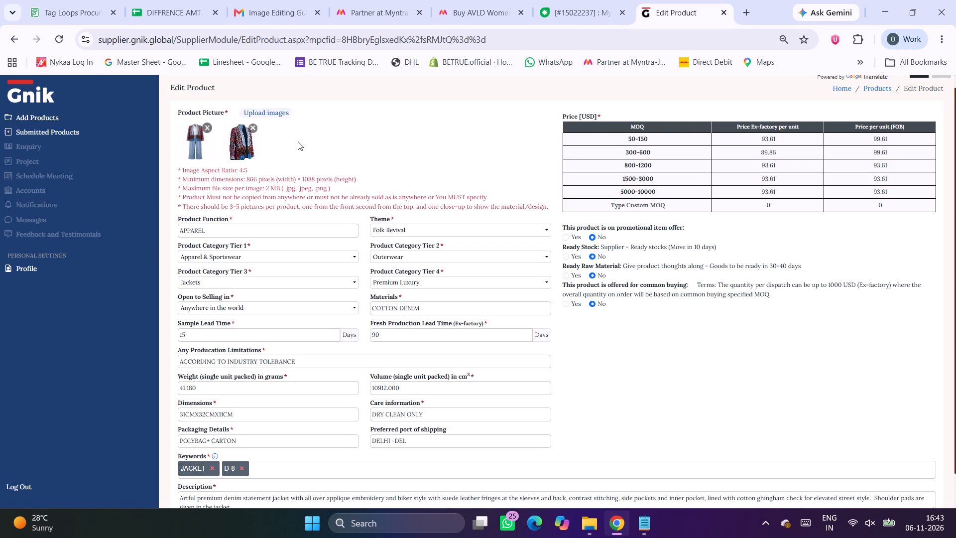
{"action": "left_click", "coordinate": [281, 115]}
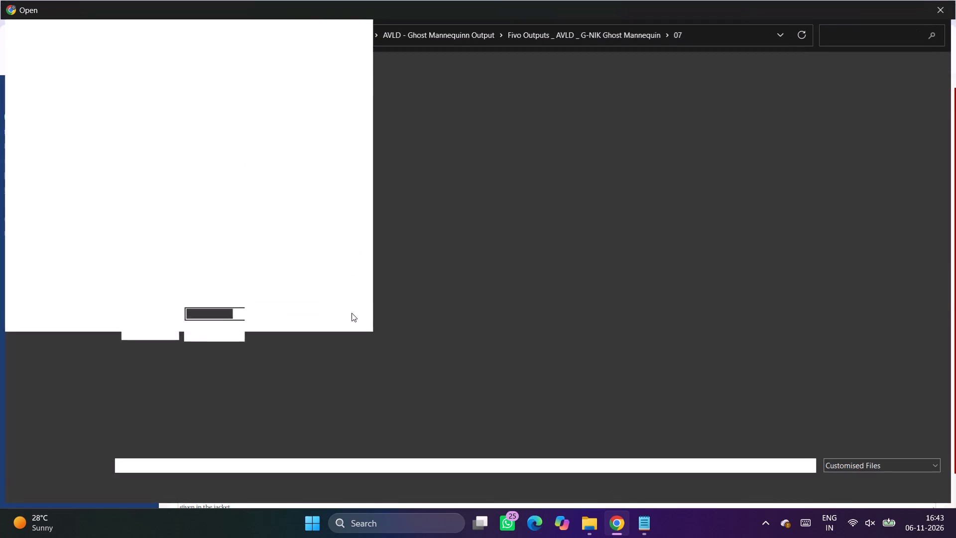
{"action": "double_click", "coordinate": [211, 348]}
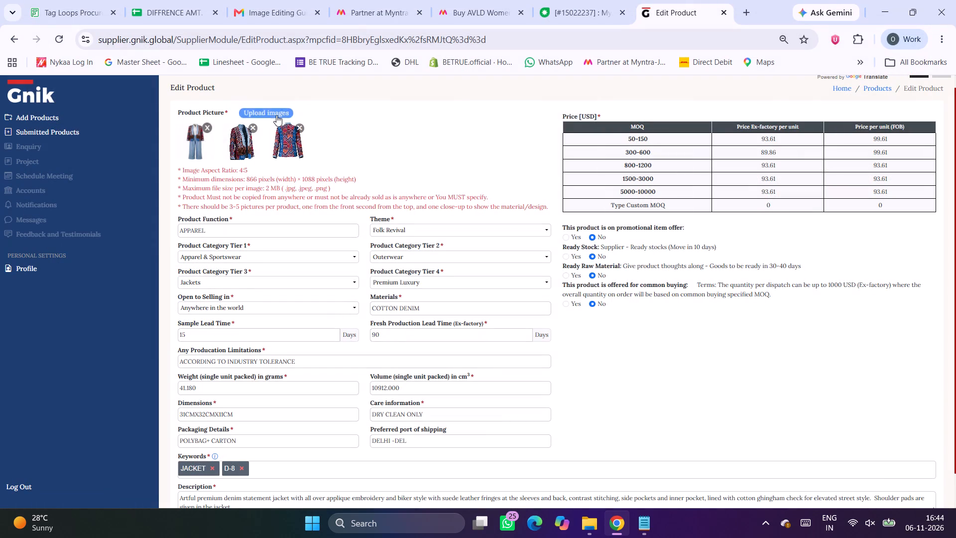
{"action": "left_click", "coordinate": [275, 112]}
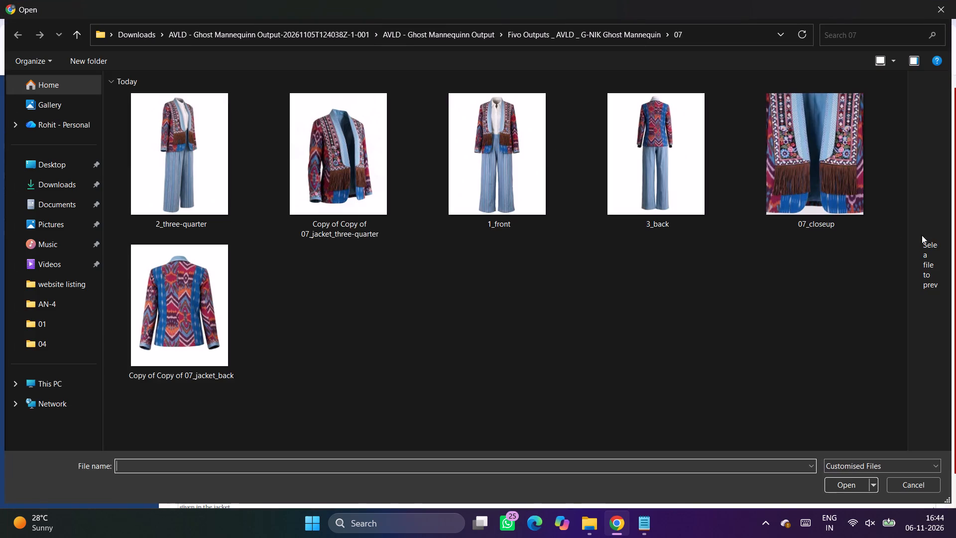
{"action": "double_click", "coordinate": [844, 192]}
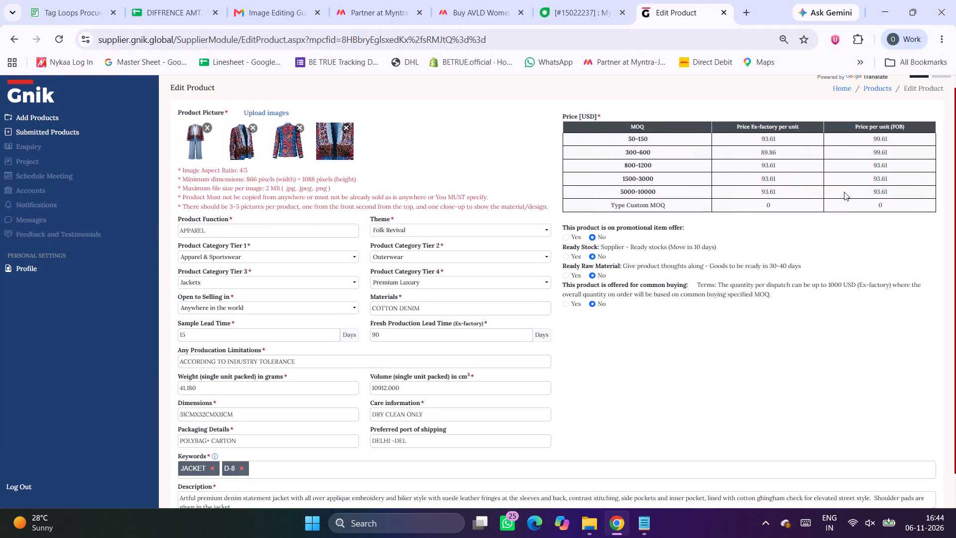
Submit the update for product P-AS-PL-17/1.
{"action": "scroll", "coordinate": [926, 374], "scroll_direction": "down", "scroll_amount": 4}
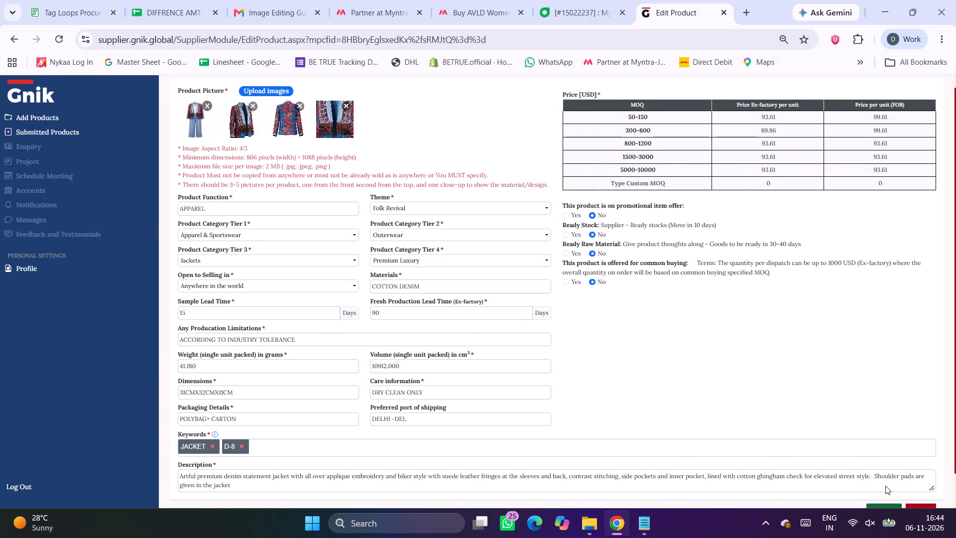
{"action": "left_click", "coordinate": [887, 498]}
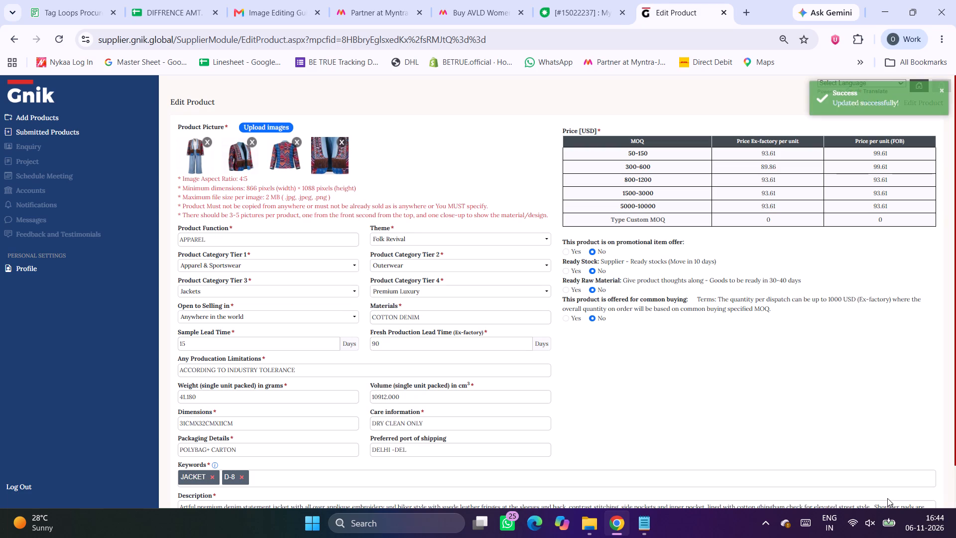
Return to the submitted products list and open product P-AS-PL-16/1 for editing.
{"action": "left_click", "coordinate": [55, 132]}
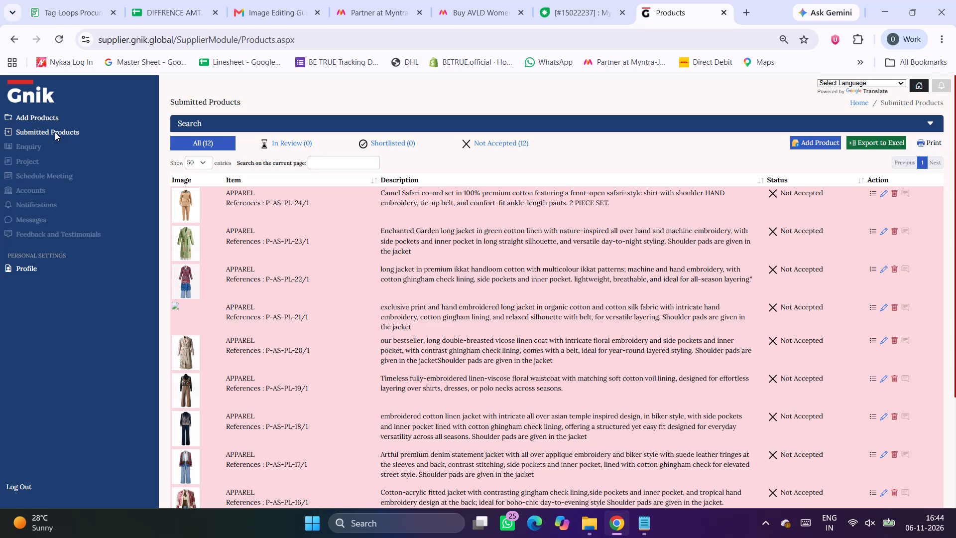
{"action": "scroll", "coordinate": [546, 386], "scroll_direction": "down", "scroll_amount": 5}
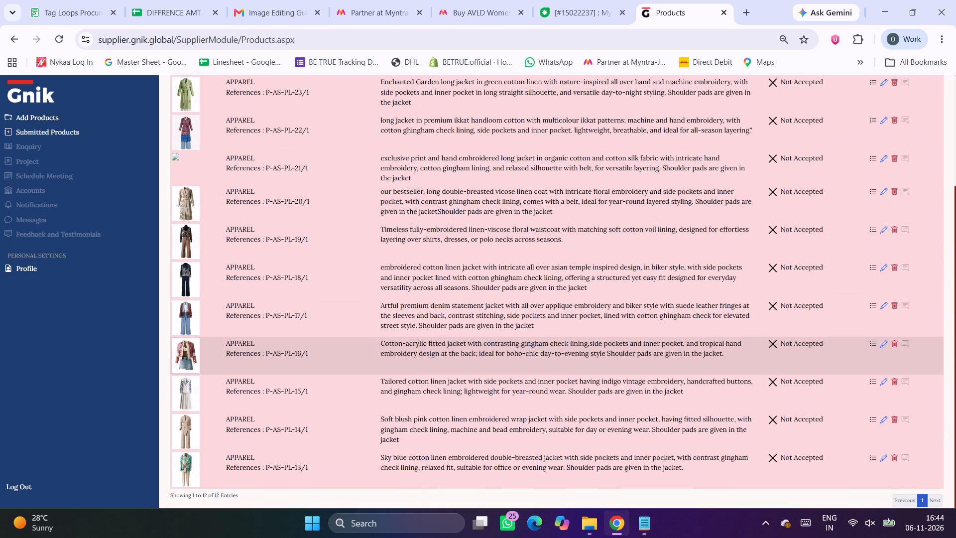
{"action": "left_click", "coordinate": [881, 343]}
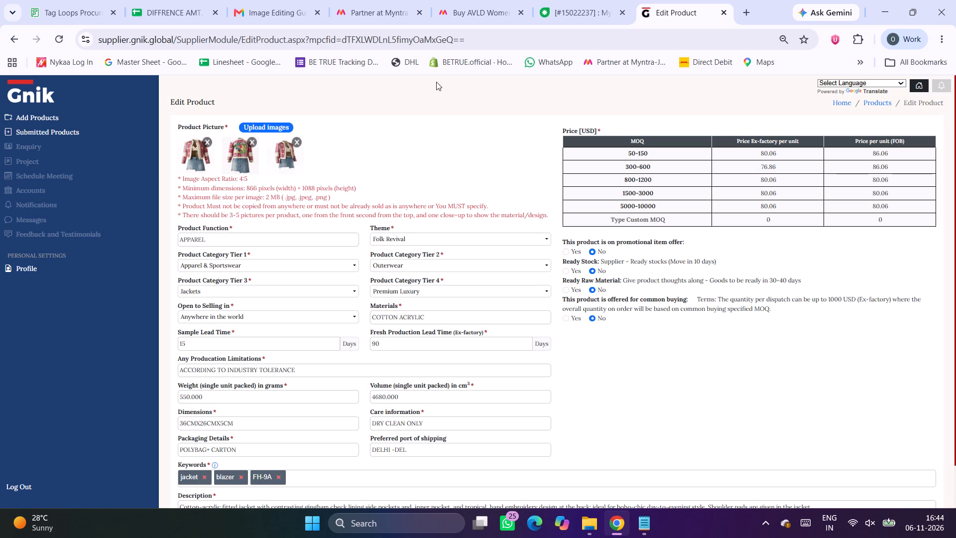
Remove the back and three-quarter pictures from product P-AS-PL-16/1, keeping only the front picture.
{"action": "left_click", "coordinate": [250, 144]}
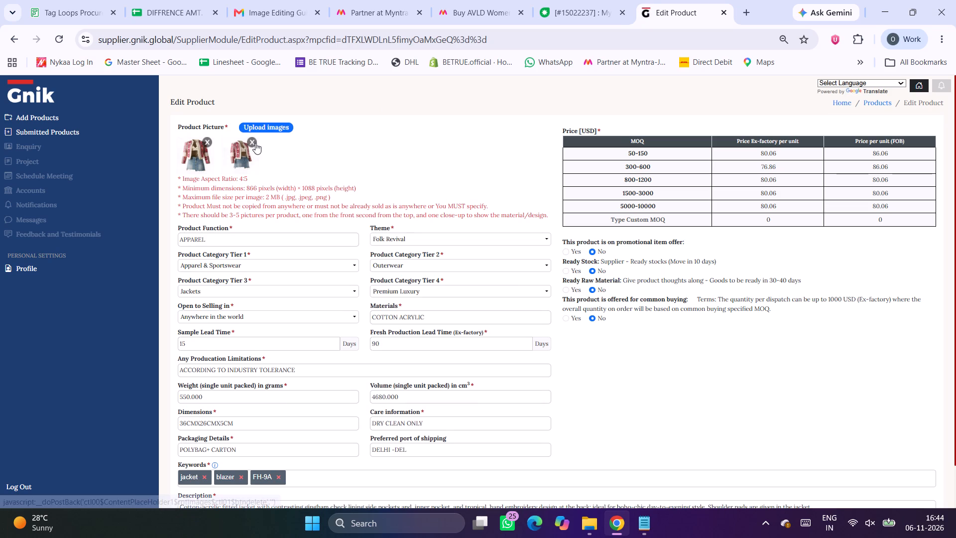
{"action": "left_click", "coordinate": [254, 143]}
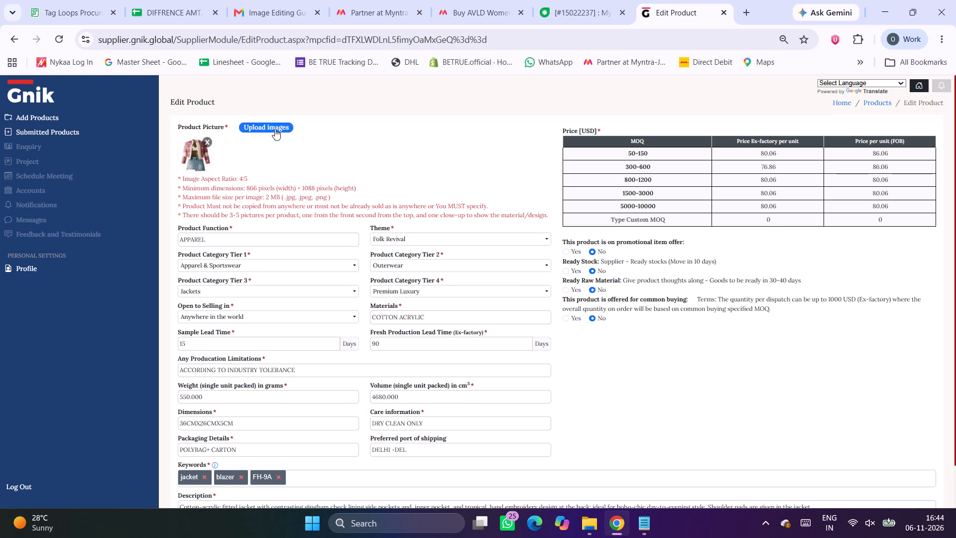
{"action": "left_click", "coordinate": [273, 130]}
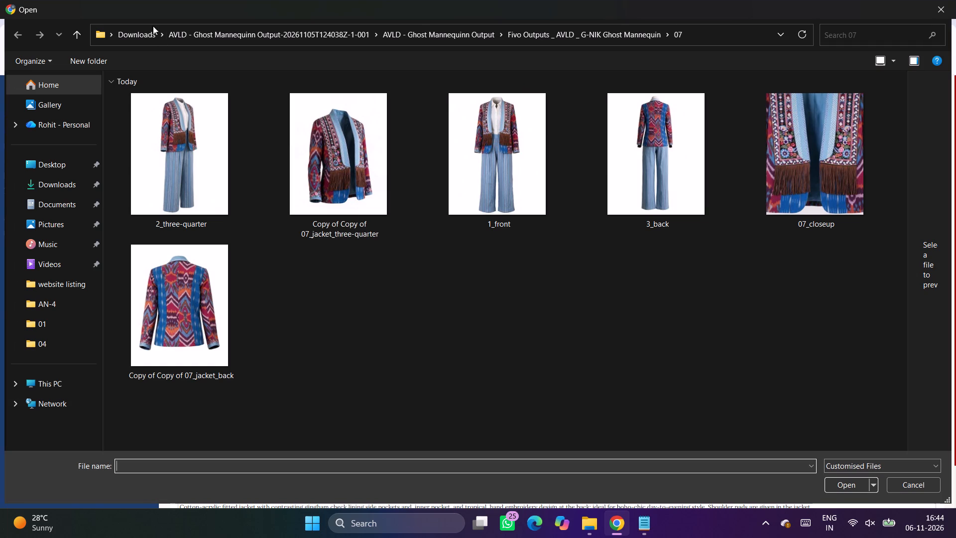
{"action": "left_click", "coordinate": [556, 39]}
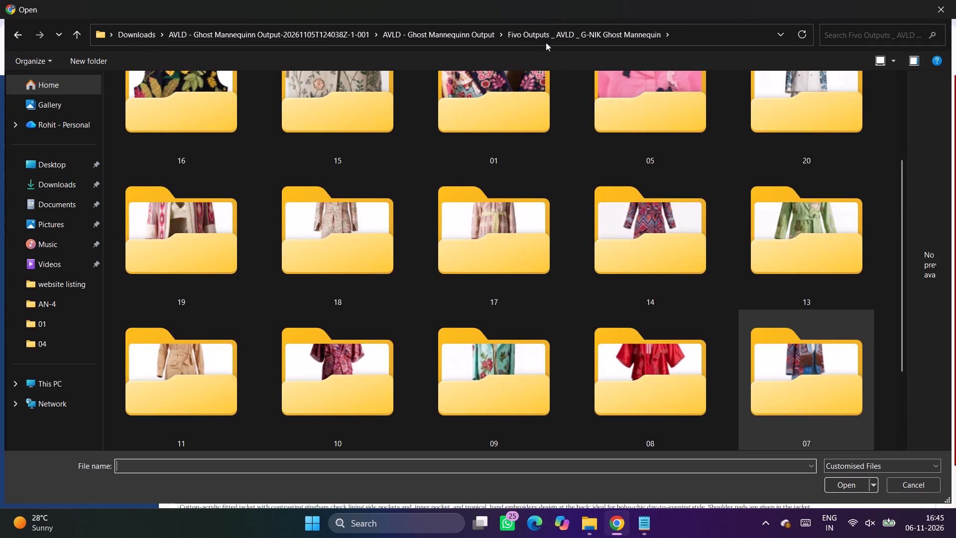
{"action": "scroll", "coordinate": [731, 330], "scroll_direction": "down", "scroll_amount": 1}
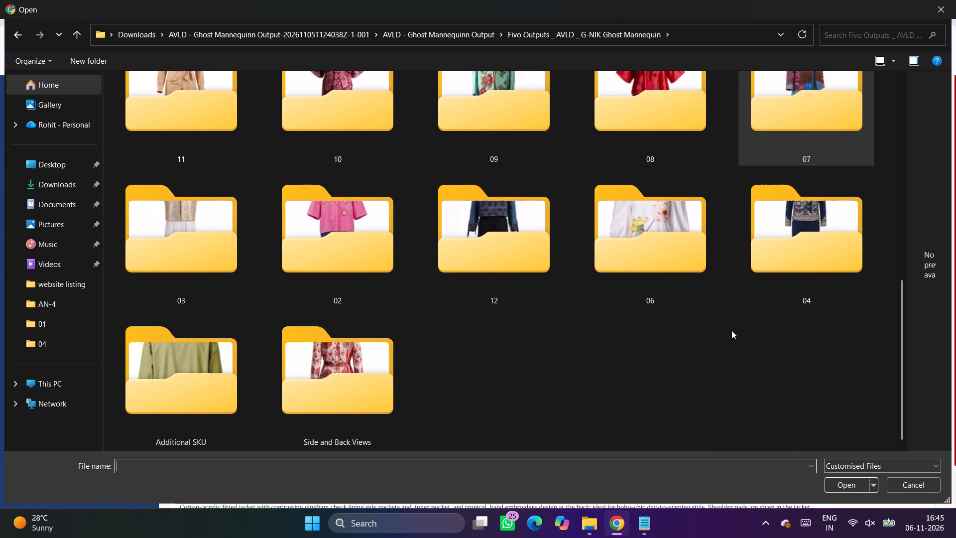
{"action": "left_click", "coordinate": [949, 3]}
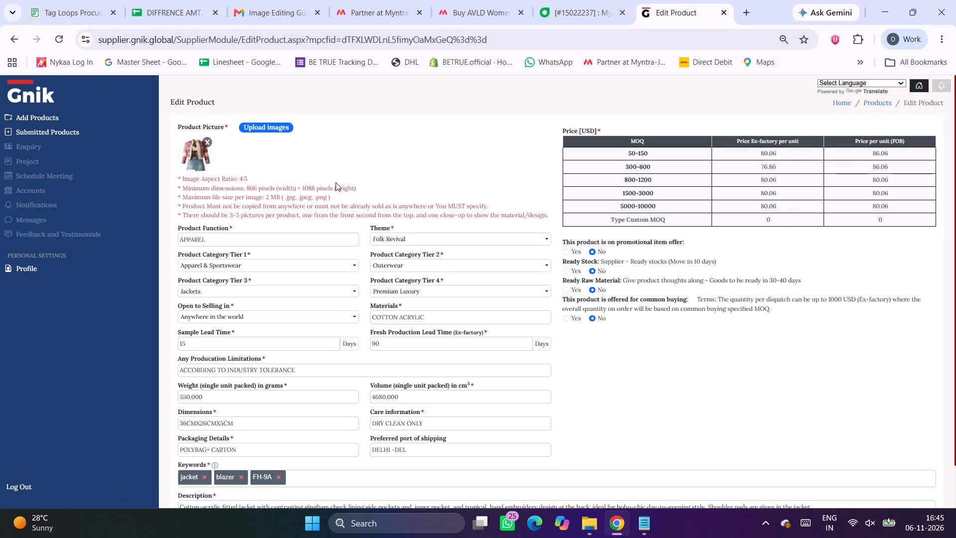
Upload the jacket-only three-quarter image to P-AS-PL-16/1 from folder 19 of the G-NIK Ghost Mannequin outputs, showing the files as thumbnails.
{"action": "left_click", "coordinate": [287, 130]}
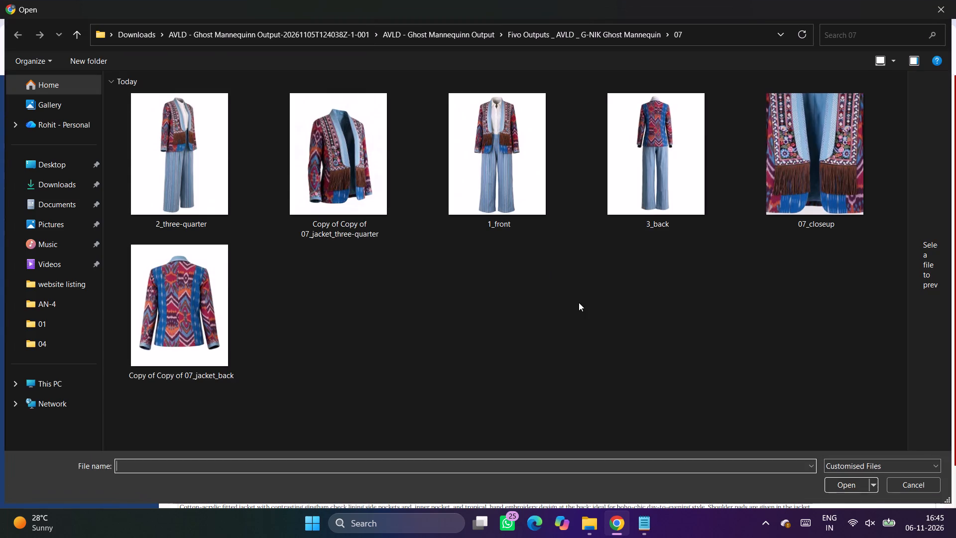
{"action": "left_click", "coordinate": [583, 38]}
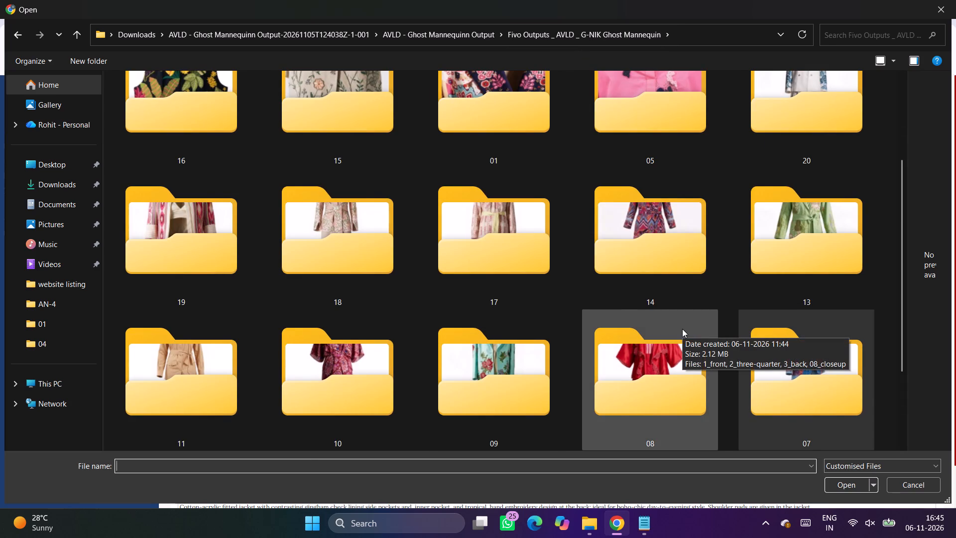
{"action": "scroll", "coordinate": [682, 329], "scroll_direction": "up", "scroll_amount": 4}
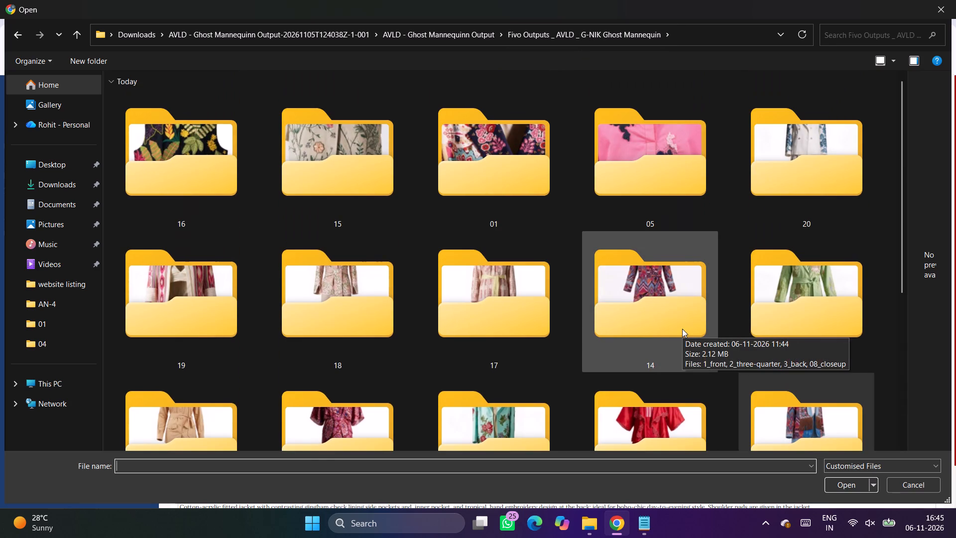
{"action": "double_click", "coordinate": [201, 314]}
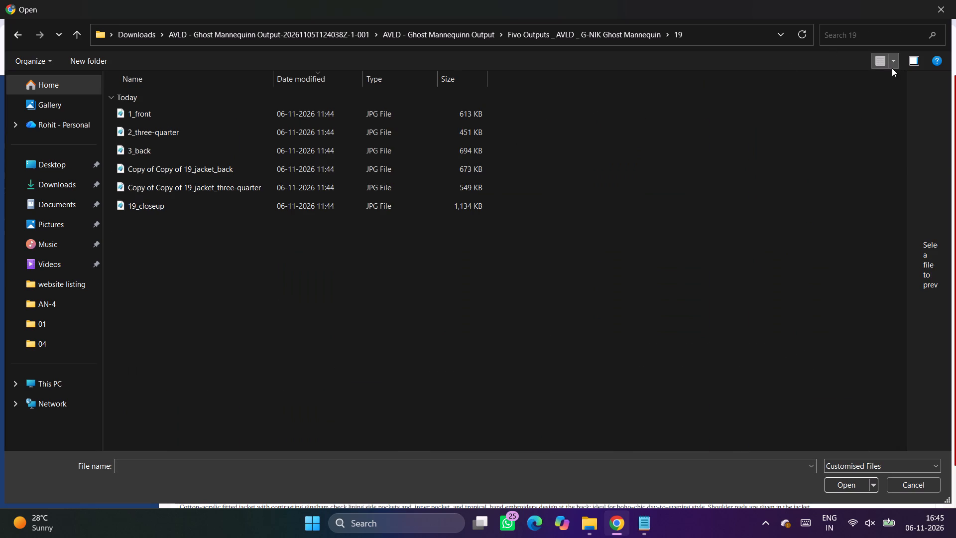
{"action": "left_click", "coordinate": [892, 68]}
{"action": "left_click", "coordinate": [893, 11]}
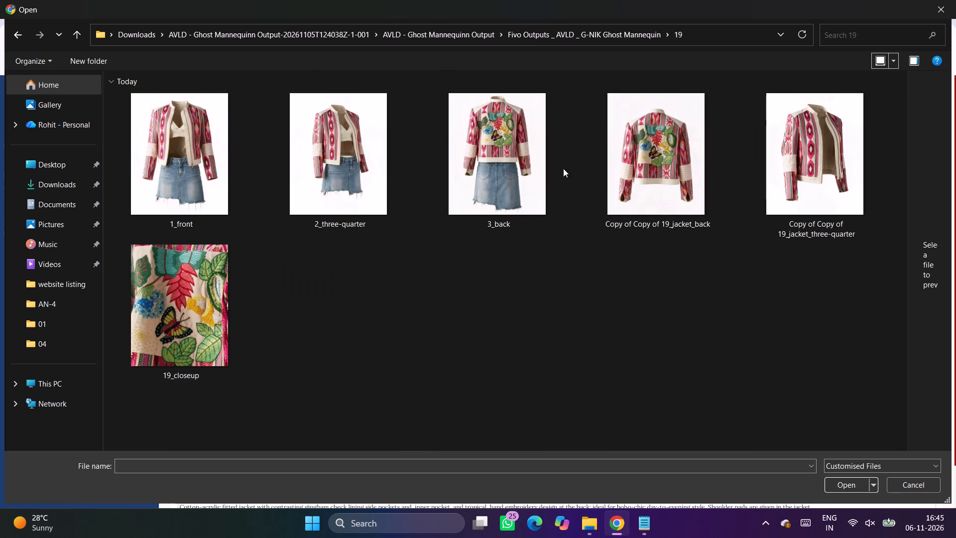
{"action": "double_click", "coordinate": [788, 211]}
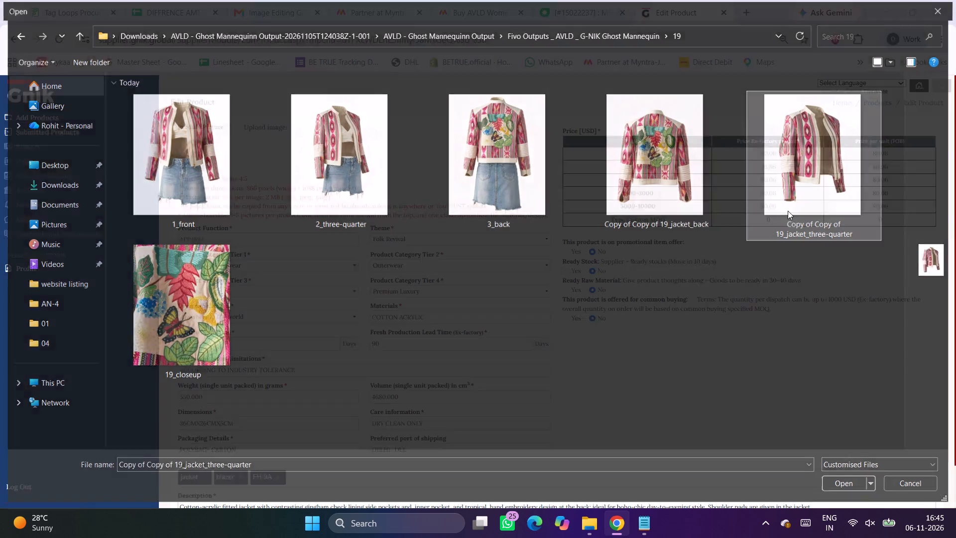
Upload 3_back and the jacket-only back image from folder 19 to P-AS-PL-16/1, and remove the full-outfit 3_back picture.
{"action": "left_click", "coordinate": [266, 127]}
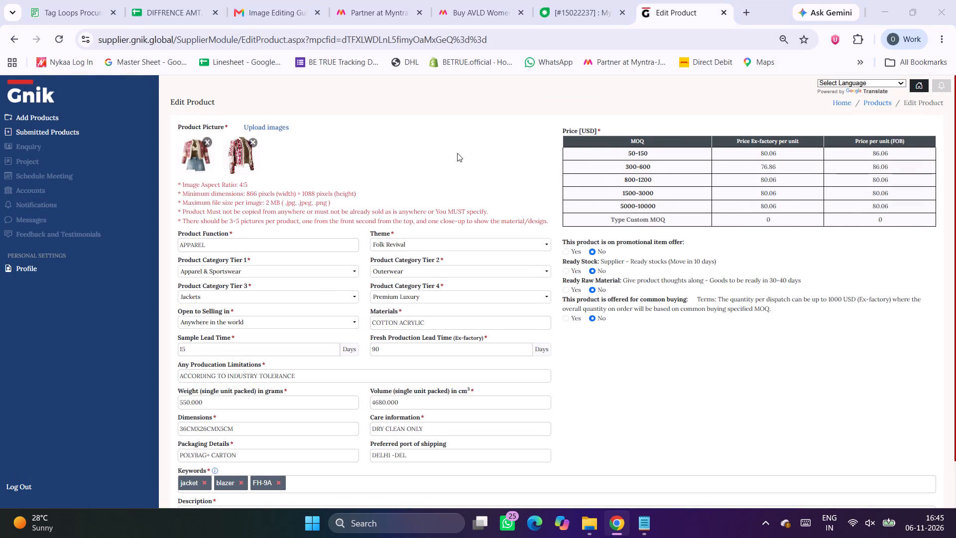
{"action": "double_click", "coordinate": [532, 157]}
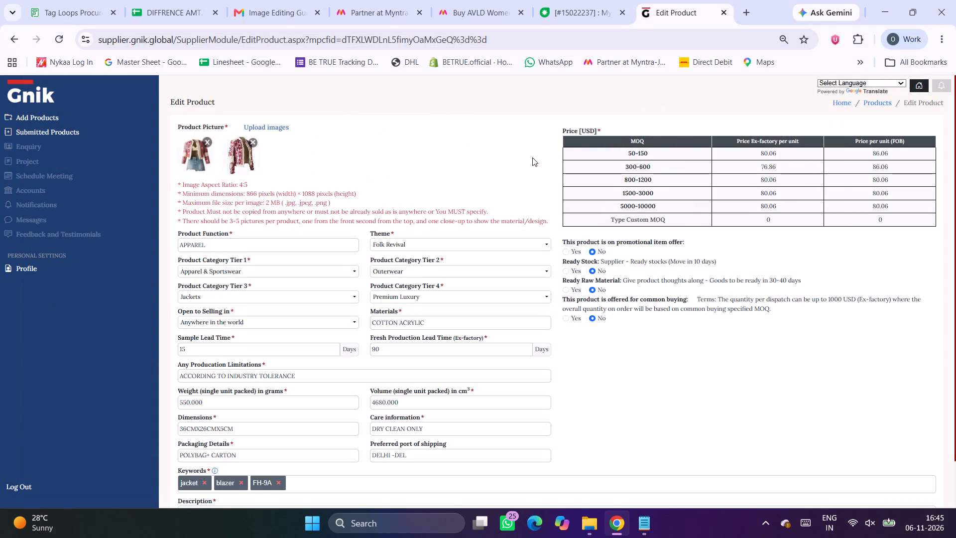
{"action": "left_click", "coordinate": [277, 131]}
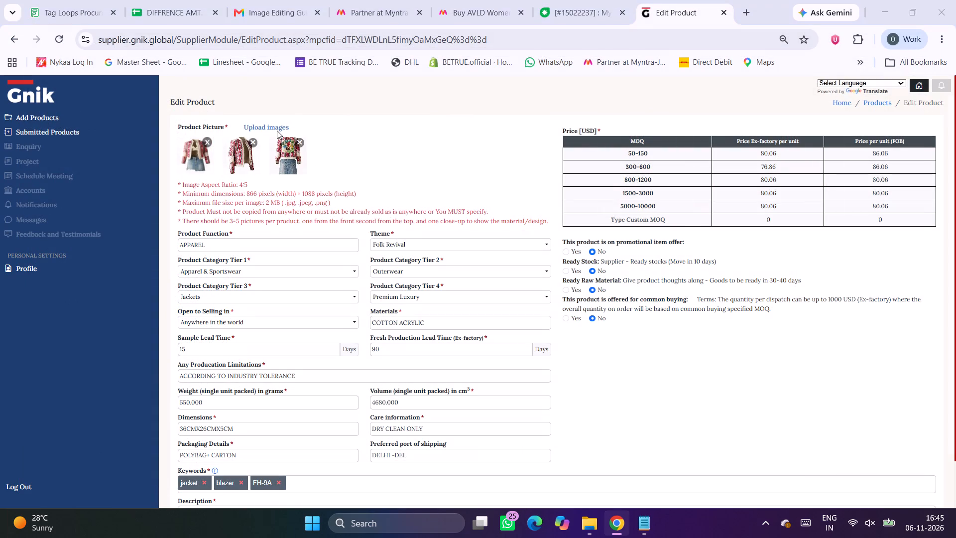
{"action": "double_click", "coordinate": [682, 193]}
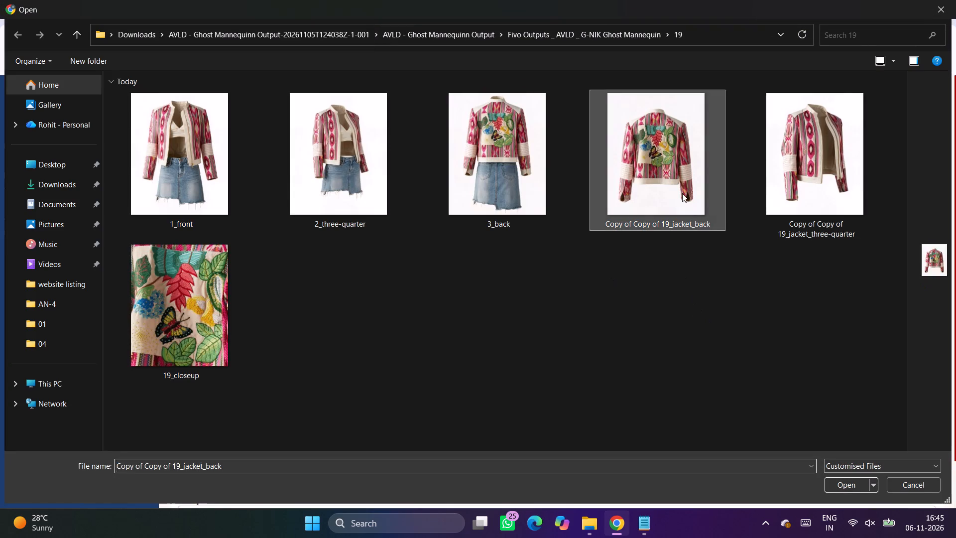
{"action": "left_click", "coordinate": [299, 142]}
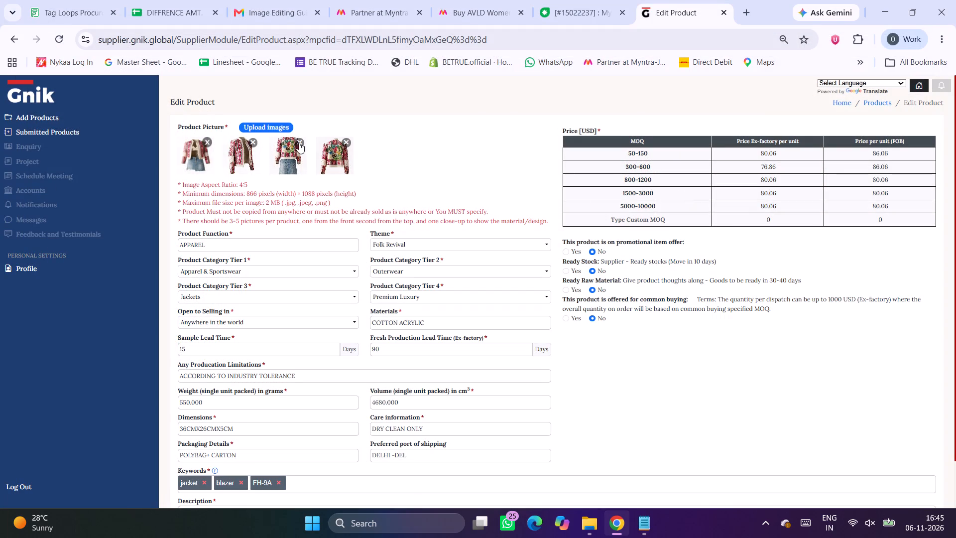
Upload the 19_closeup image to product P-AS-PL-16/1.
{"action": "left_click", "coordinate": [279, 129]}
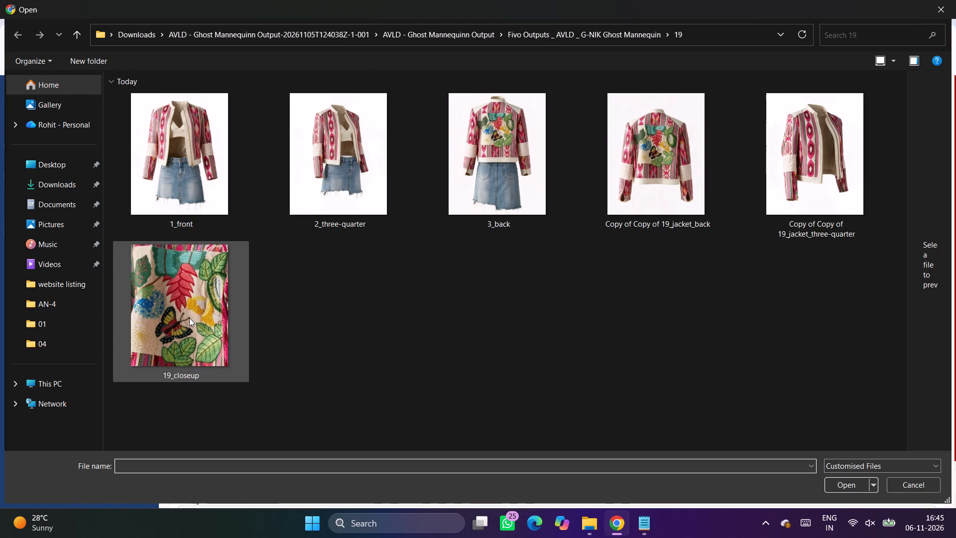
{"action": "double_click", "coordinate": [189, 318]}
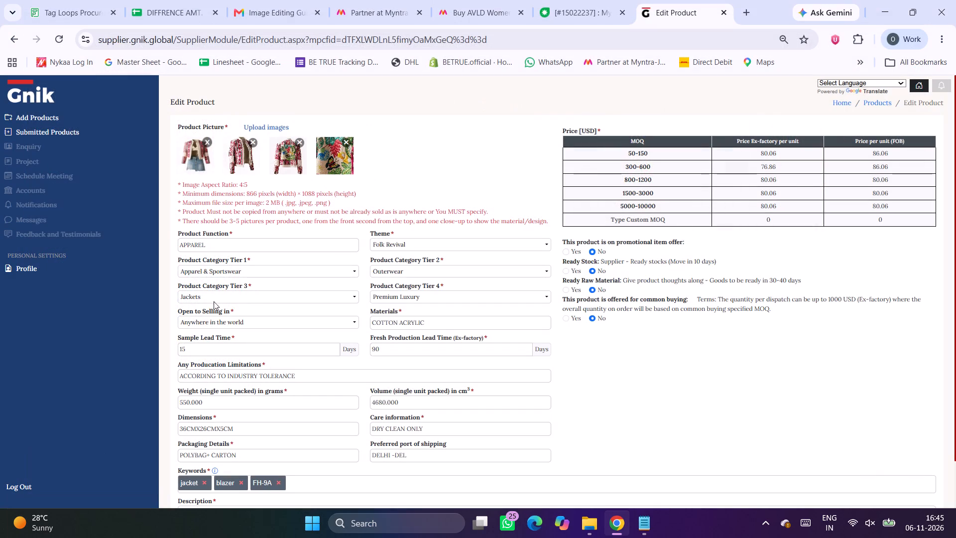
Submit the update for product P-AS-PL-16/1.
{"action": "scroll", "coordinate": [581, 361], "scroll_direction": "down", "scroll_amount": 5}
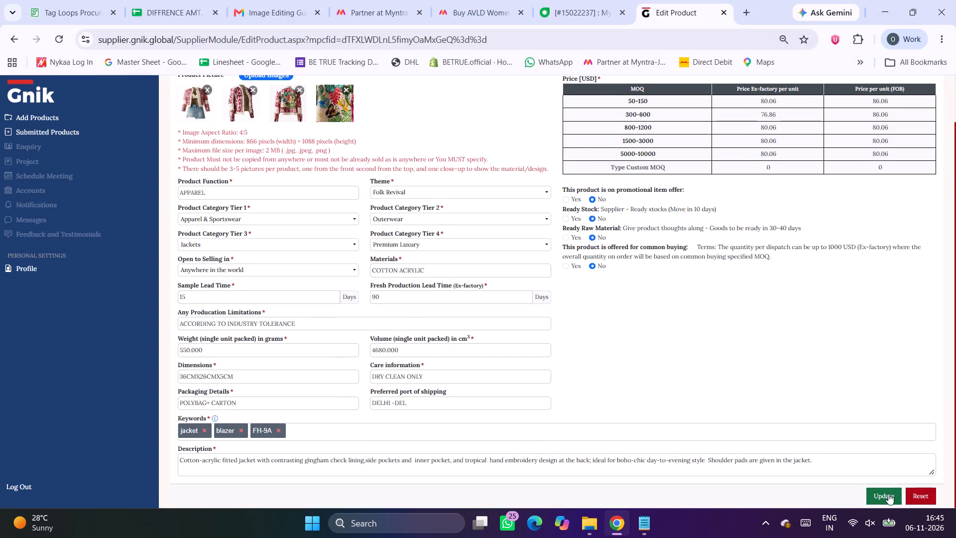
{"action": "left_click", "coordinate": [888, 494]}
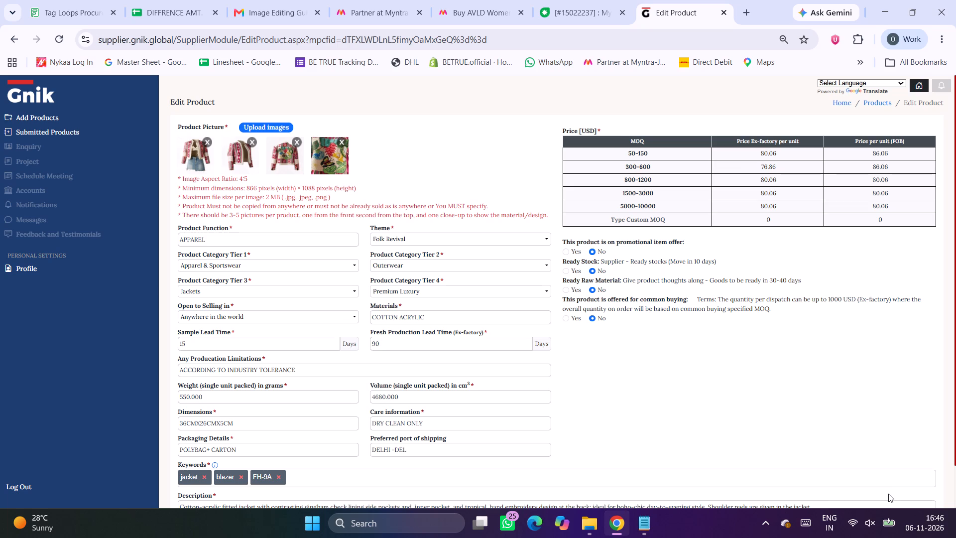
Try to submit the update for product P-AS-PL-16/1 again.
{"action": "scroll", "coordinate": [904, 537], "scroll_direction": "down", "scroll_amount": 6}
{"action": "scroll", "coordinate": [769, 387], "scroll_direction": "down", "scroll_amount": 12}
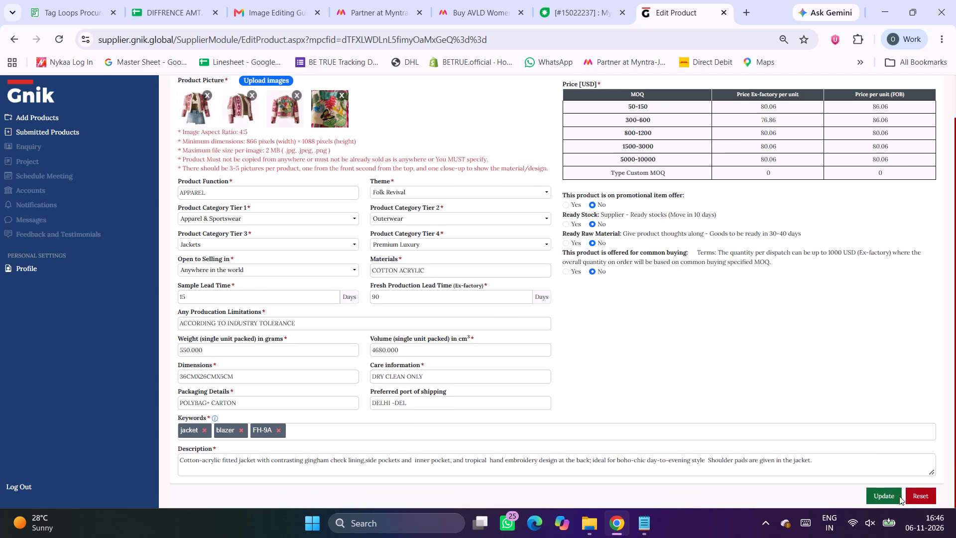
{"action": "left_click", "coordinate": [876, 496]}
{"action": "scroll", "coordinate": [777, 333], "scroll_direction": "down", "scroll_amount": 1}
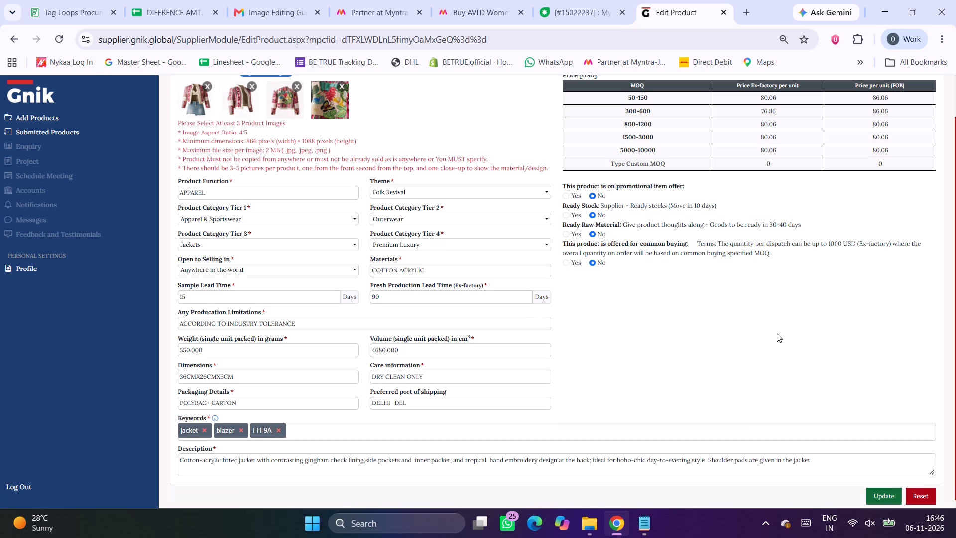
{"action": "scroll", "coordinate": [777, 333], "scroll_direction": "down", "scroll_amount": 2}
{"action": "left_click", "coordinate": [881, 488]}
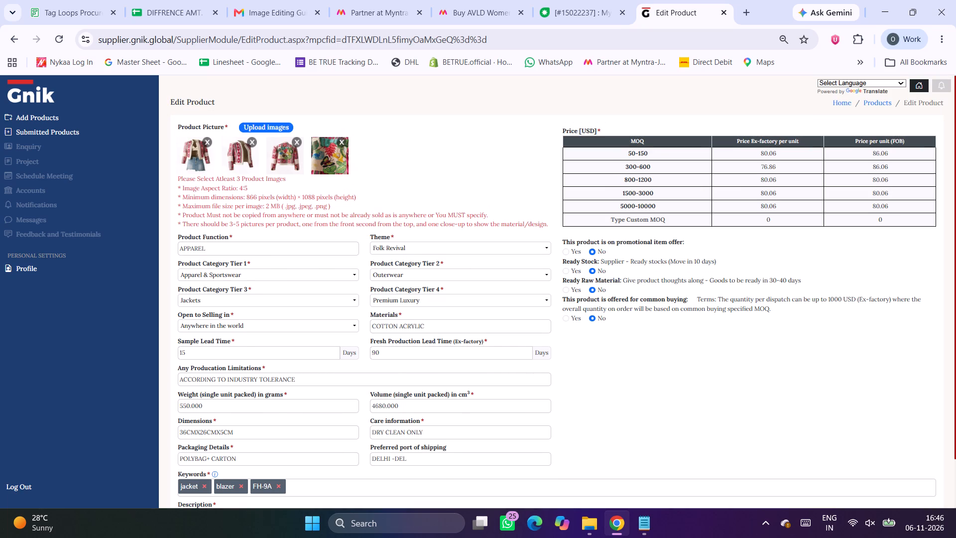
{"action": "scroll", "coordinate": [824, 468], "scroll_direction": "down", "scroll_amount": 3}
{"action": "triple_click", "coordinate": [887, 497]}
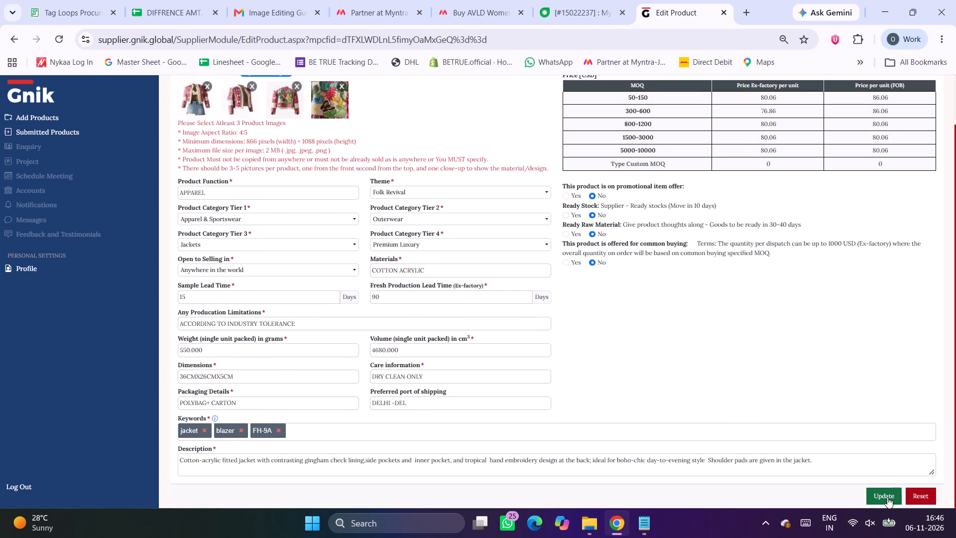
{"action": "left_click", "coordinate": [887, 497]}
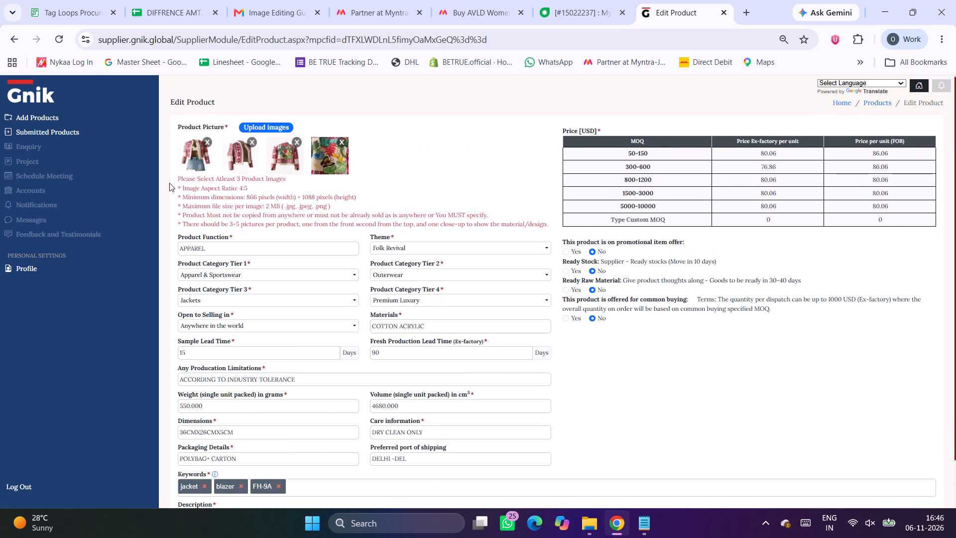
Return to the submitted products list and open product P-AS-PL-15/1 for editing.
{"action": "left_click", "coordinate": [48, 130]}
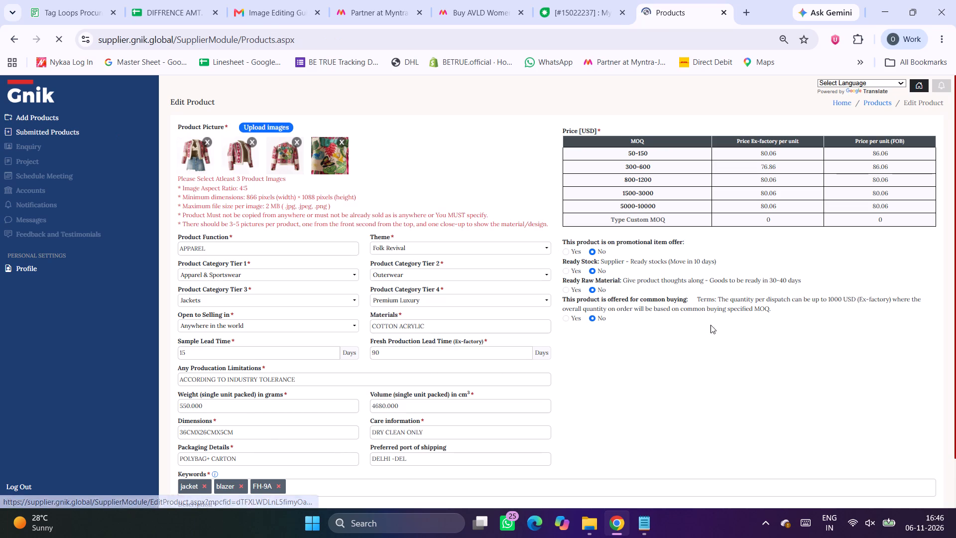
{"action": "scroll", "coordinate": [598, 344], "scroll_direction": "down", "scroll_amount": 6}
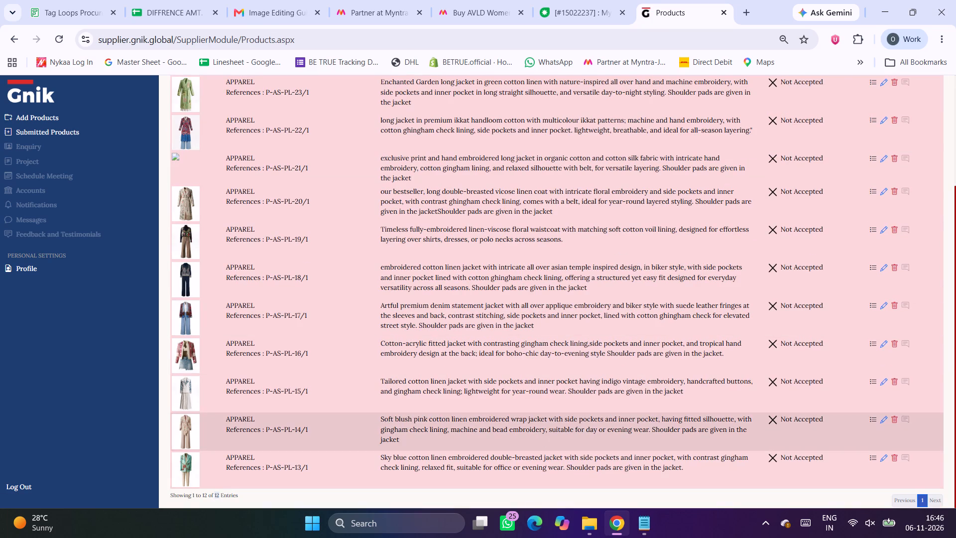
{"action": "left_click", "coordinate": [884, 383]}
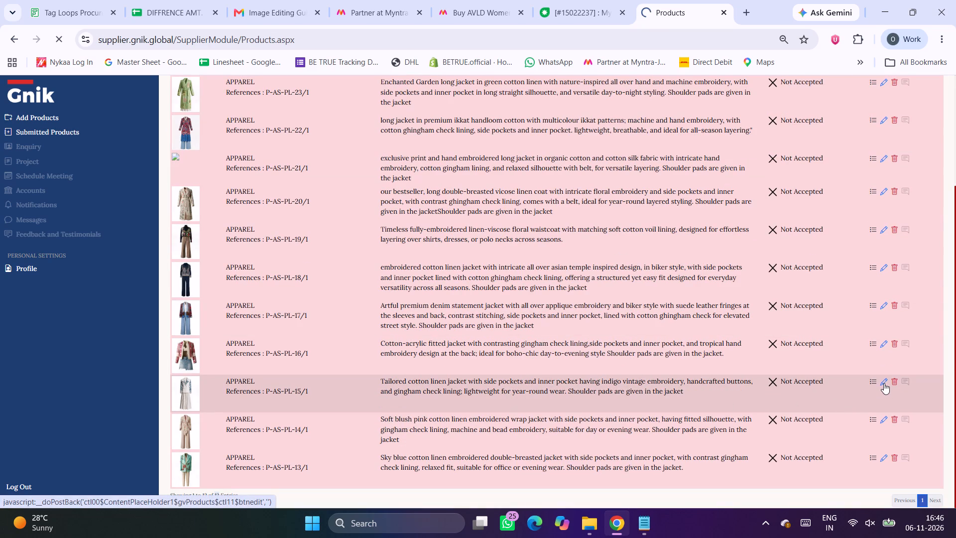
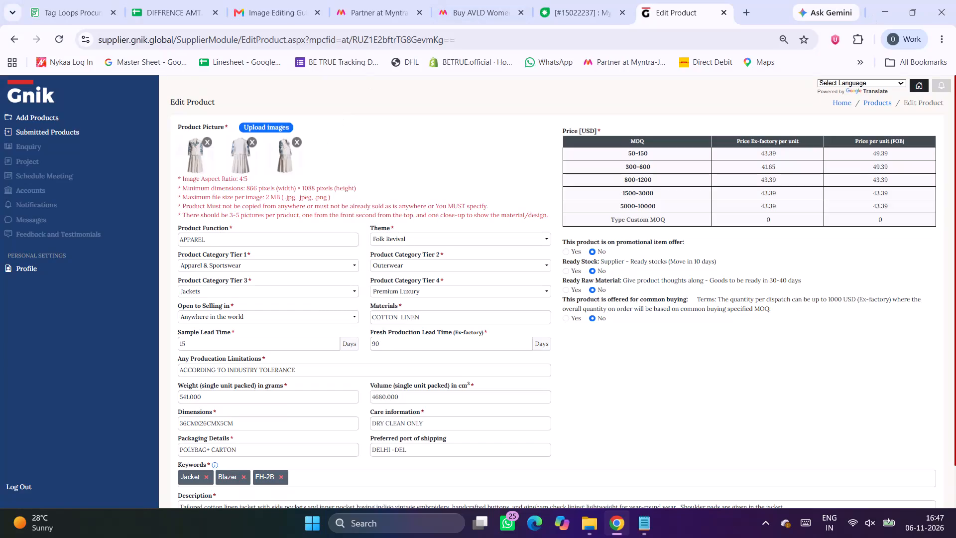
Remove the second and third product pictures from P-AS-PL-15/1, keeping the first front-view picture.
{"action": "left_click", "coordinate": [255, 144]}
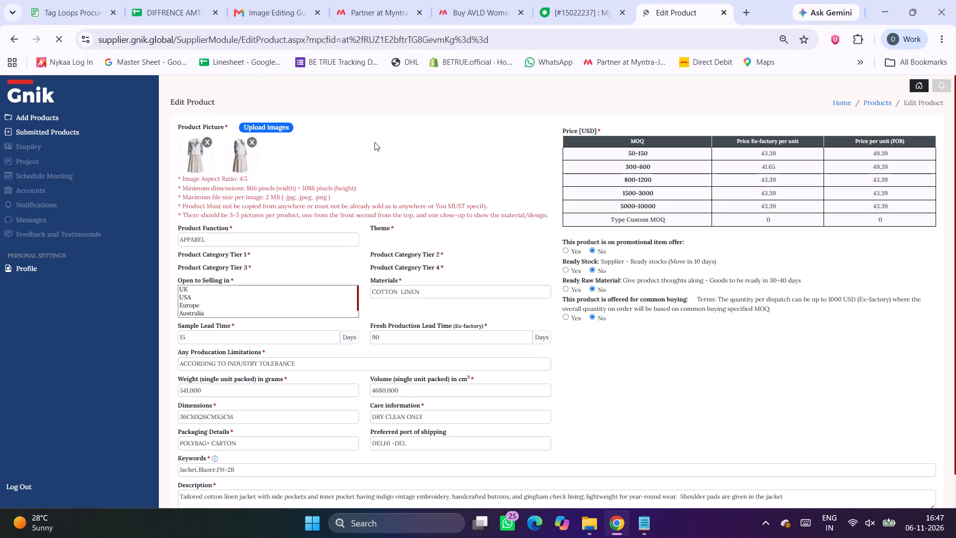
{"action": "left_click", "coordinate": [252, 144]}
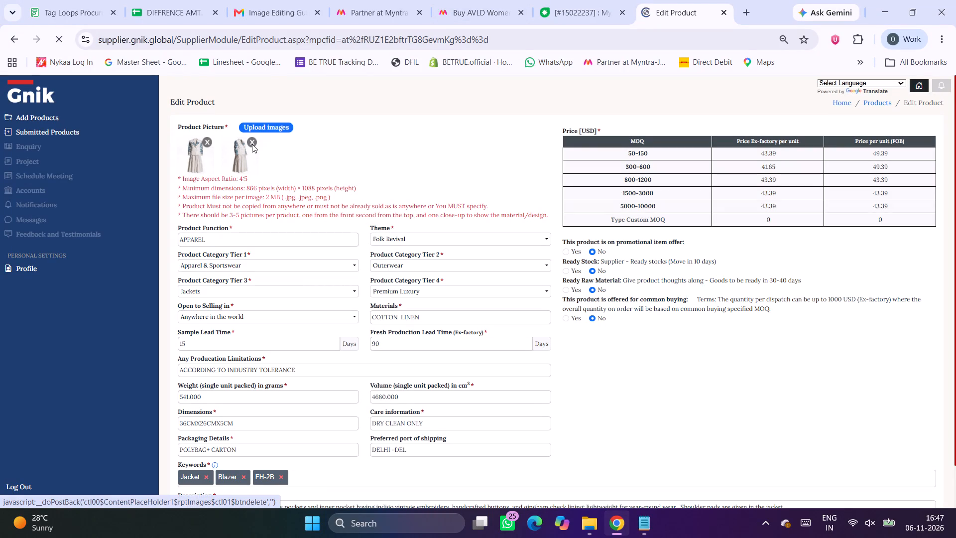
Start an image upload for P-AS-PL-15/1 and find its matching folder within Fivo Outputs _ AVLD _ G-NIK Ghost Mannequin.
{"action": "left_click", "coordinate": [267, 128]}
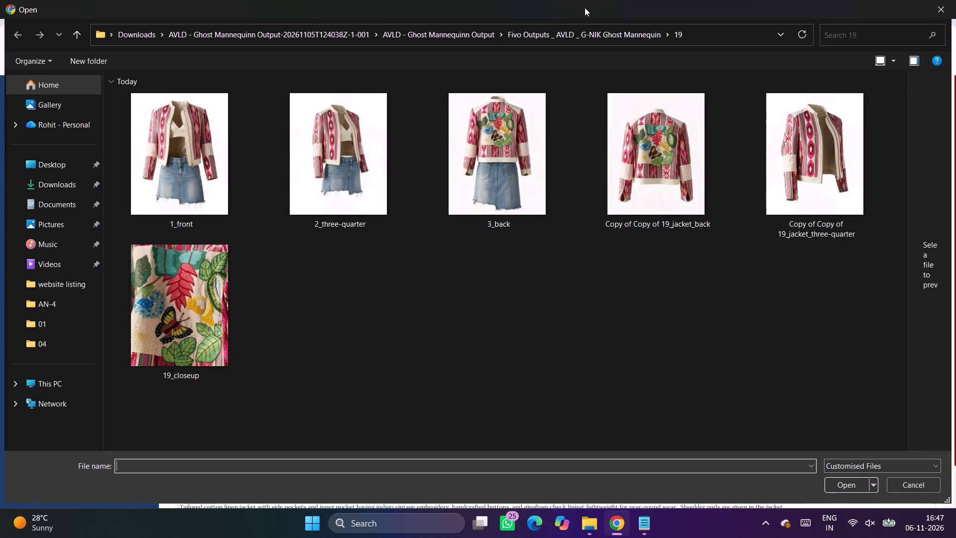
{"action": "left_click", "coordinate": [580, 40]}
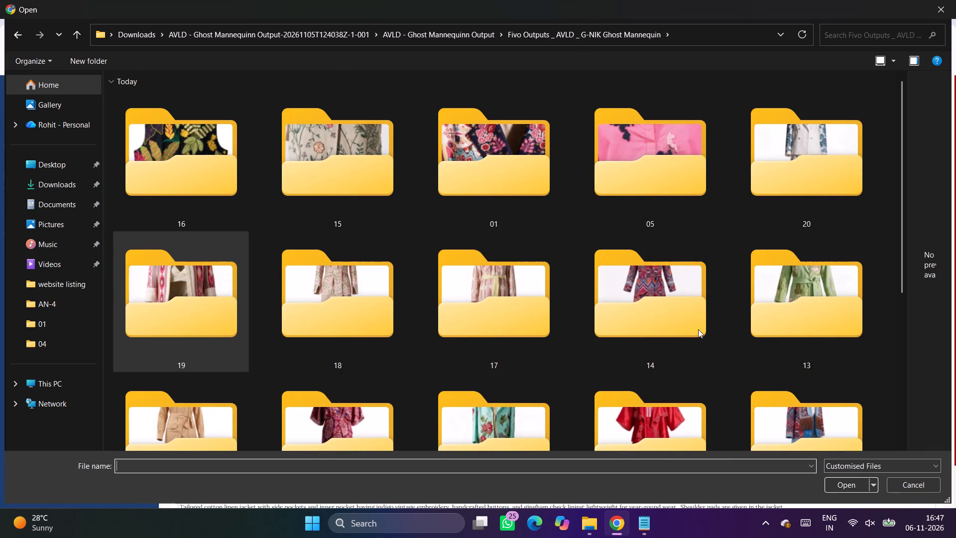
{"action": "scroll", "coordinate": [718, 319], "scroll_direction": "down", "scroll_amount": 1}
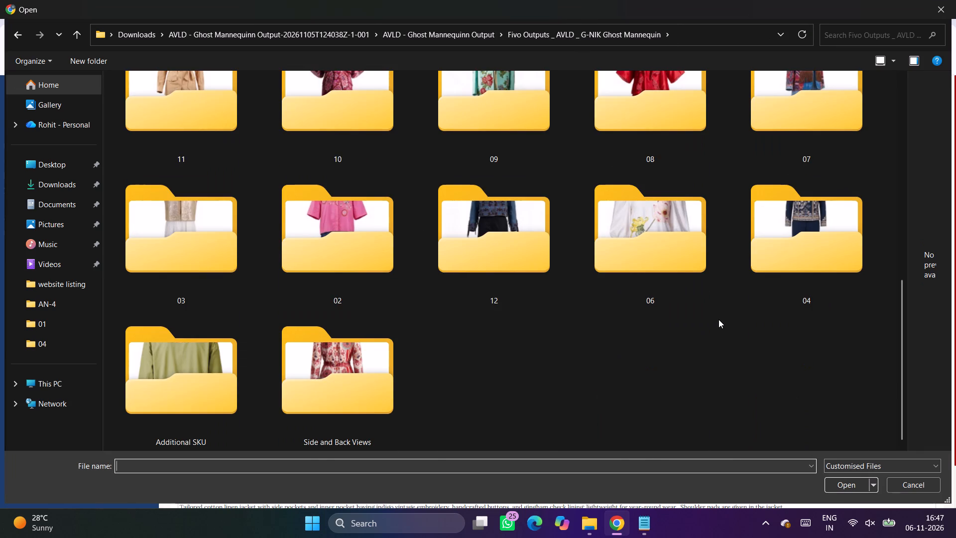
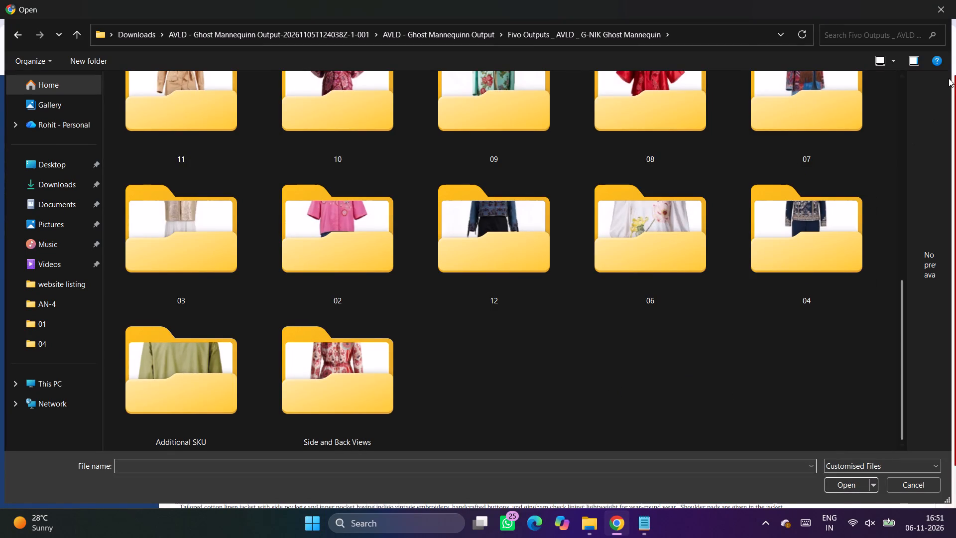
Upload Copy of Copy of 20_jacket_back from folder 20 to P-AS-PL-15/1, viewing the files as extra large icons.
{"action": "left_click", "coordinate": [942, 6]}
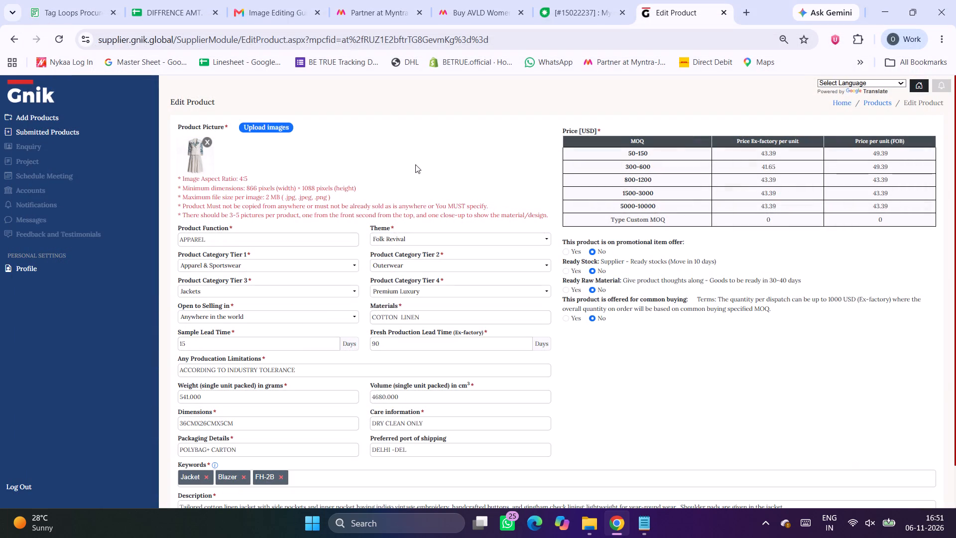
{"action": "left_click", "coordinate": [274, 127]}
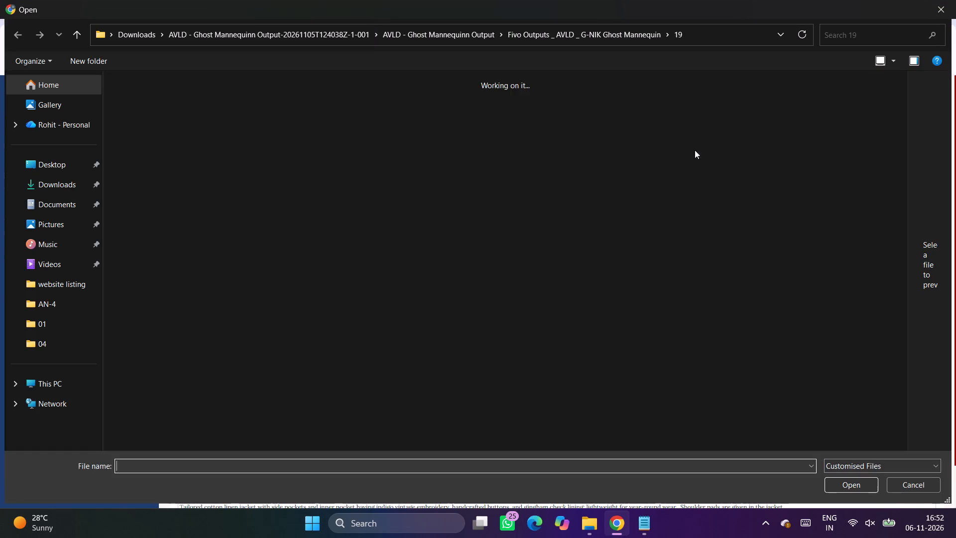
{"action": "left_click", "coordinate": [569, 41]}
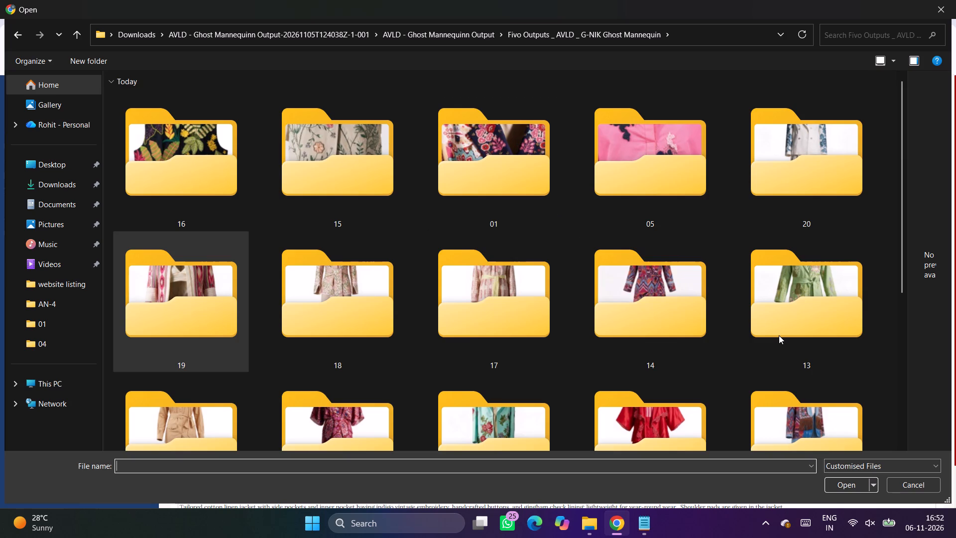
{"action": "scroll", "coordinate": [779, 335], "scroll_direction": "down", "scroll_amount": 5}
{"action": "scroll", "coordinate": [518, 233], "scroll_direction": "up", "scroll_amount": 1}
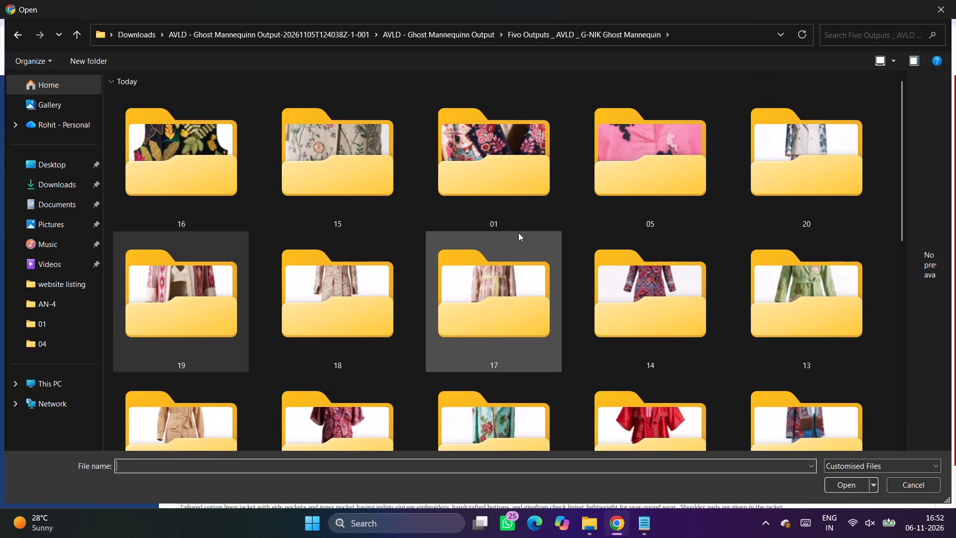
{"action": "double_click", "coordinate": [803, 142]}
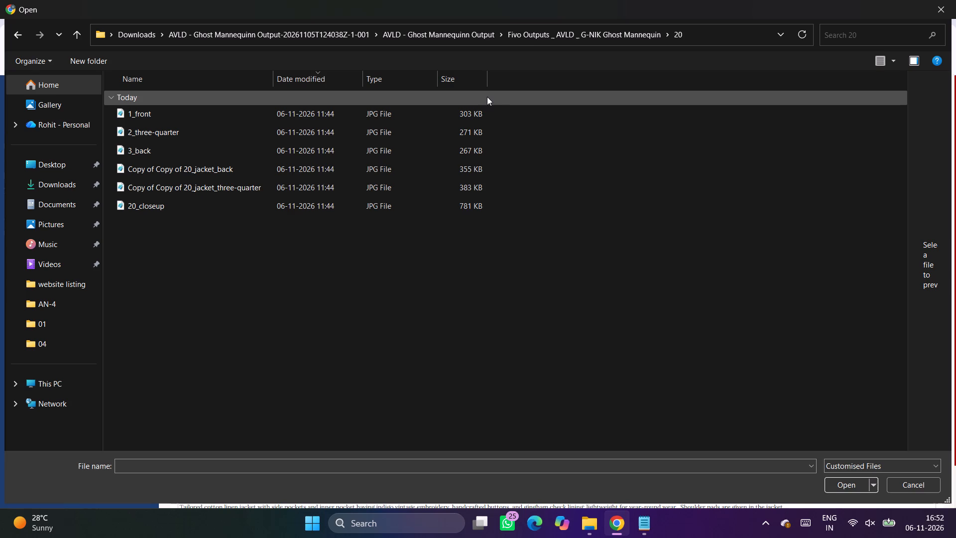
{"action": "left_click", "coordinate": [893, 58]}
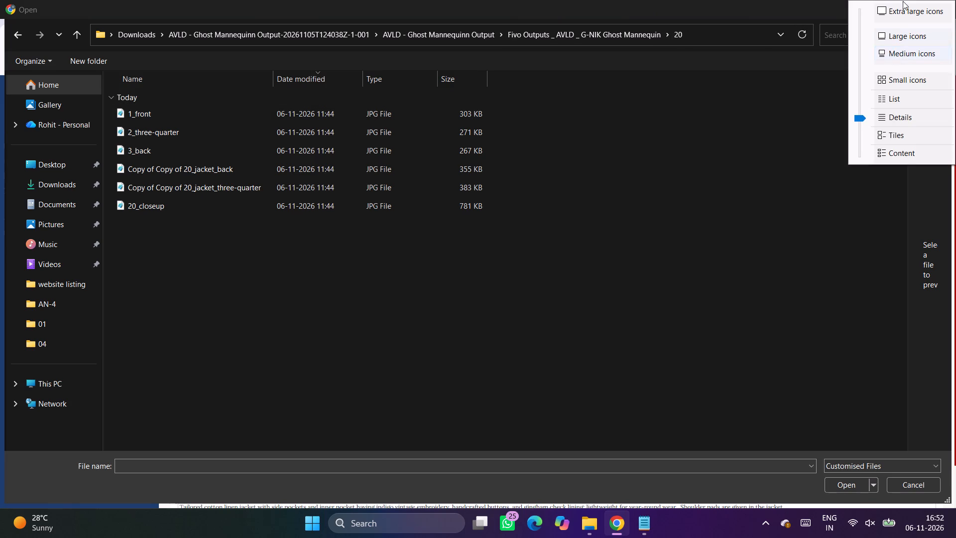
{"action": "left_click", "coordinate": [902, 3]}
{"action": "left_click", "coordinate": [888, 9]}
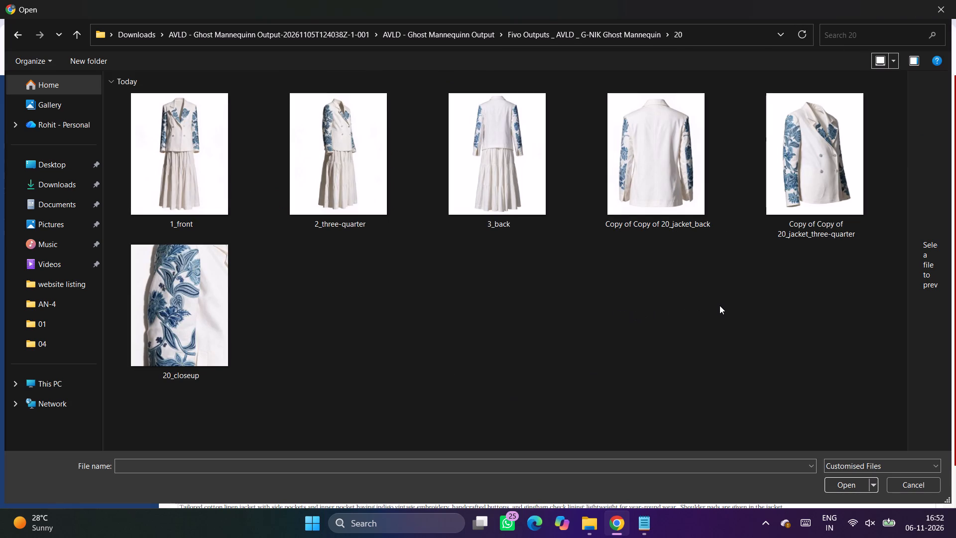
{"action": "double_click", "coordinate": [692, 215]}
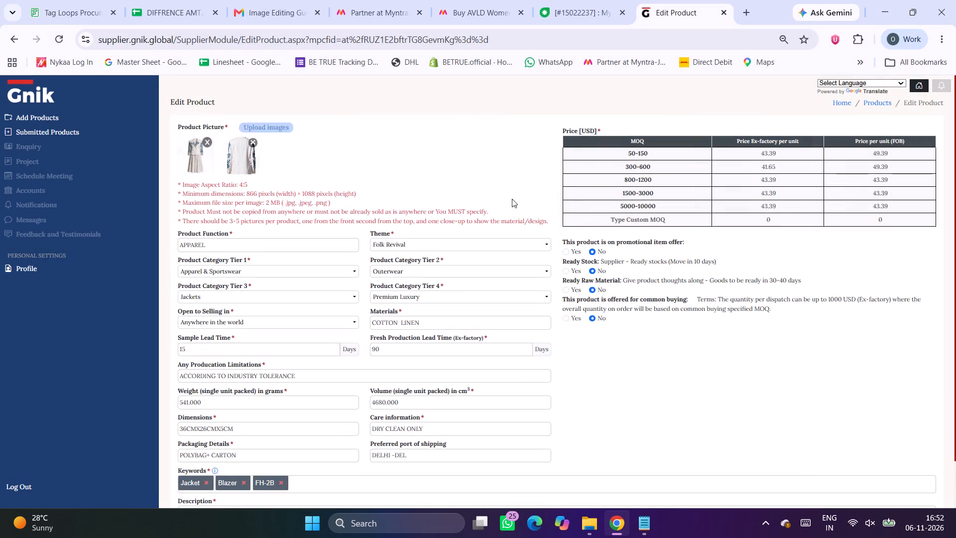
Add Copy of Copy of 20_jacket_three-quarter and 20_closeup from folder 20 to the P-AS-PL-15/1 product pictures.
{"action": "left_click", "coordinate": [280, 130]}
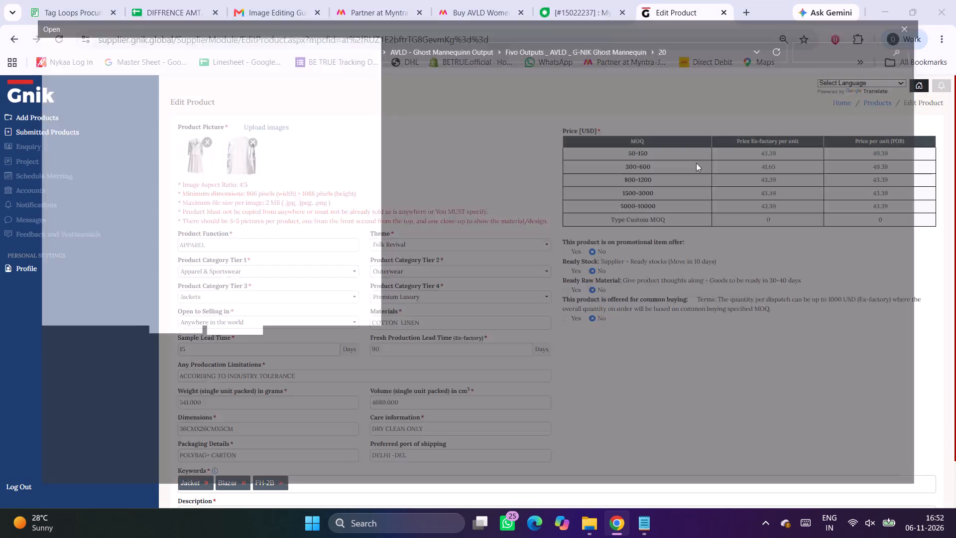
{"action": "double_click", "coordinate": [836, 135]}
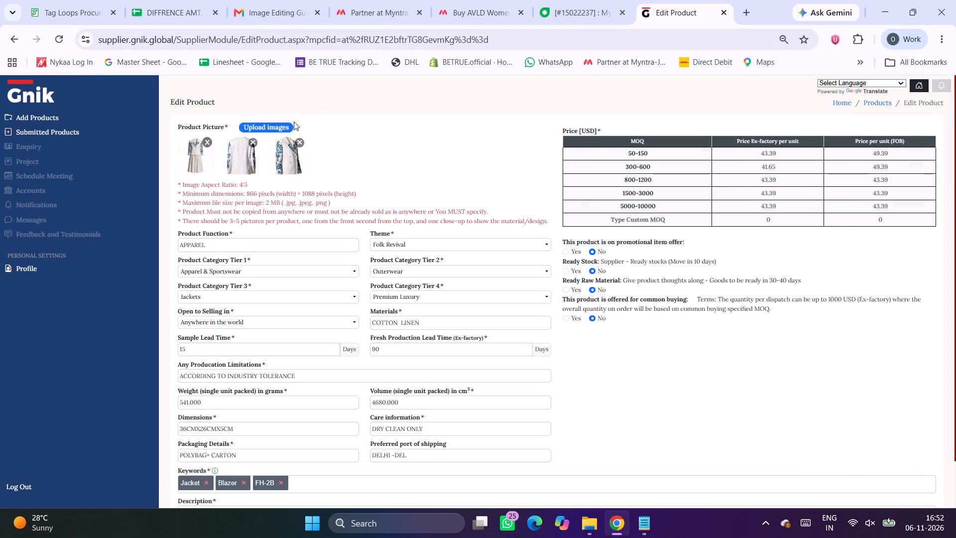
{"action": "left_click", "coordinate": [279, 134]}
{"action": "left_click", "coordinate": [273, 133]}
{"action": "left_click", "coordinate": [268, 131]}
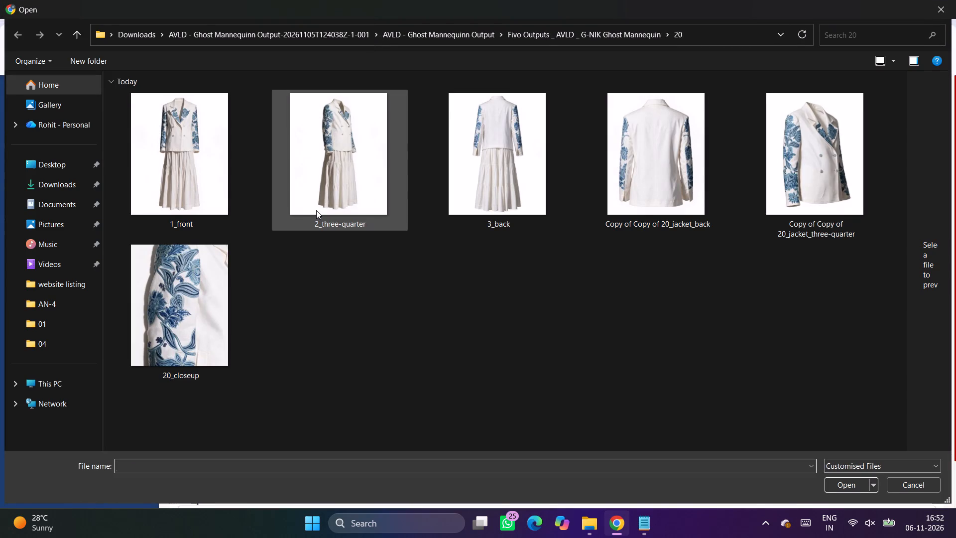
{"action": "double_click", "coordinate": [197, 315]}
Submit the update of P-AS-PL-15/1 with its new pictures.
{"action": "scroll", "coordinate": [455, 372], "scroll_direction": "down", "scroll_amount": 4}
{"action": "left_click", "coordinate": [885, 498]}
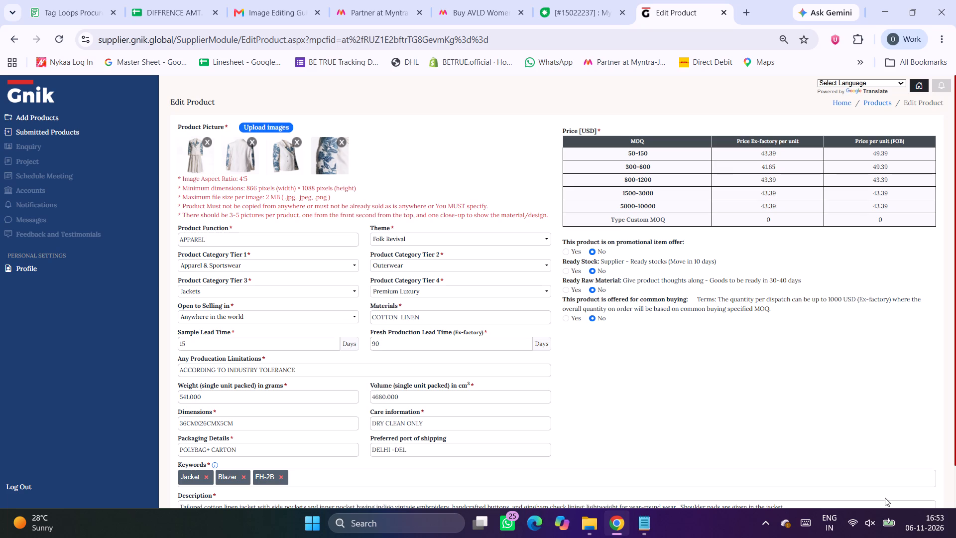
{"action": "scroll", "coordinate": [955, 452], "scroll_direction": "down", "scroll_amount": 7}
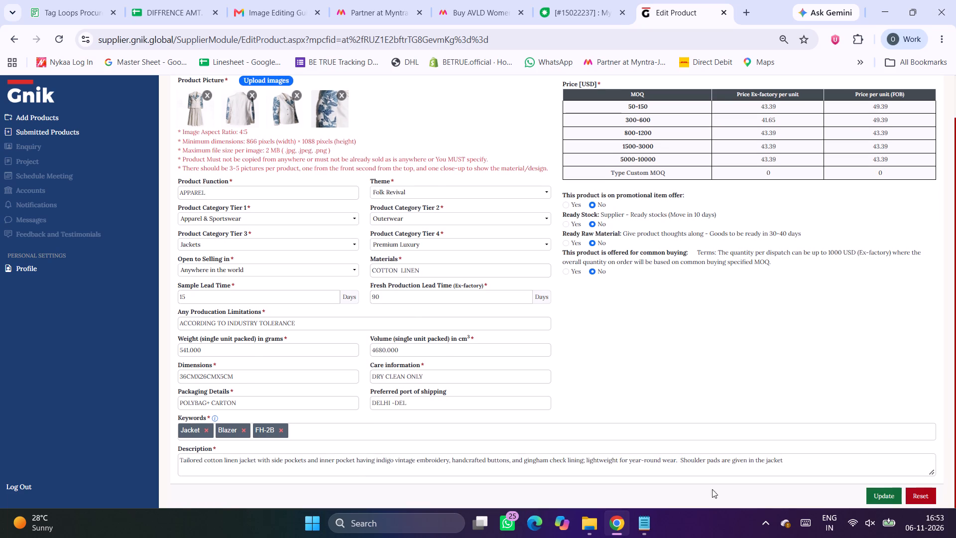
{"action": "left_click", "coordinate": [882, 495]}
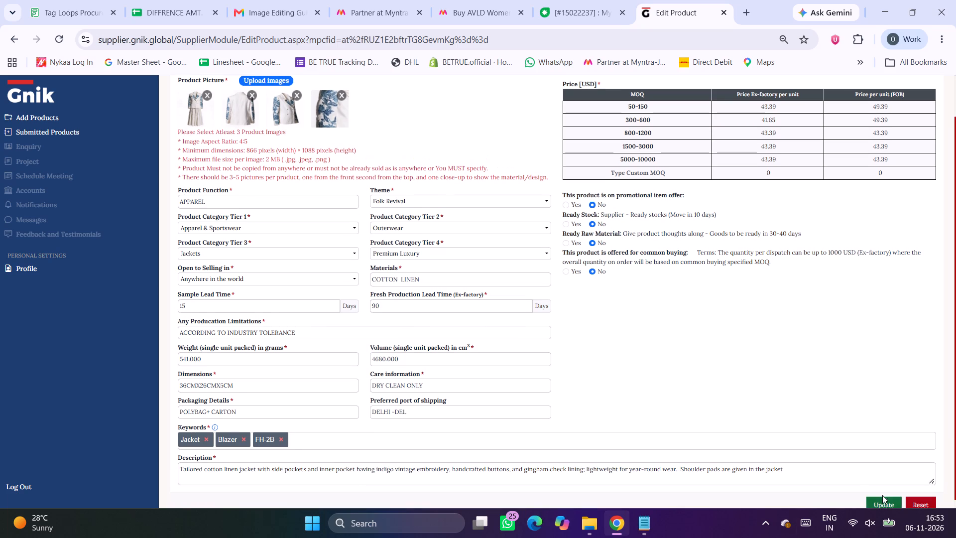
Return to the submitted products and open P-AS-PL-14/1, the soft blush pink wrap jacket, for editing.
{"action": "scroll", "coordinate": [749, 401], "scroll_direction": "up", "scroll_amount": 7}
{"action": "double_click", "coordinate": [53, 134]}
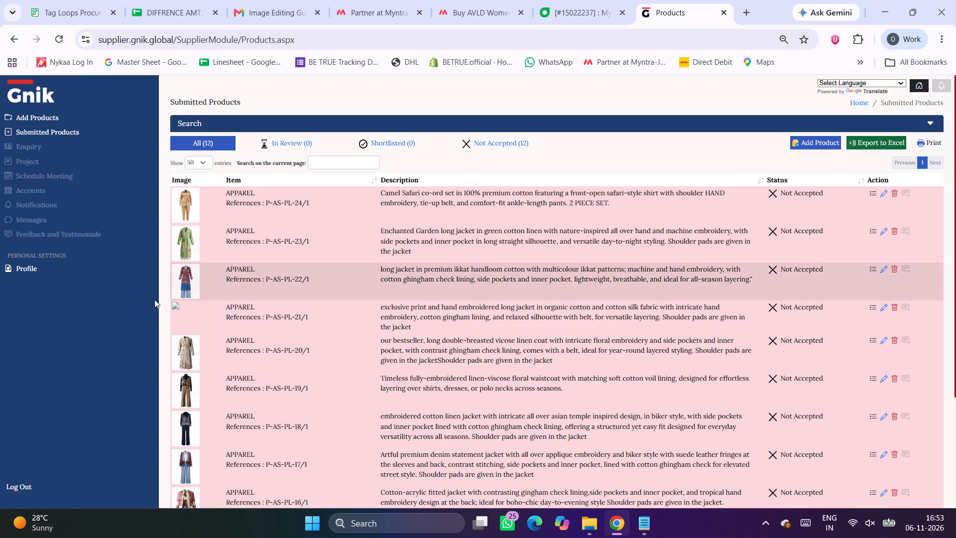
{"action": "scroll", "coordinate": [583, 460], "scroll_direction": "down", "scroll_amount": 4}
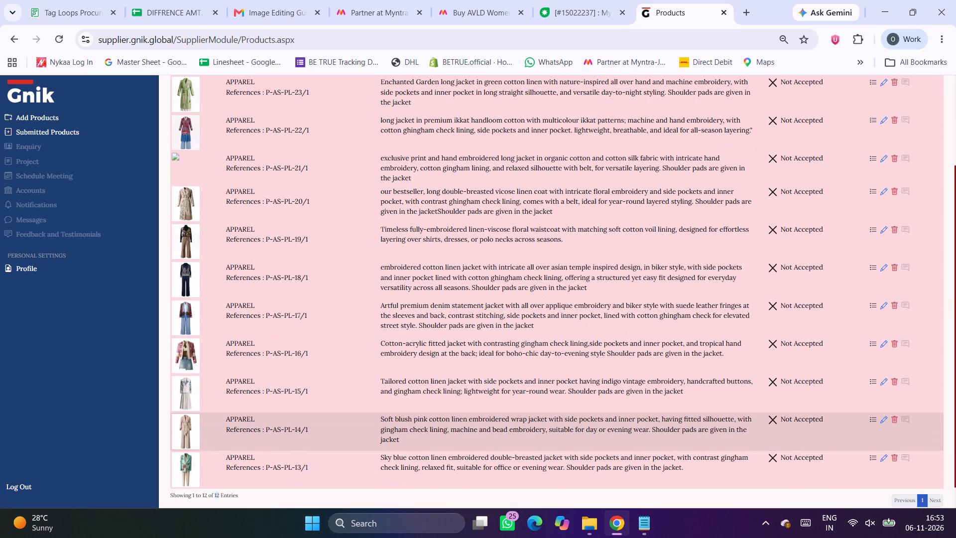
{"action": "left_click", "coordinate": [882, 420]}
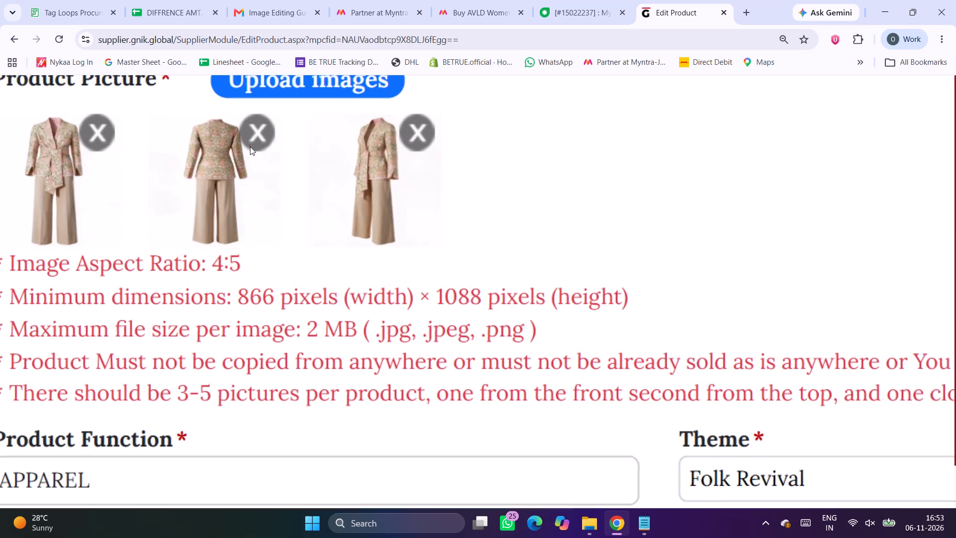
Remove the back and three-quarter pictures from P-AS-PL-14/1, keeping the front view.
{"action": "left_click", "coordinate": [262, 135]}
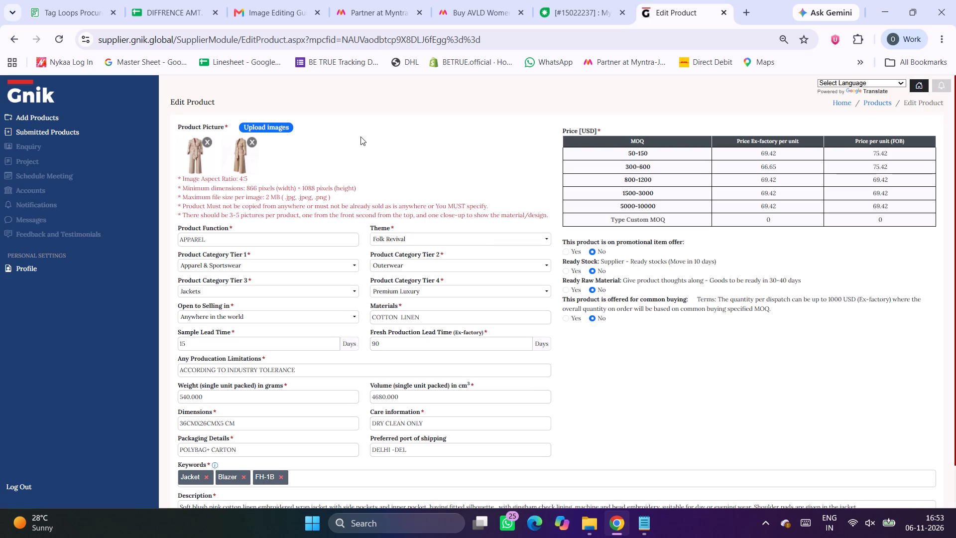
{"action": "left_click", "coordinate": [252, 144]}
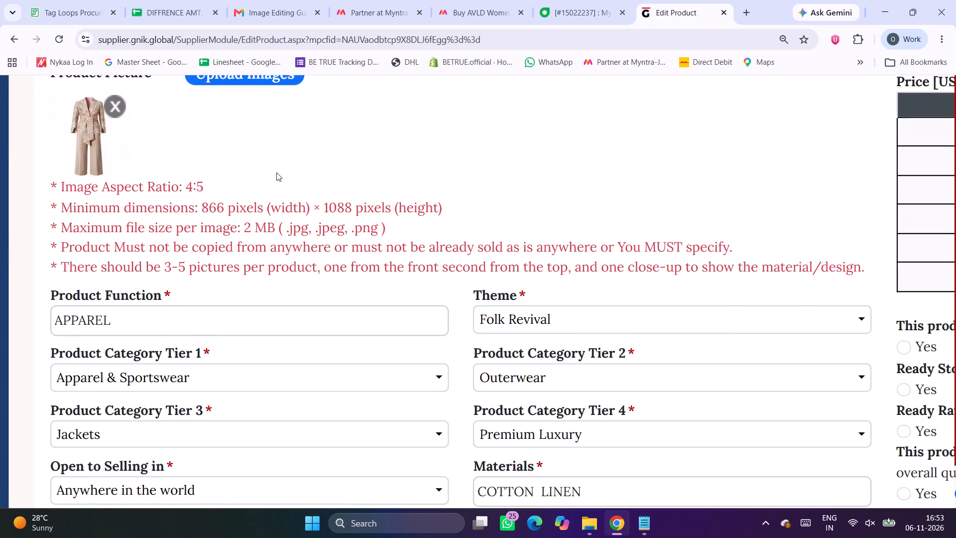
Upload Copy of 18_jacket_back from folder 18 to P-AS-PL-14/1, viewing the files as extra large icons.
{"action": "scroll", "coordinate": [237, 162], "scroll_direction": "up", "scroll_amount": 2}
{"action": "left_click", "coordinate": [279, 182]}
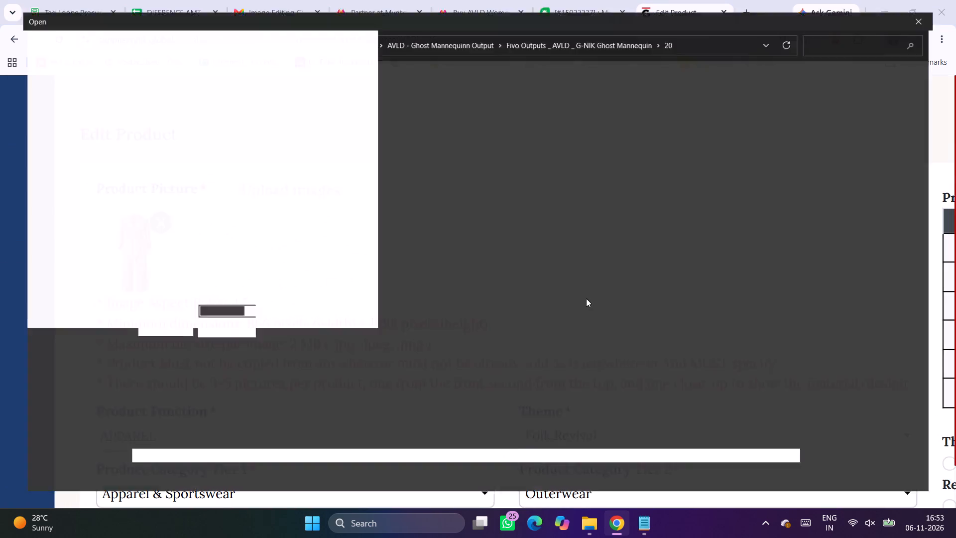
{"action": "left_click", "coordinate": [515, 33]}
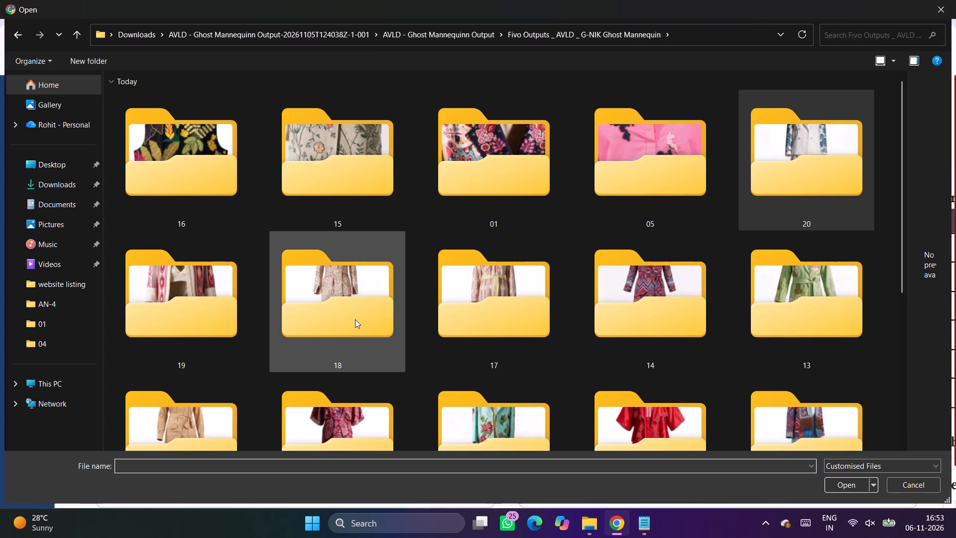
{"action": "double_click", "coordinate": [359, 317]}
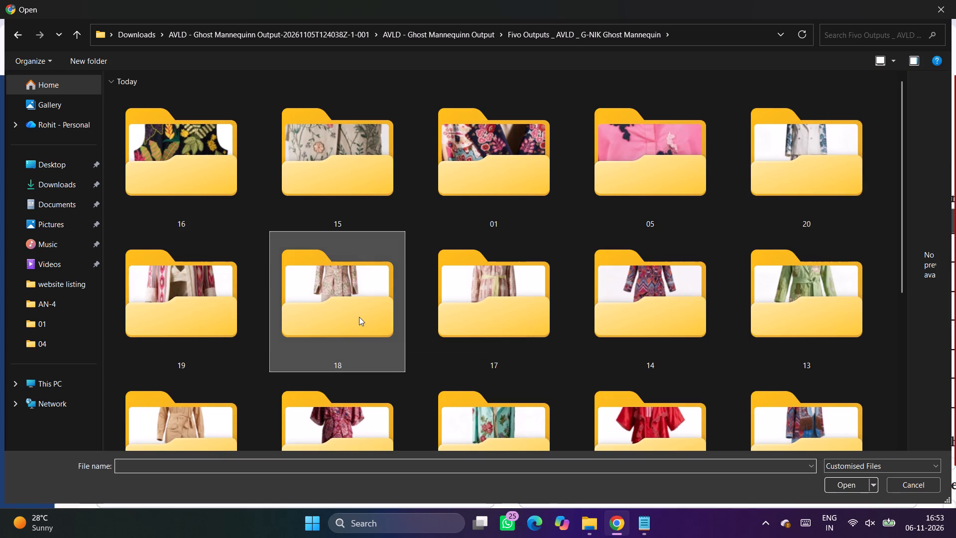
{"action": "left_click", "coordinate": [894, 56]}
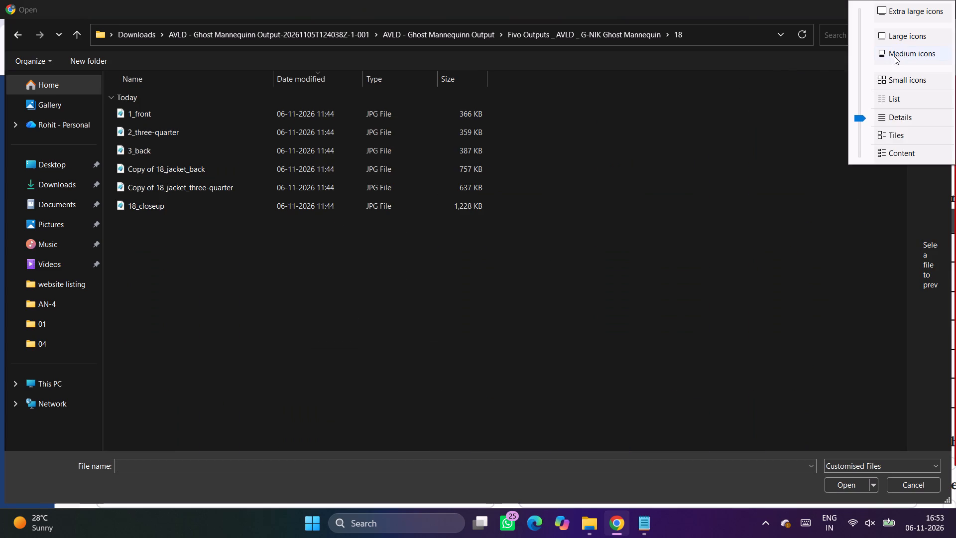
{"action": "left_click", "coordinate": [894, 10]}
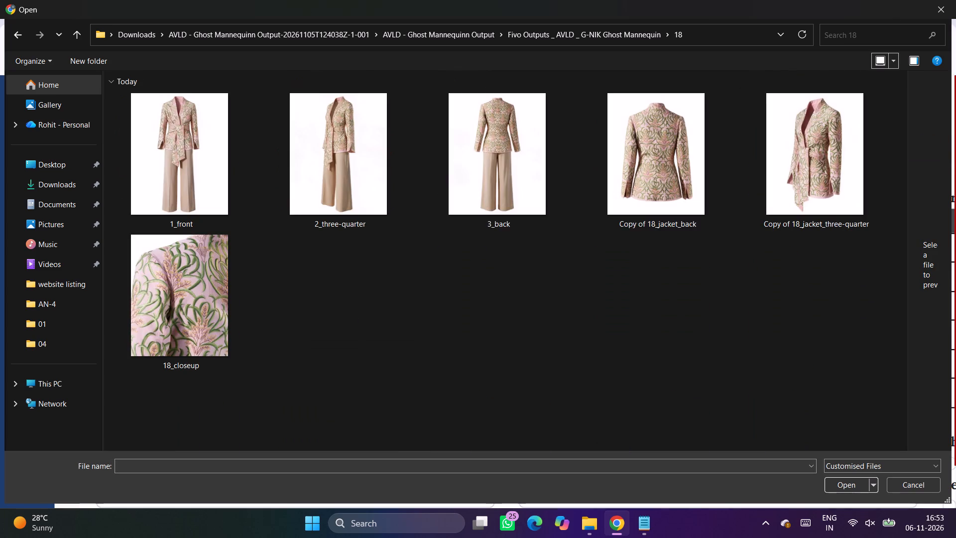
{"action": "double_click", "coordinate": [689, 175]}
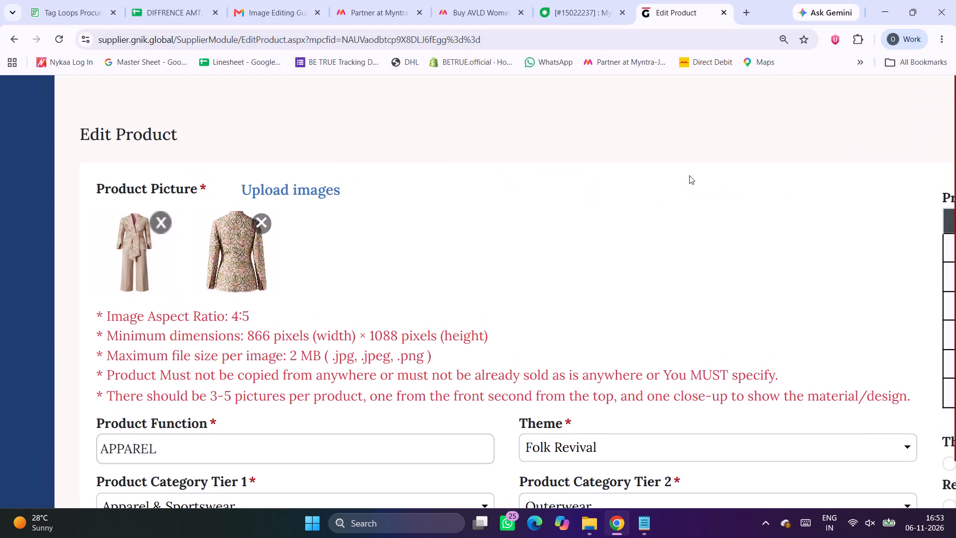
Add Copy of 18_jacket_three-quarter and 18_closeup from folder 18 to the P-AS-PL-14/1 product pictures.
{"action": "left_click", "coordinate": [267, 183]}
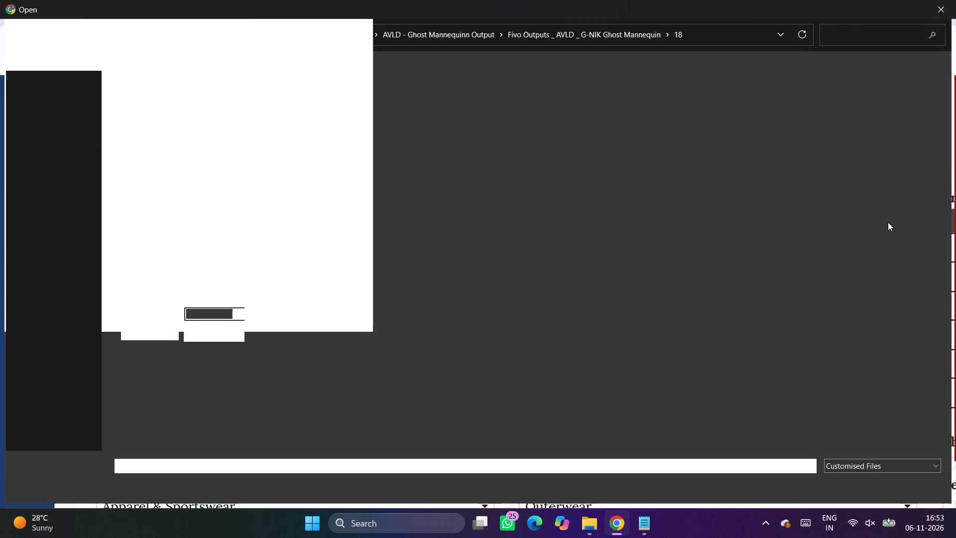
{"action": "double_click", "coordinate": [855, 184]}
{"action": "left_click", "coordinate": [332, 190]}
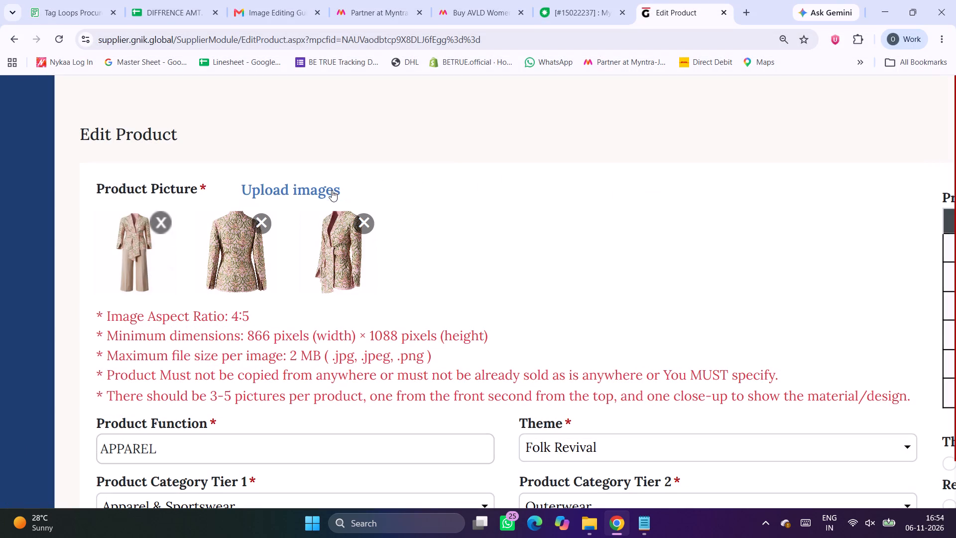
{"action": "double_click", "coordinate": [197, 279]}
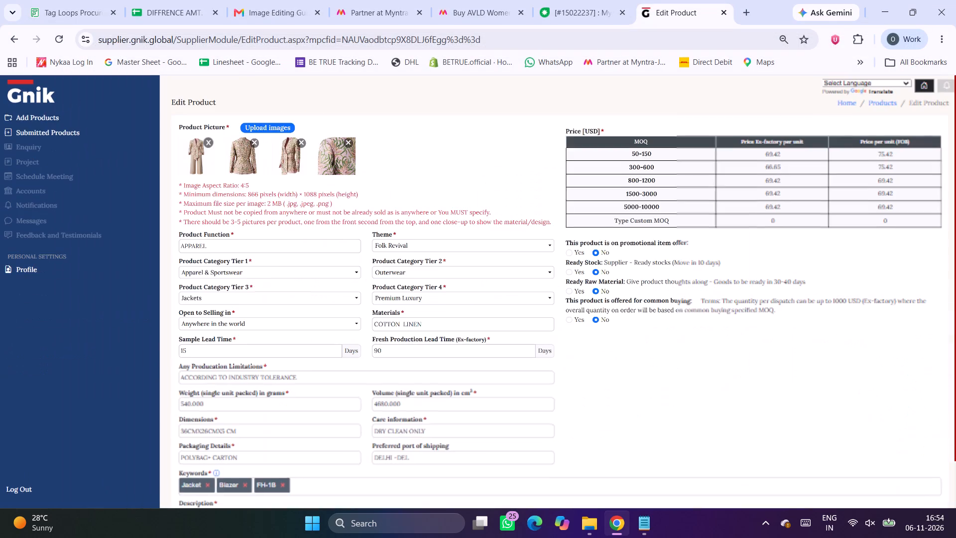
Submit the update of P-AS-PL-14/1 with its new pictures.
{"action": "scroll", "coordinate": [671, 361], "scroll_direction": "down", "scroll_amount": 5}
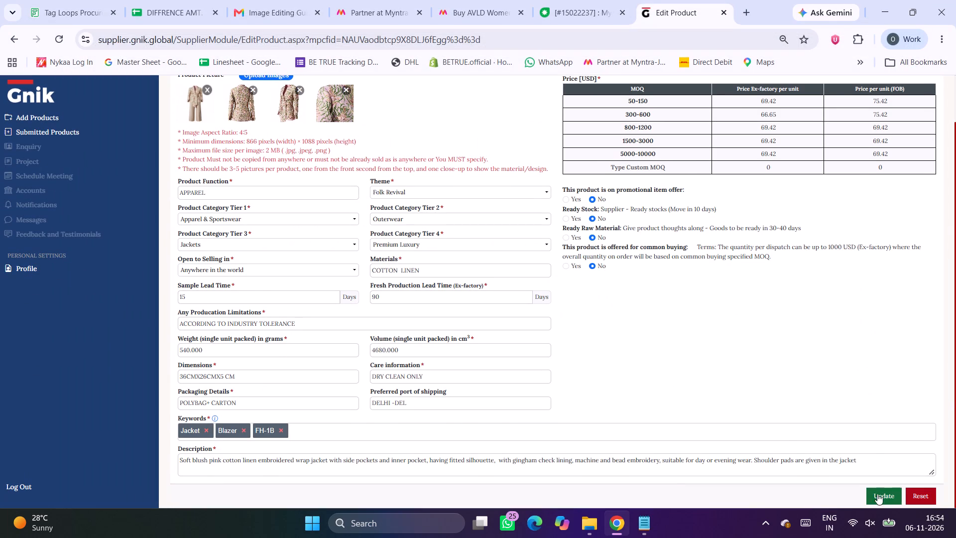
{"action": "left_click", "coordinate": [879, 493]}
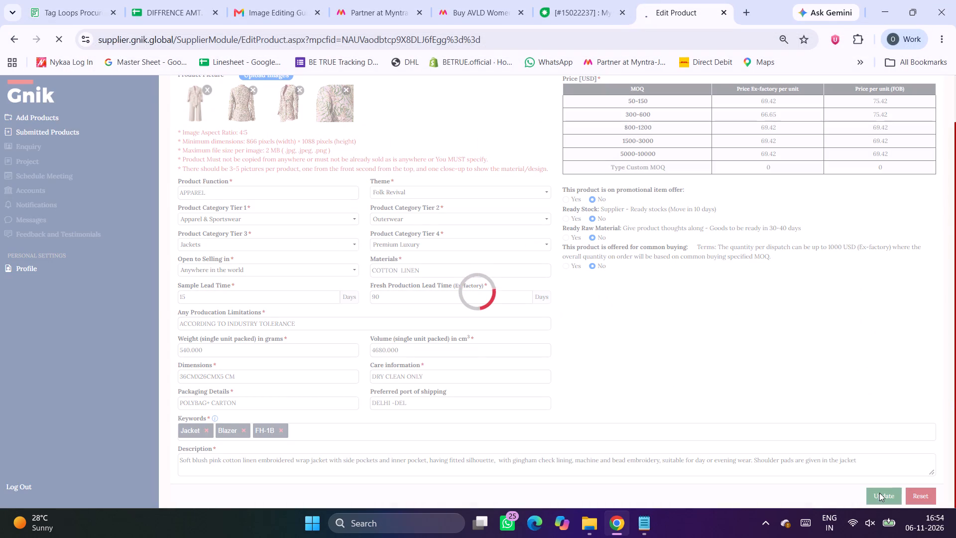
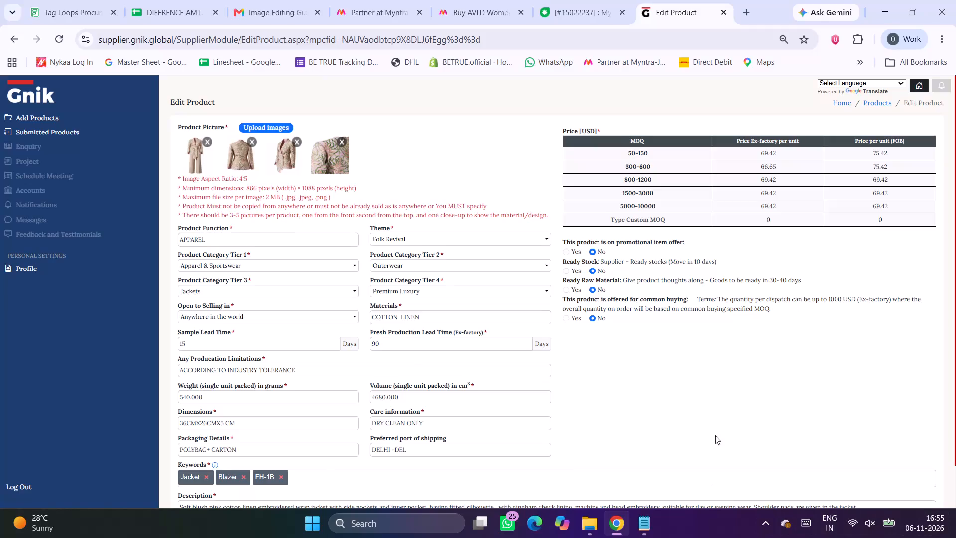
Submit the update of P-AS-PL-14/1 once more with its four product pictures.
{"action": "scroll", "coordinate": [774, 367], "scroll_direction": "down", "scroll_amount": 9}
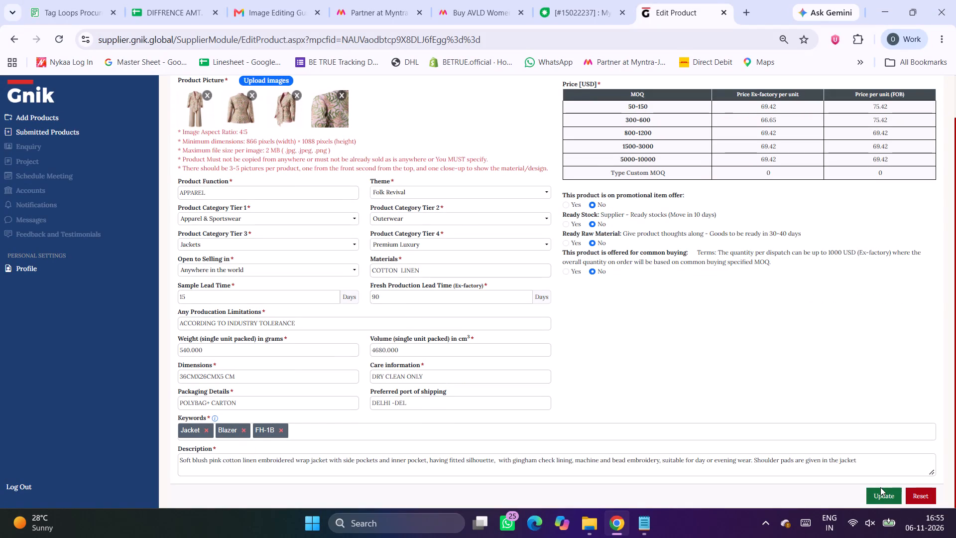
{"action": "left_click", "coordinate": [880, 487]}
{"action": "left_click", "coordinate": [880, 491]}
{"action": "scroll", "coordinate": [829, 375], "scroll_direction": "down", "scroll_amount": 2}
Open P-AS-PL-13/1 from the submitted products for editing and remove its back and three-quarter pictures, keeping the front view.
{"action": "left_click", "coordinate": [62, 134]}
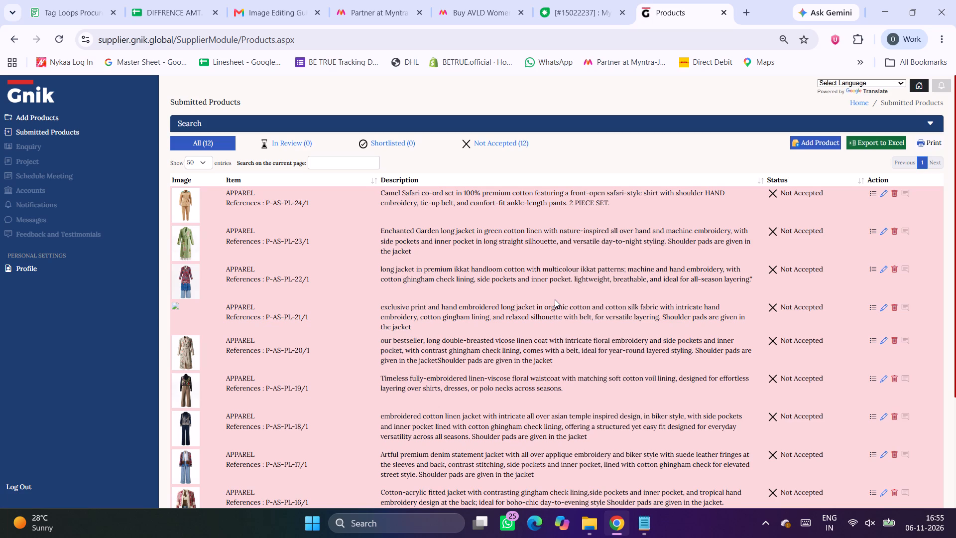
{"action": "scroll", "coordinate": [955, 311], "scroll_direction": "down", "scroll_amount": 7}
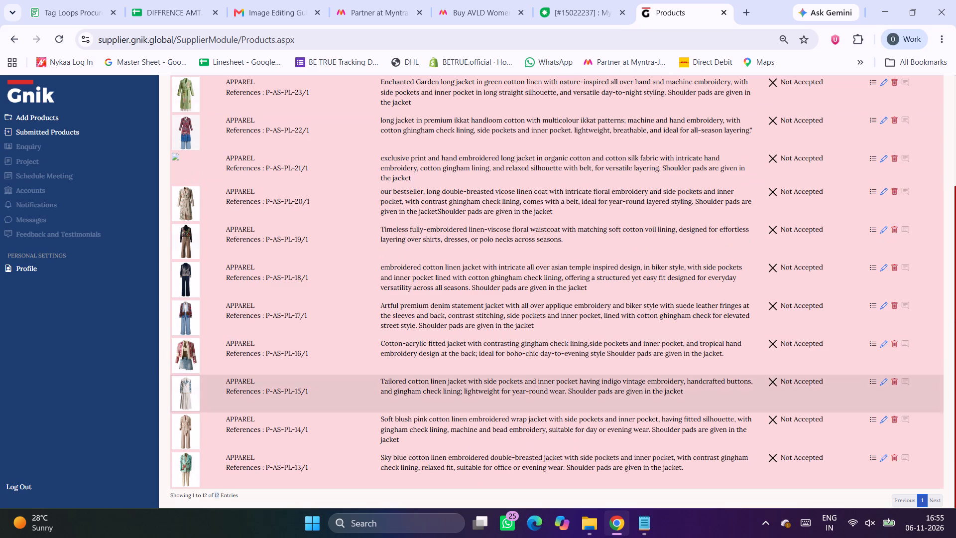
{"action": "left_click", "coordinate": [885, 459]}
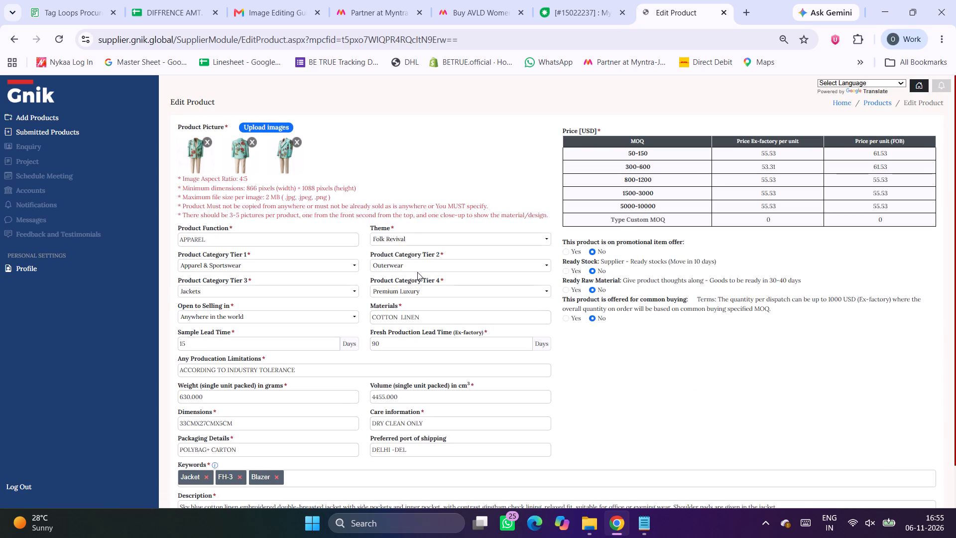
{"action": "scroll", "coordinate": [227, 195], "scroll_direction": "up", "scroll_amount": 2}
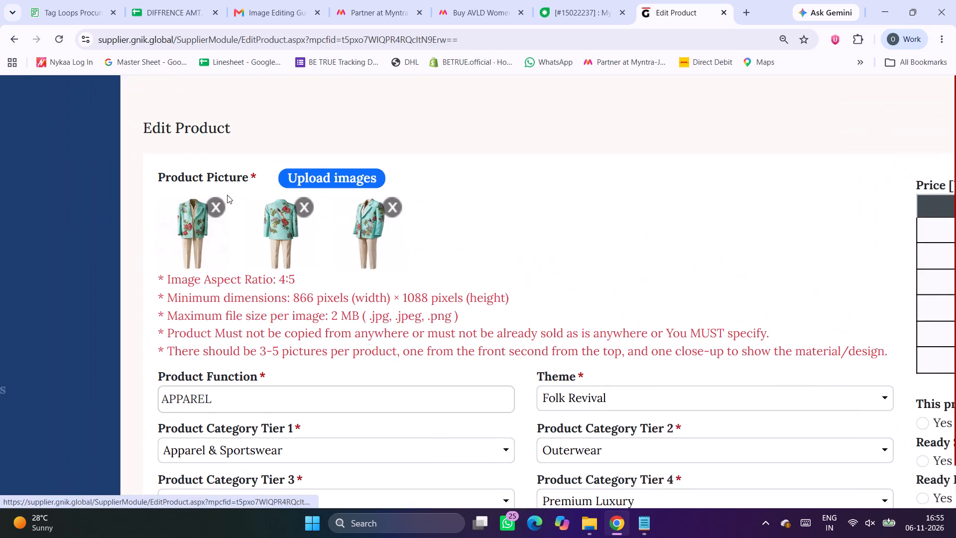
{"action": "left_click", "coordinate": [312, 208]}
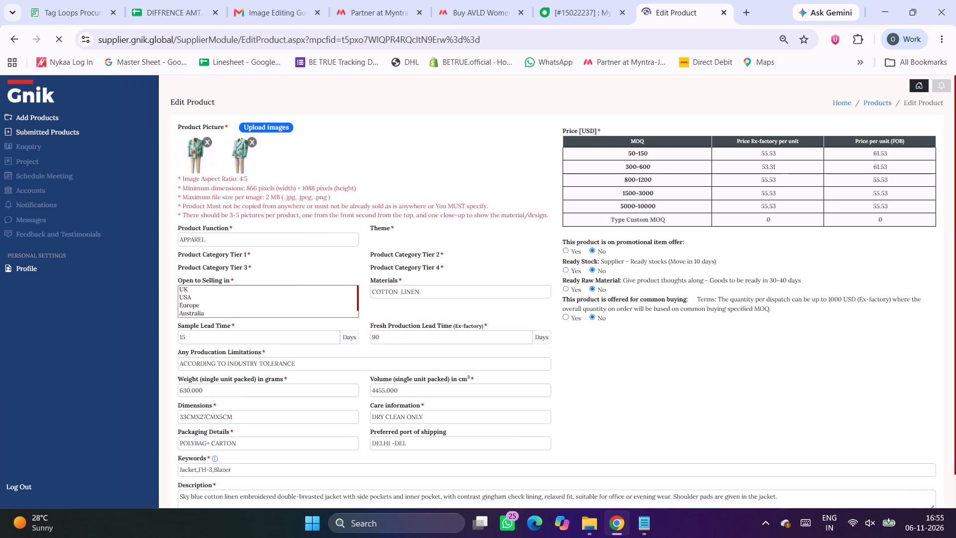
{"action": "left_click", "coordinate": [252, 145]}
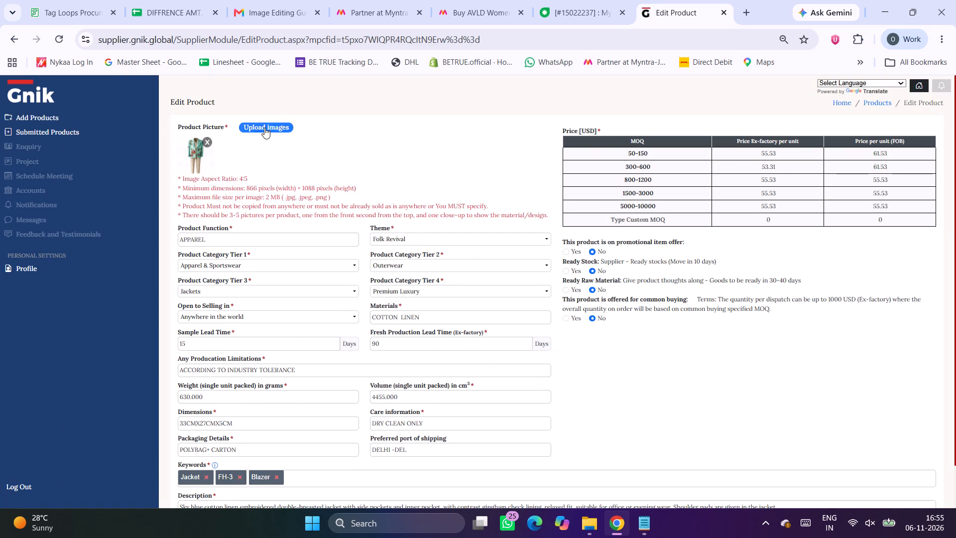
Upload Copy of Copy of 09_jacket_back from folder 09 to P-AS-PL-13/1, viewing the files as extra large icons.
{"action": "left_click", "coordinate": [264, 128]}
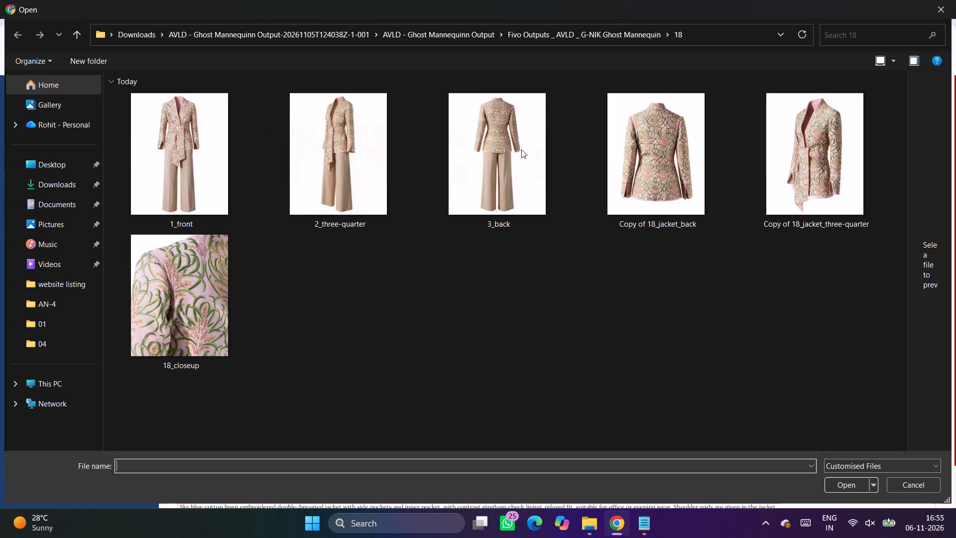
{"action": "left_click", "coordinate": [595, 34]}
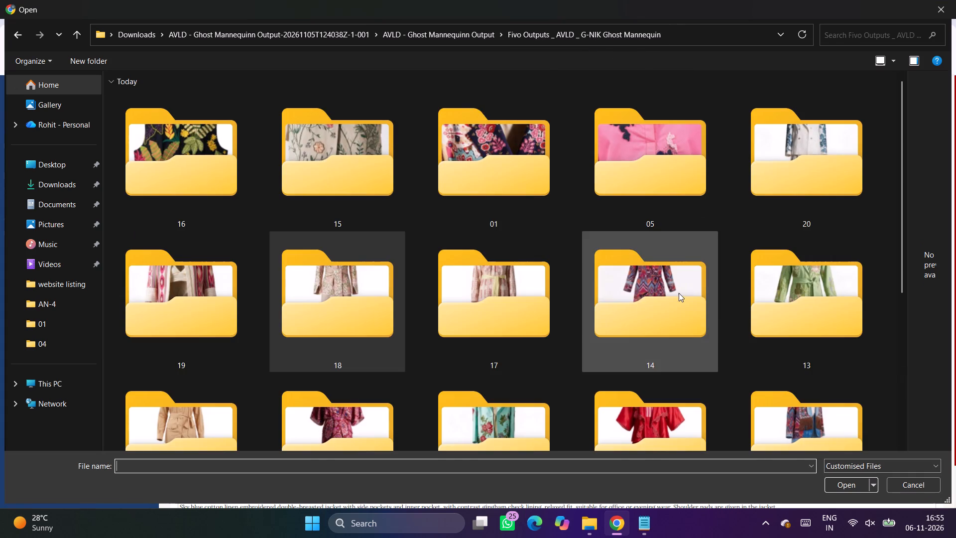
{"action": "scroll", "coordinate": [679, 293], "scroll_direction": "down", "scroll_amount": 1}
{"action": "double_click", "coordinate": [521, 117]}
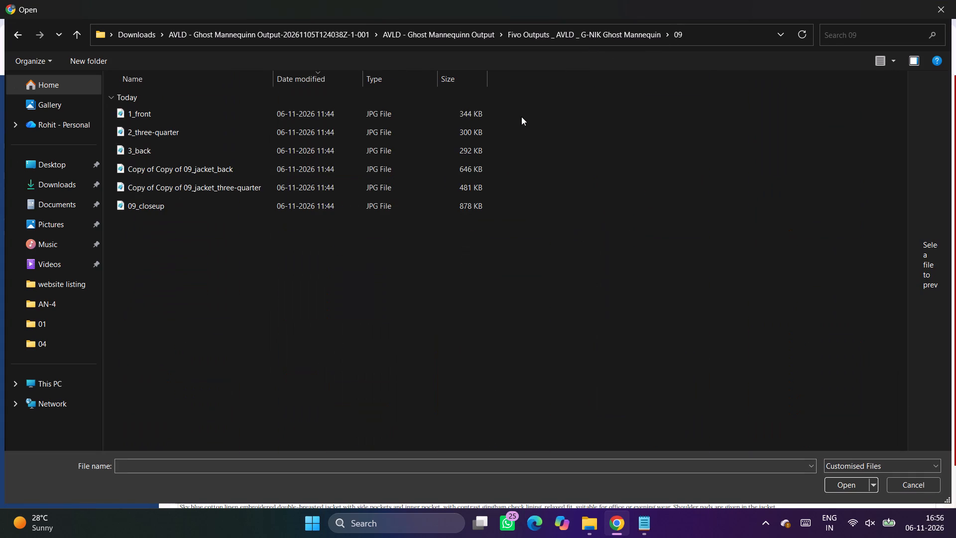
{"action": "left_click", "coordinate": [892, 59]}
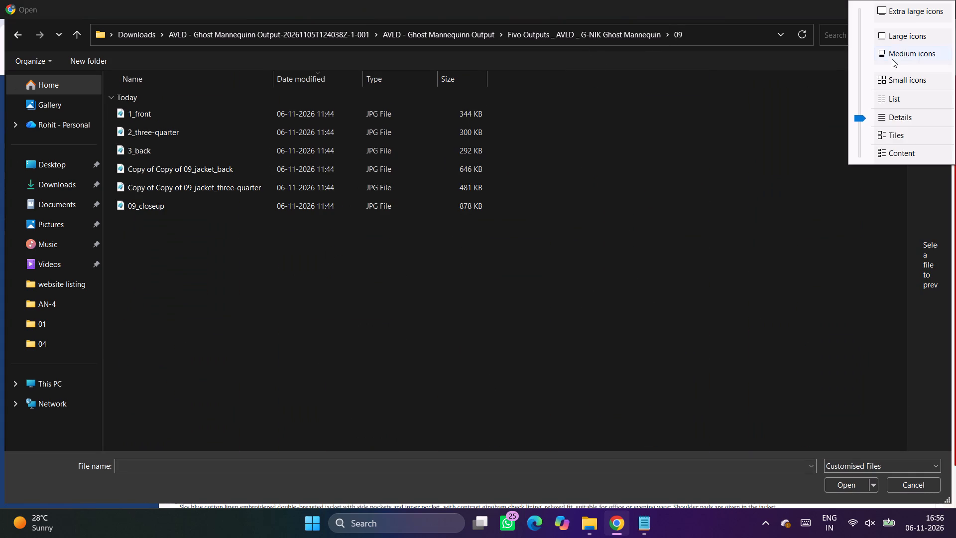
{"action": "left_click", "coordinate": [918, 17]}
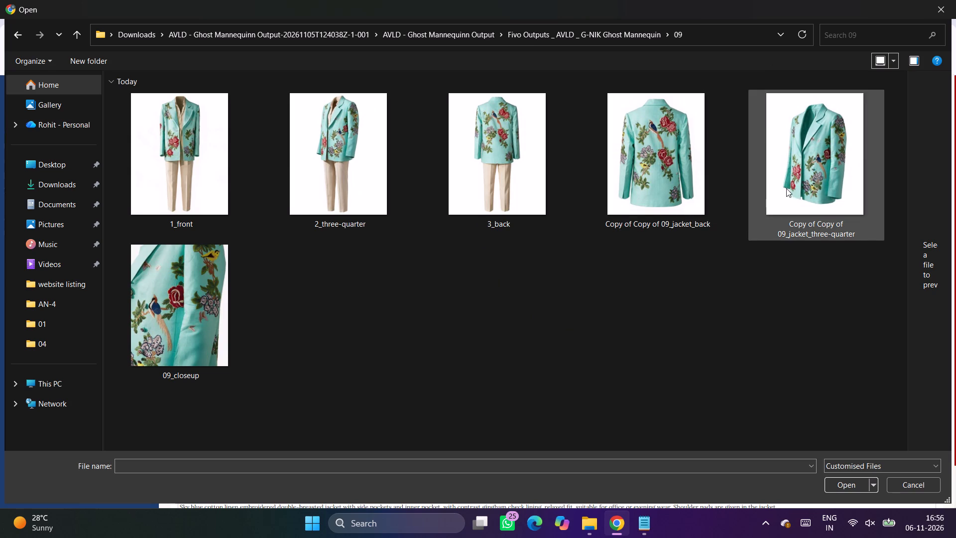
{"action": "double_click", "coordinate": [671, 182]}
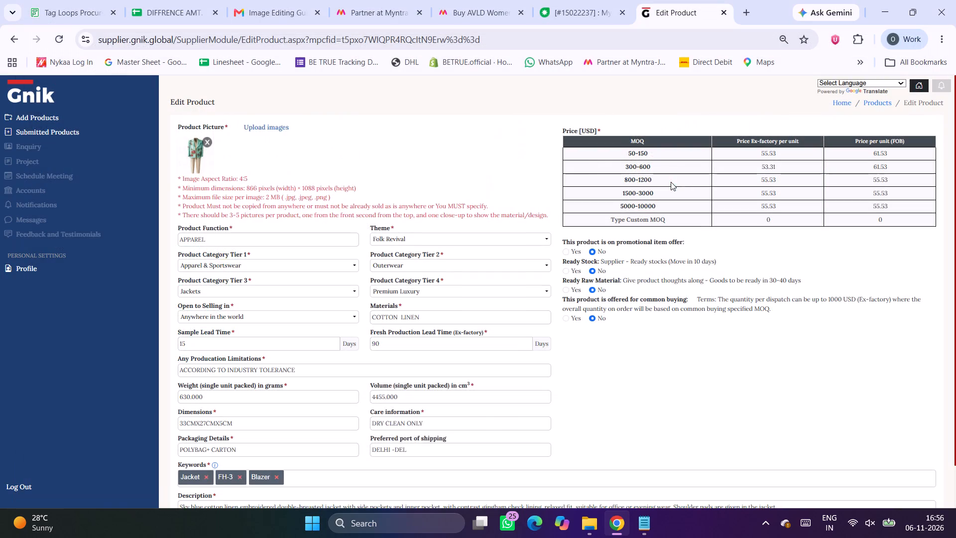
Add Copy of Copy of 09_jacket_three-quarter and 09_closeup from folder 09 to the P-AS-PL-13/1 product pictures.
{"action": "left_click", "coordinate": [284, 125]}
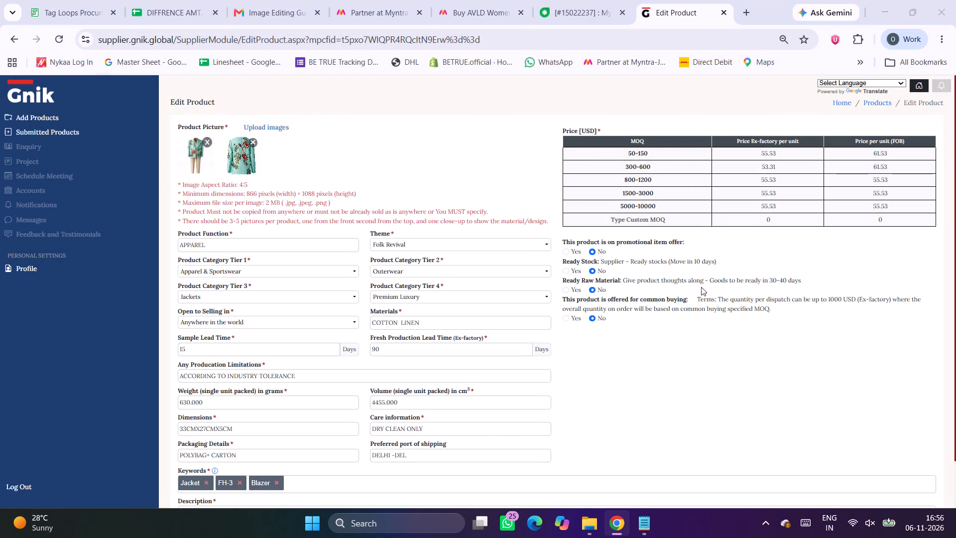
{"action": "double_click", "coordinate": [868, 190]}
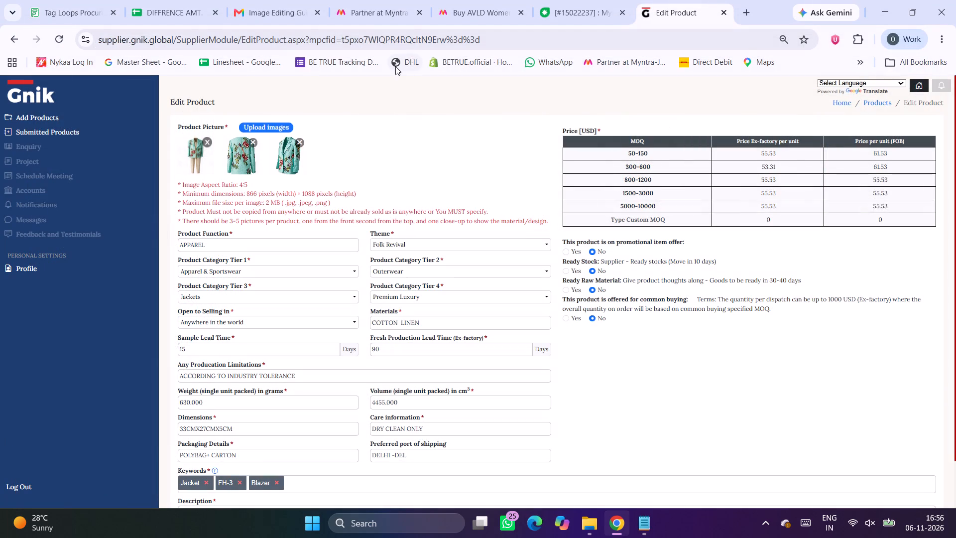
{"action": "left_click", "coordinate": [261, 126]}
{"action": "scroll", "coordinate": [684, 267], "scroll_direction": "down", "scroll_amount": 15}
{"action": "double_click", "coordinate": [181, 336]}
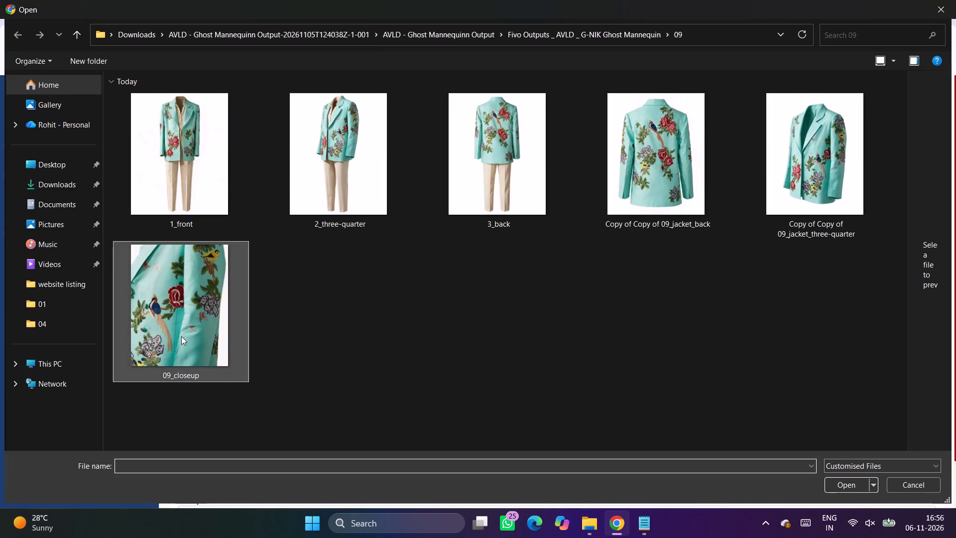
Submit the update of P-AS-PL-13/1 with its new pictures.
{"action": "scroll", "coordinate": [475, 330], "scroll_direction": "down", "scroll_amount": 7}
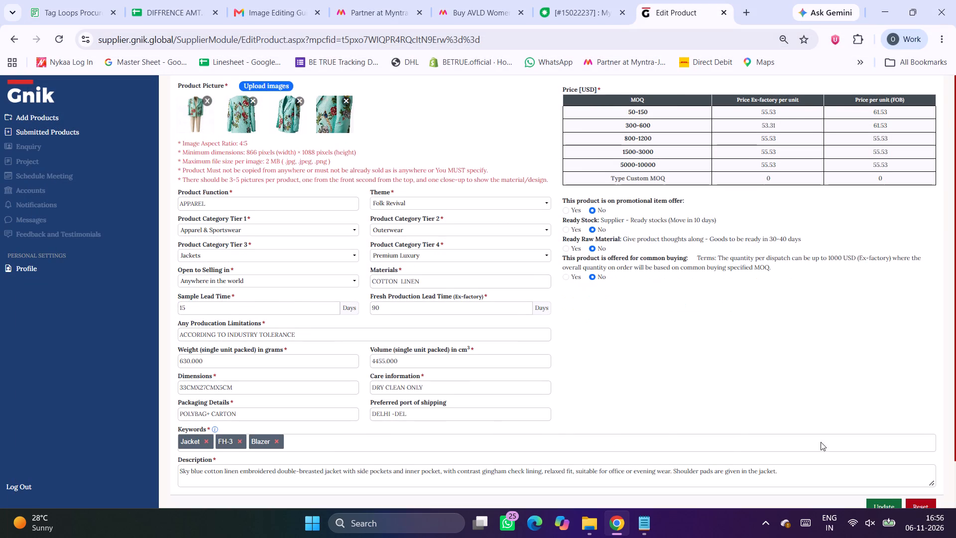
{"action": "left_click", "coordinate": [888, 490]}
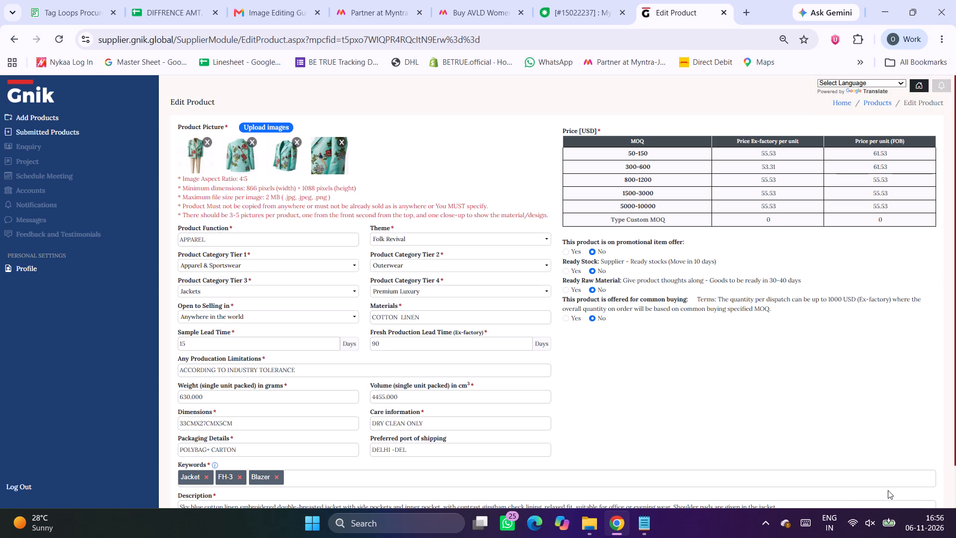
Return to the submitted products and open P-AS-PL-21/1, the product with the missing thumbnail, for editing.
{"action": "left_click", "coordinate": [37, 135]}
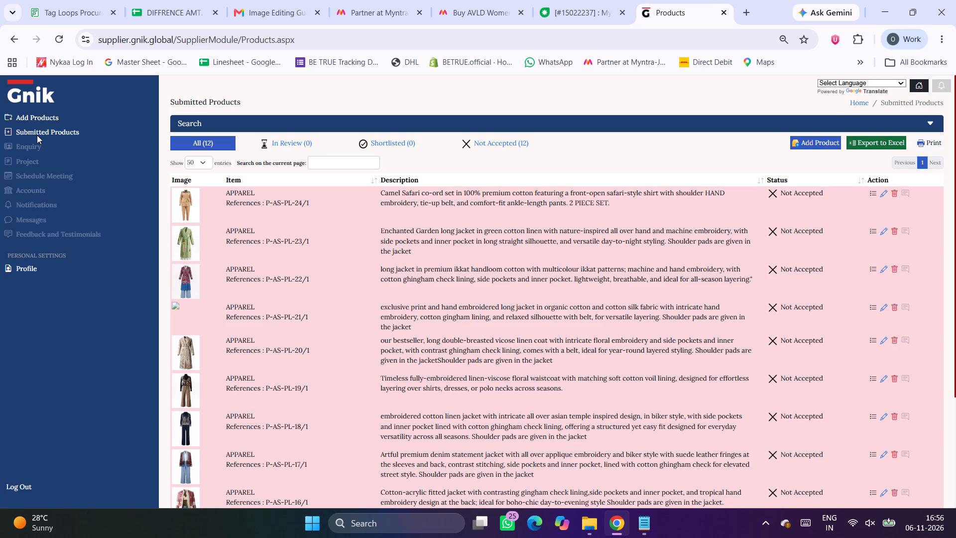
{"action": "left_click", "coordinate": [886, 308]}
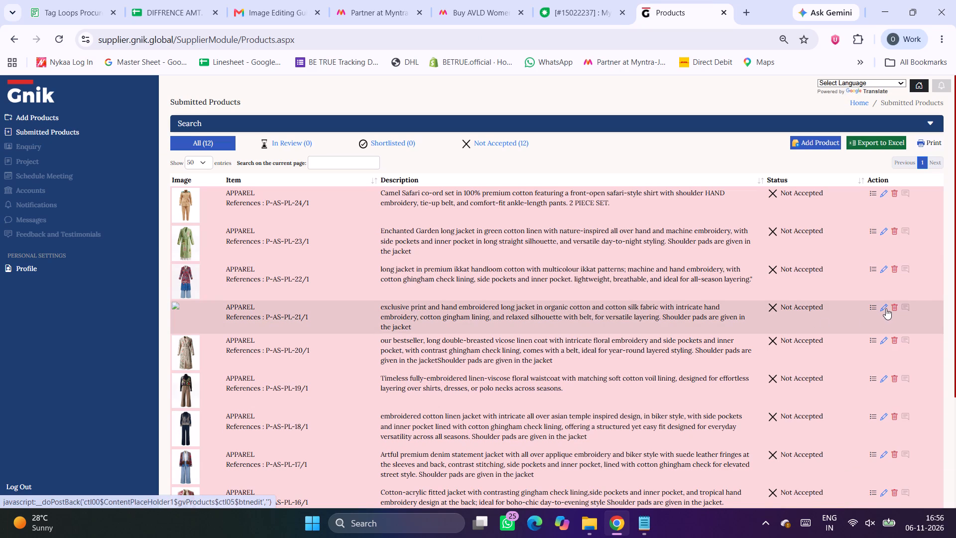
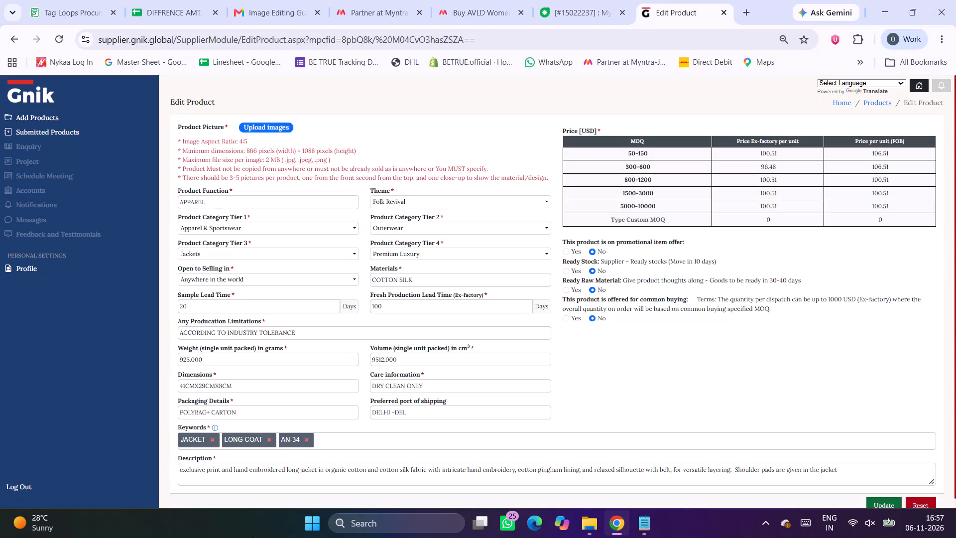
Compare the P-AS-PL-21/1 product details with the local G-NIK Ghost Mannequin folders, checking Side and Back Views and folder 01 for matching images.
{"action": "scroll", "coordinate": [378, 414], "scroll_direction": "down", "scroll_amount": 2}
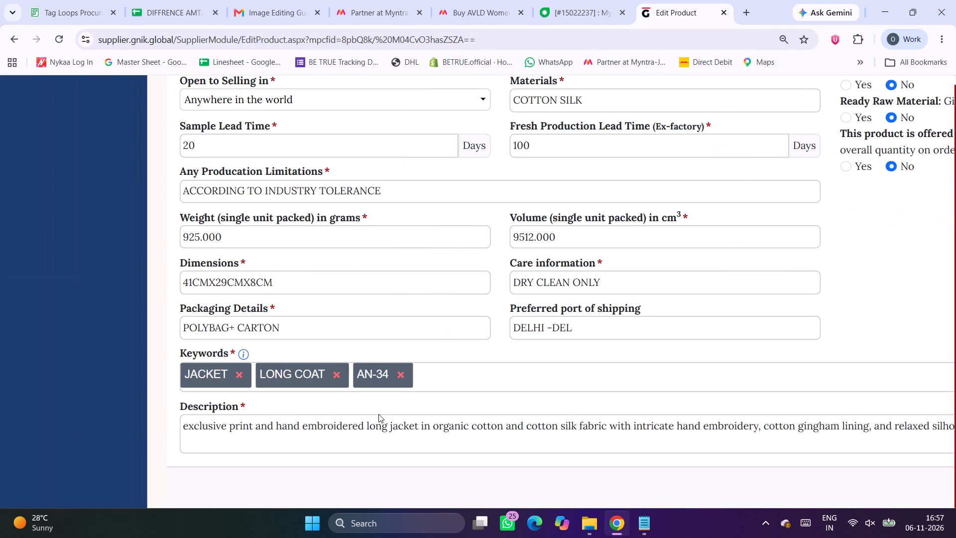
{"action": "scroll", "coordinate": [378, 414], "scroll_direction": "down", "scroll_amount": 1}
{"action": "left_click", "coordinate": [590, 526]}
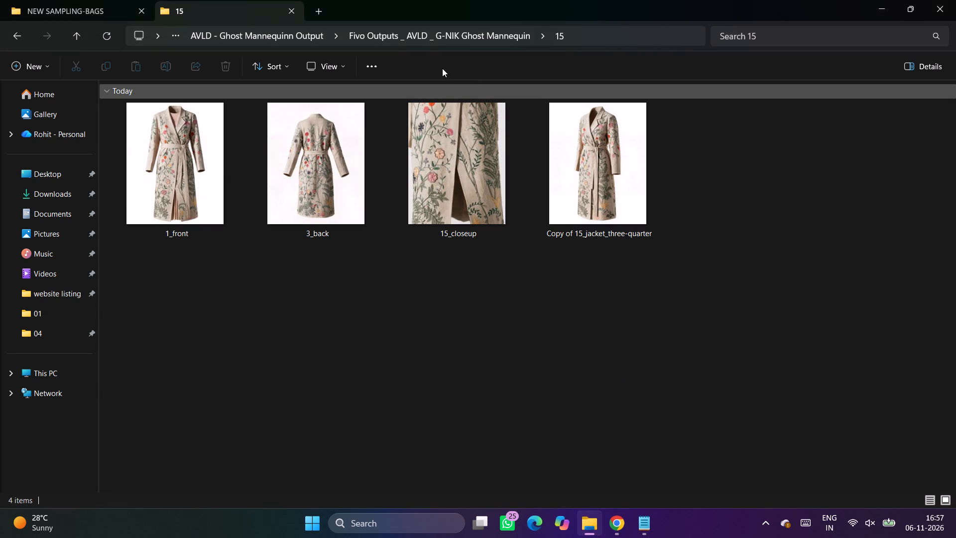
{"action": "left_click", "coordinate": [460, 38]}
{"action": "scroll", "coordinate": [787, 353], "scroll_direction": "down", "scroll_amount": 1}
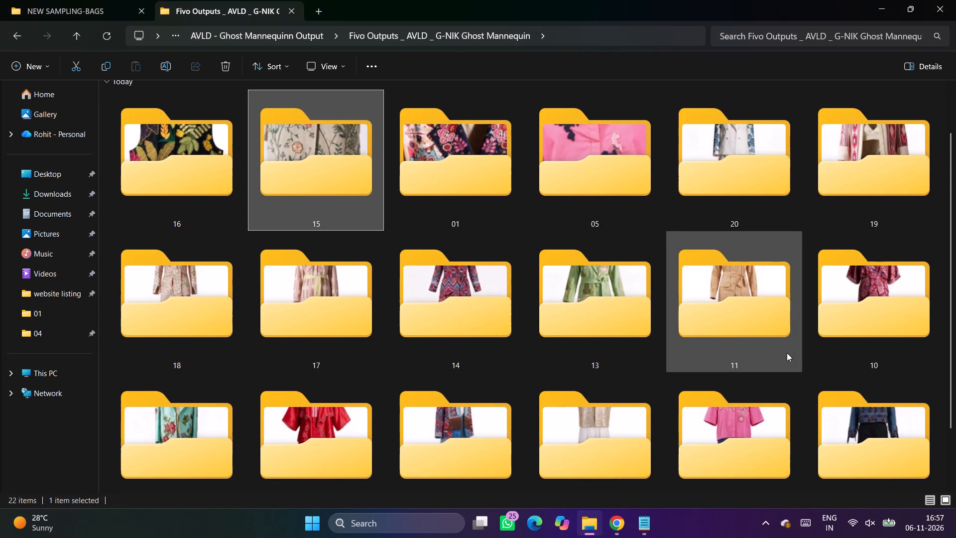
{"action": "scroll", "coordinate": [787, 353], "scroll_direction": "down", "scroll_amount": 2}
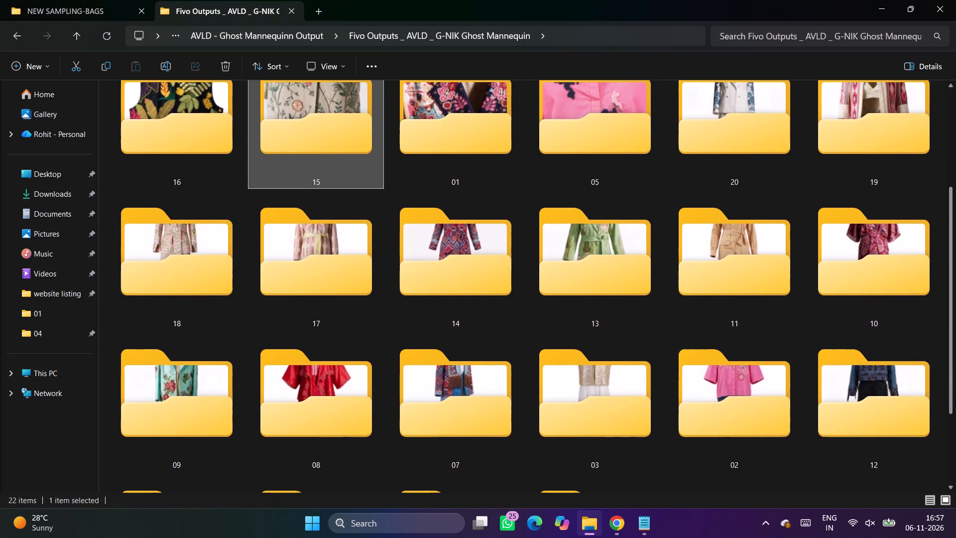
{"action": "scroll", "coordinate": [955, 400], "scroll_direction": "down", "scroll_amount": 1}
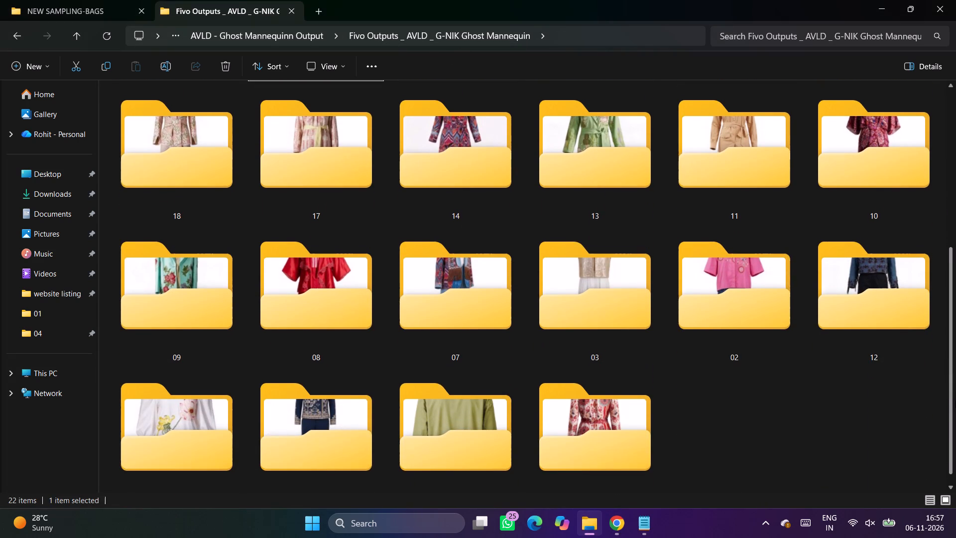
{"action": "scroll", "coordinate": [955, 400], "scroll_direction": "down", "scroll_amount": 1}
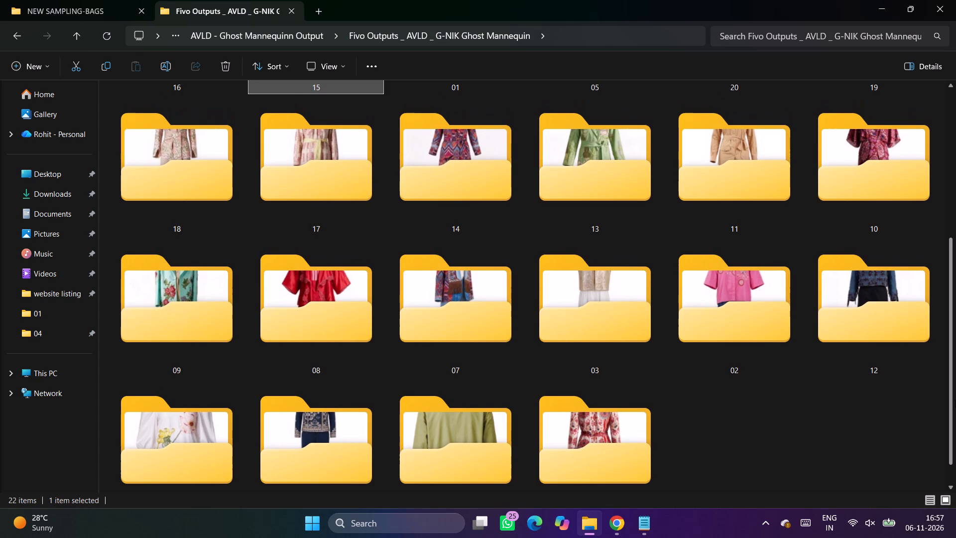
{"action": "double_click", "coordinate": [625, 492]}
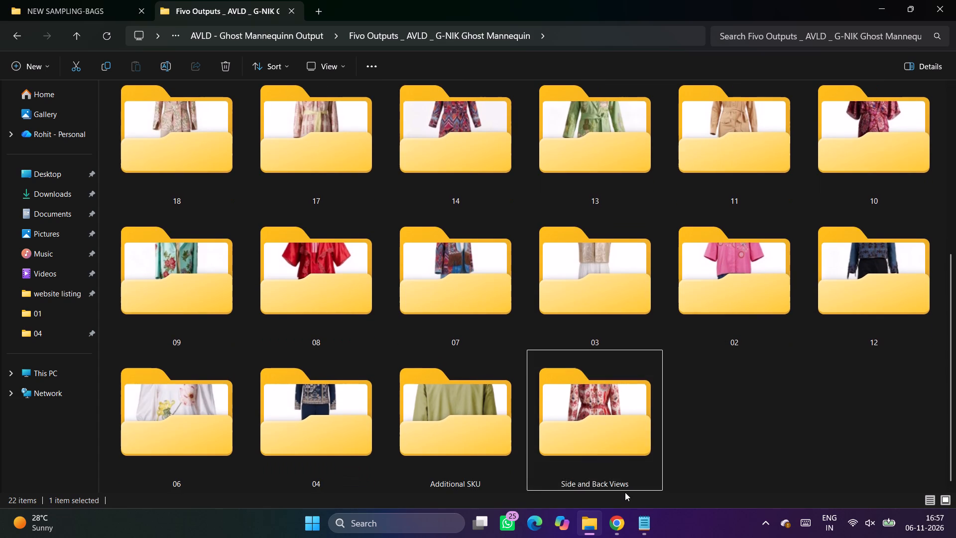
{"action": "double_click", "coordinate": [629, 416]}
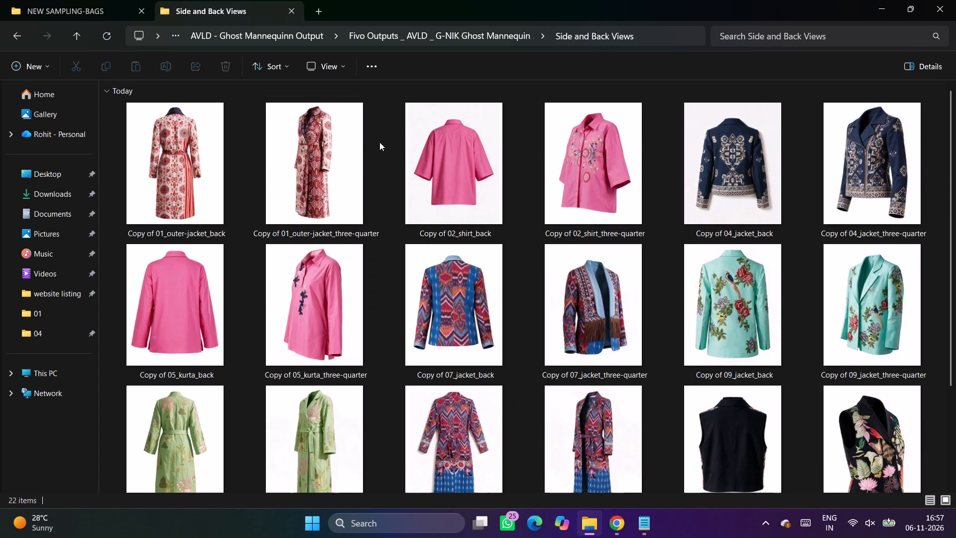
{"action": "left_click", "coordinate": [21, 37]}
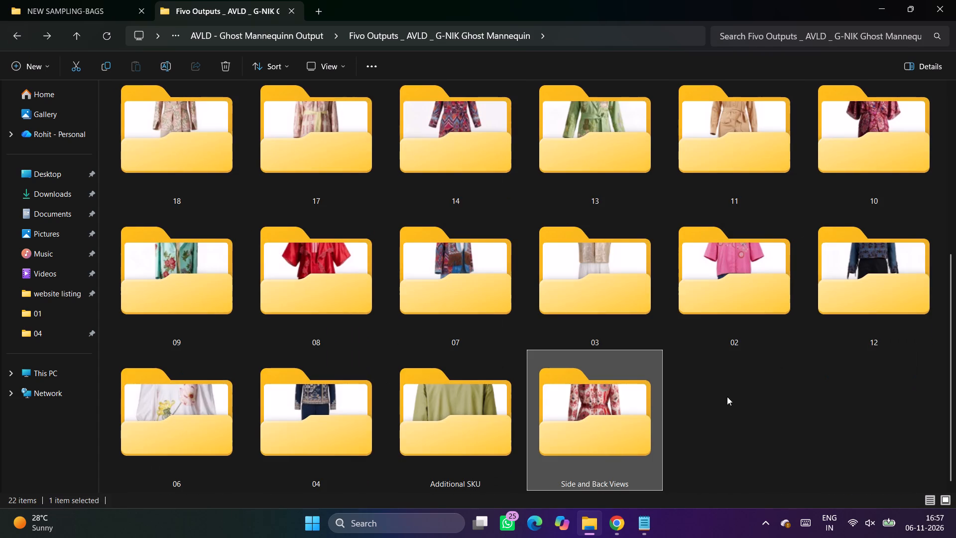
{"action": "scroll", "coordinate": [739, 391], "scroll_direction": "up", "scroll_amount": 2}
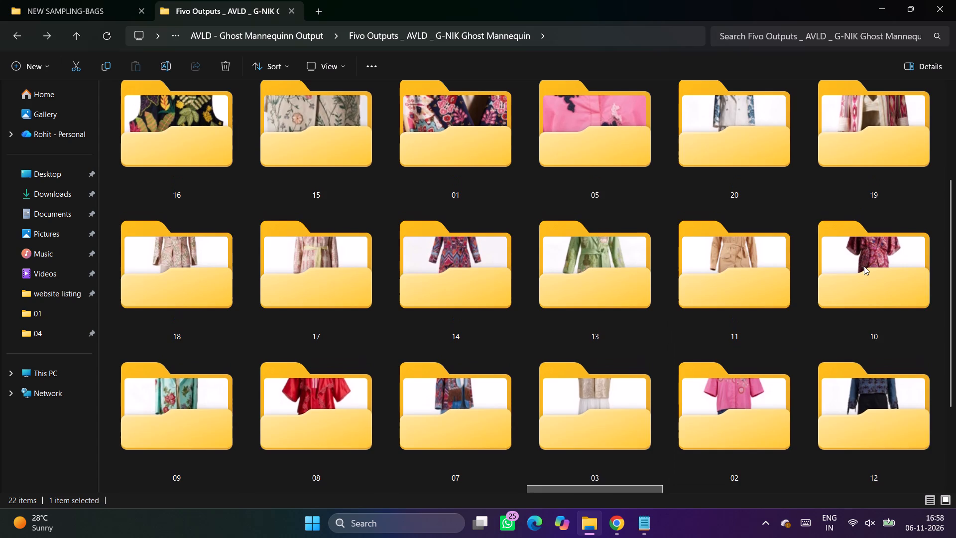
{"action": "scroll", "coordinate": [864, 266], "scroll_direction": "up", "scroll_amount": 5}
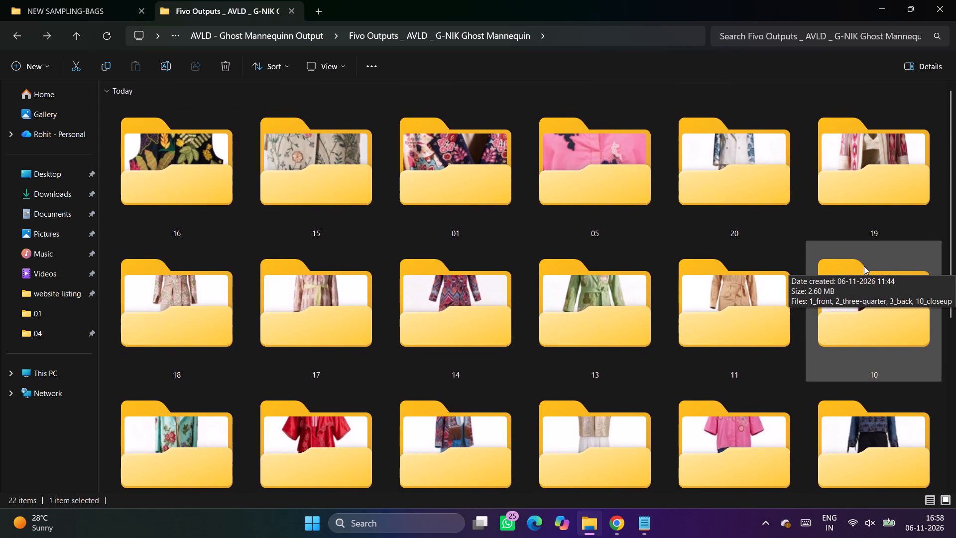
{"action": "double_click", "coordinate": [471, 171]}
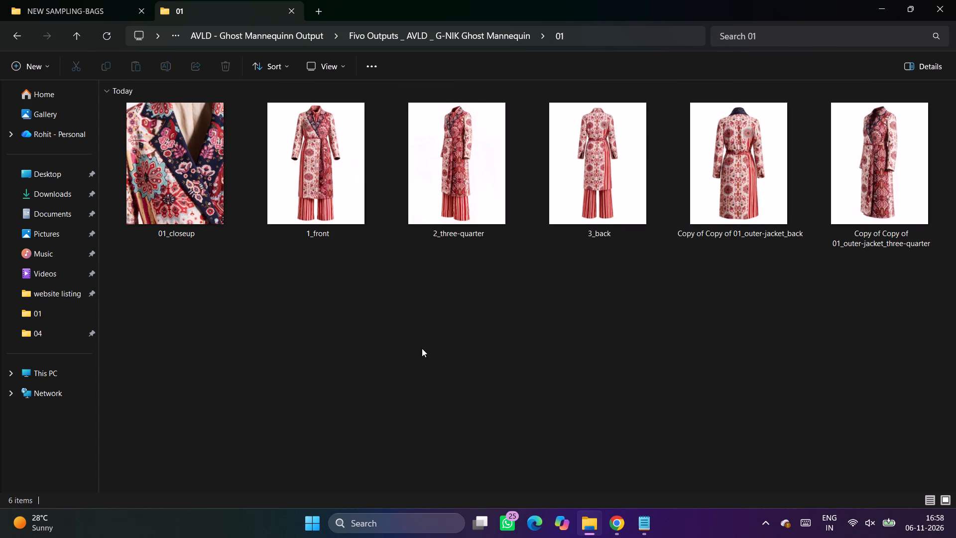
{"action": "left_click", "coordinate": [10, 36]}
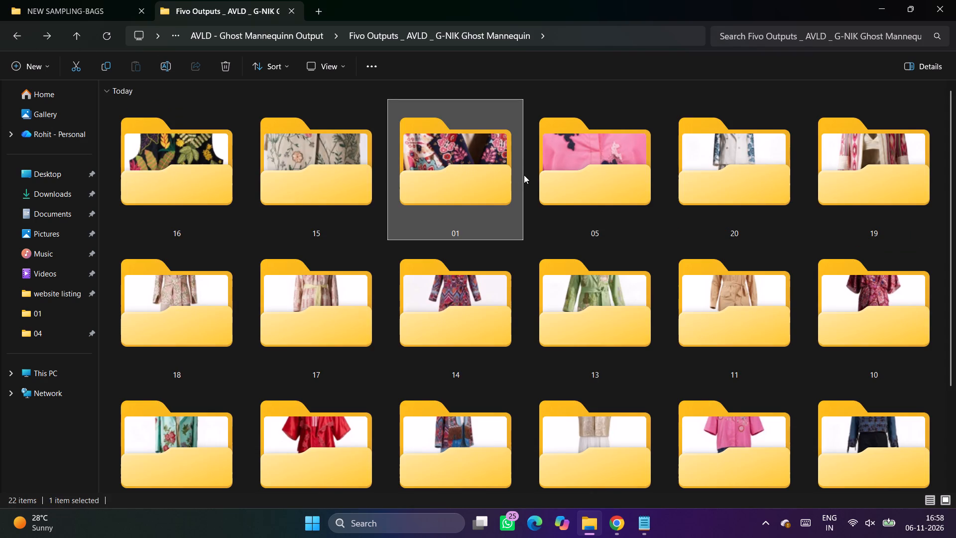
{"action": "double_click", "coordinate": [474, 174]}
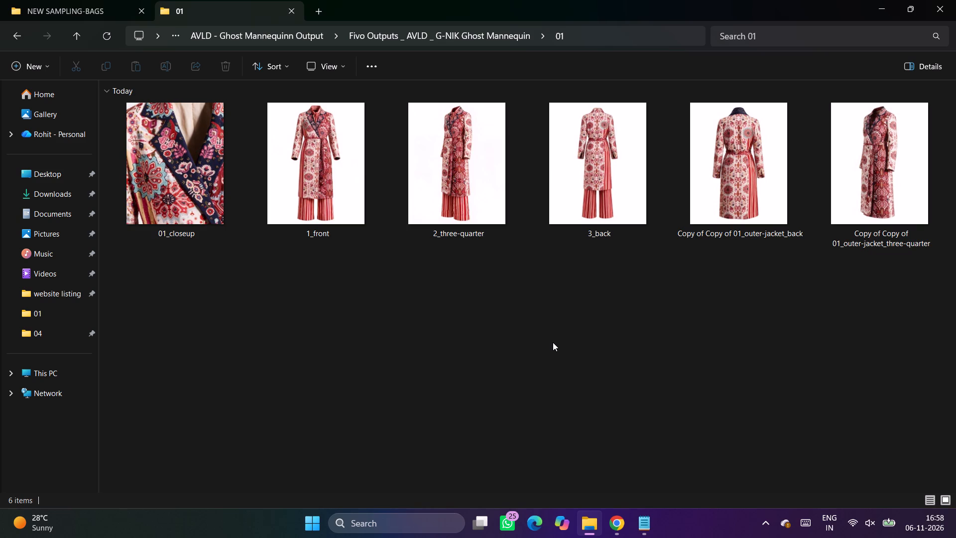
Go back to the supplier portal's submitted products, check the P-AS-PL-21/1 entry and reopen it for editing.
{"action": "left_click", "coordinate": [617, 532]}
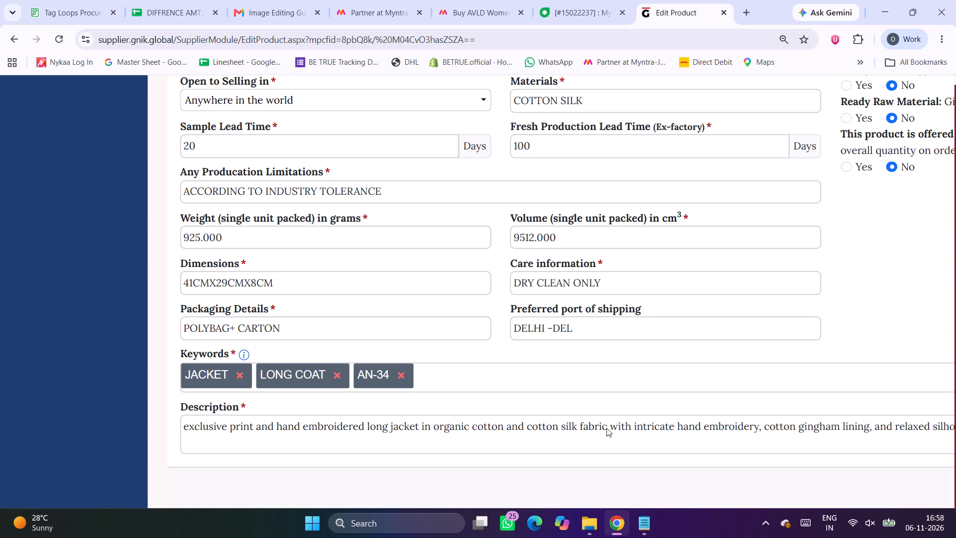
{"action": "scroll", "coordinate": [462, 306], "scroll_direction": "up", "scroll_amount": 8}
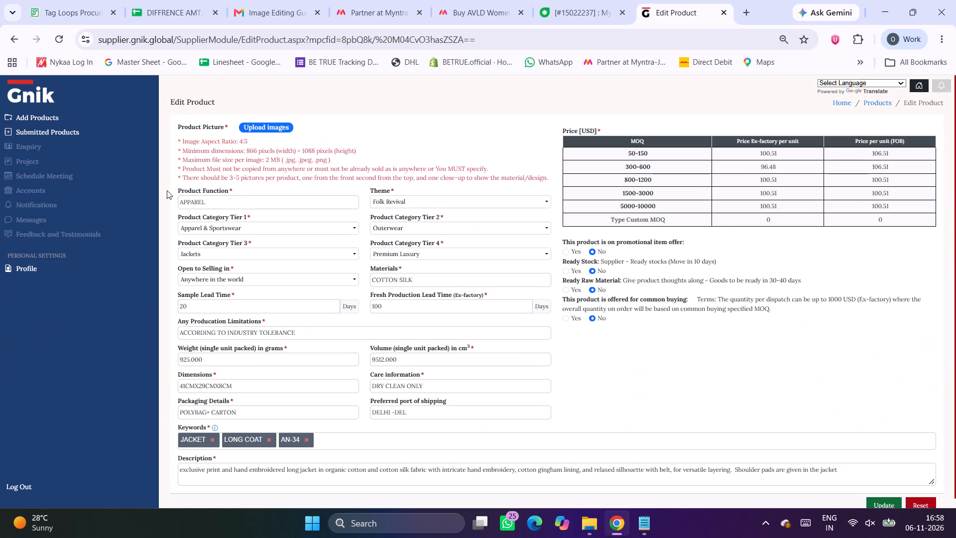
{"action": "double_click", "coordinate": [40, 130]}
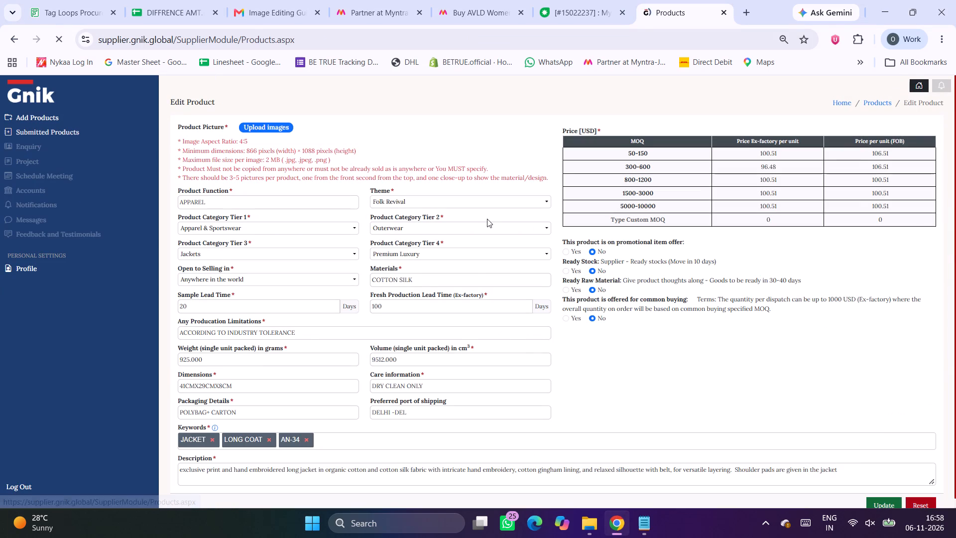
{"action": "scroll", "coordinate": [393, 385], "scroll_direction": "down", "scroll_amount": 5}
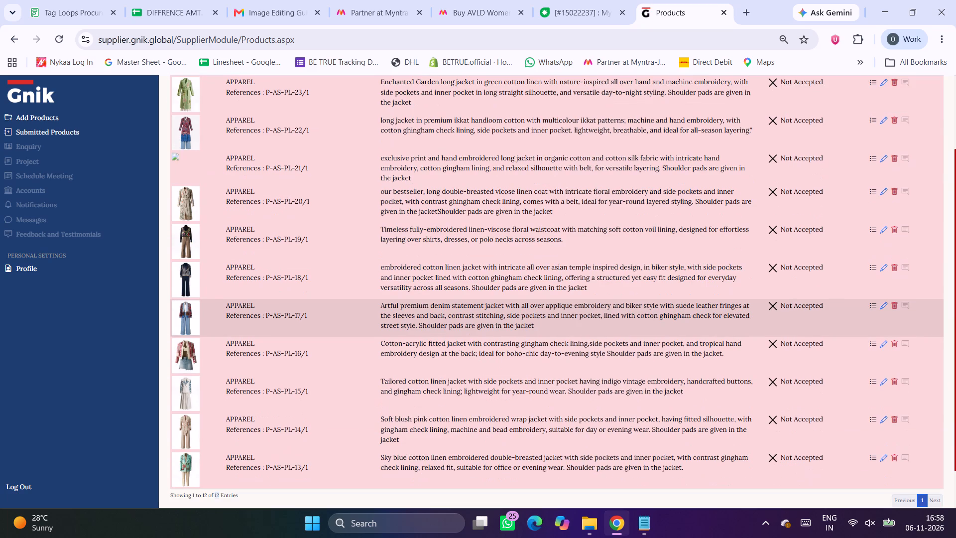
{"action": "scroll", "coordinate": [393, 385], "scroll_direction": "down", "scroll_amount": 1}
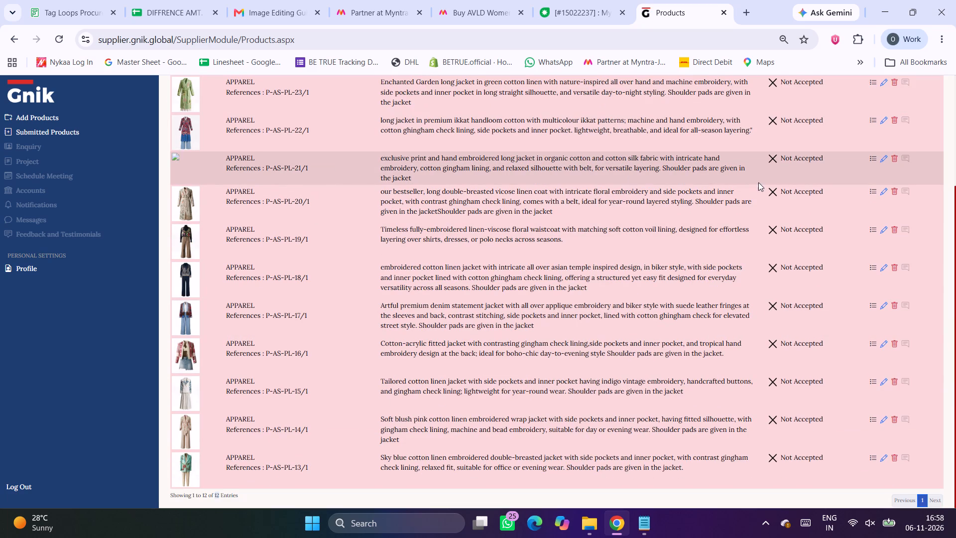
{"action": "left_click", "coordinate": [883, 158]}
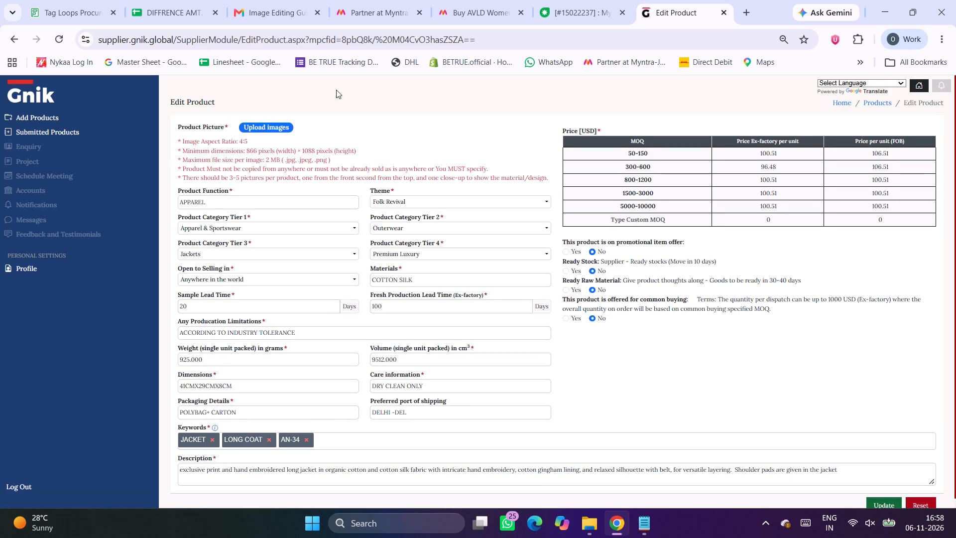
Upload 1_front from folder 01 of the G-NIK Ghost Mannequin outputs as a product picture for P-AS-PL-21/1.
{"action": "left_click", "coordinate": [253, 129]}
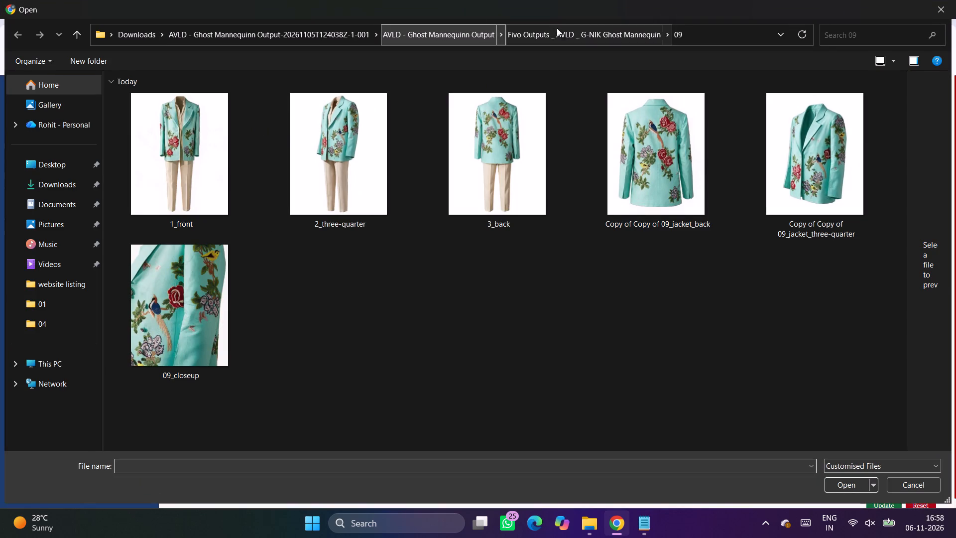
{"action": "left_click", "coordinate": [558, 28]}
{"action": "scroll", "coordinate": [536, 136], "scroll_direction": "up", "scroll_amount": 2}
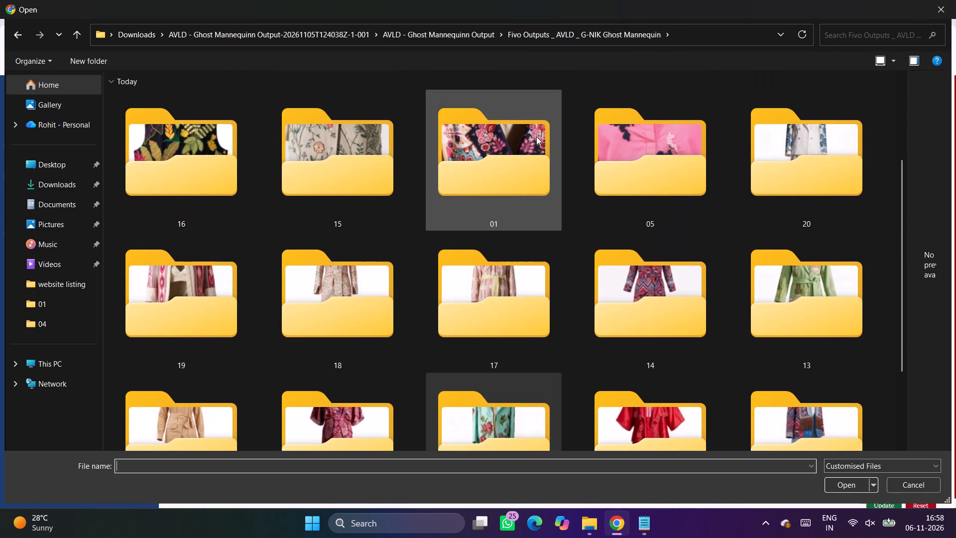
{"action": "double_click", "coordinate": [510, 175]}
{"action": "left_click", "coordinate": [196, 153]}
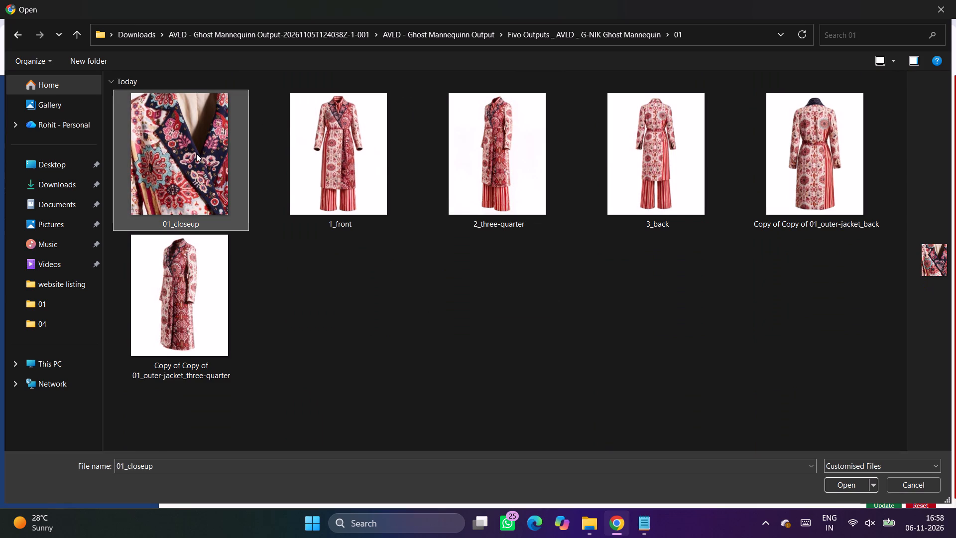
{"action": "double_click", "coordinate": [330, 186]}
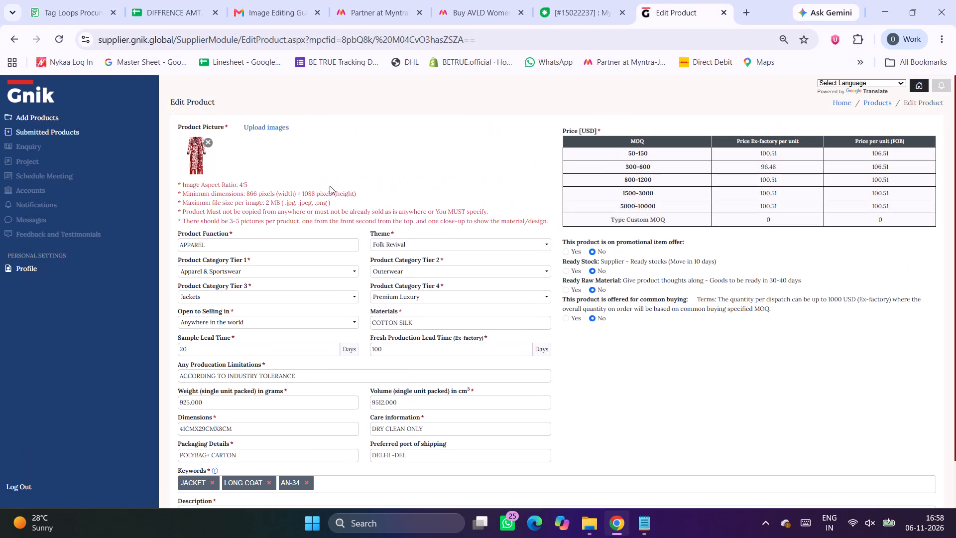
Add Copy of Copy of 01_outer-jacket_back, Copy of Copy of 01_outer-jacket_three-quarter and 01_closeup from folder 01 to the P-AS-PL-21/1 product pictures.
{"action": "left_click", "coordinate": [287, 126]}
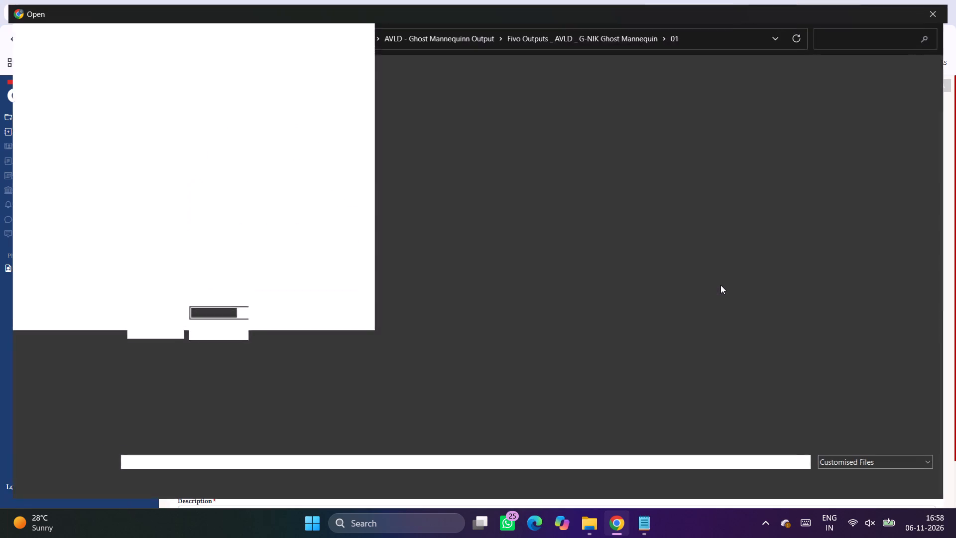
{"action": "double_click", "coordinate": [818, 158]}
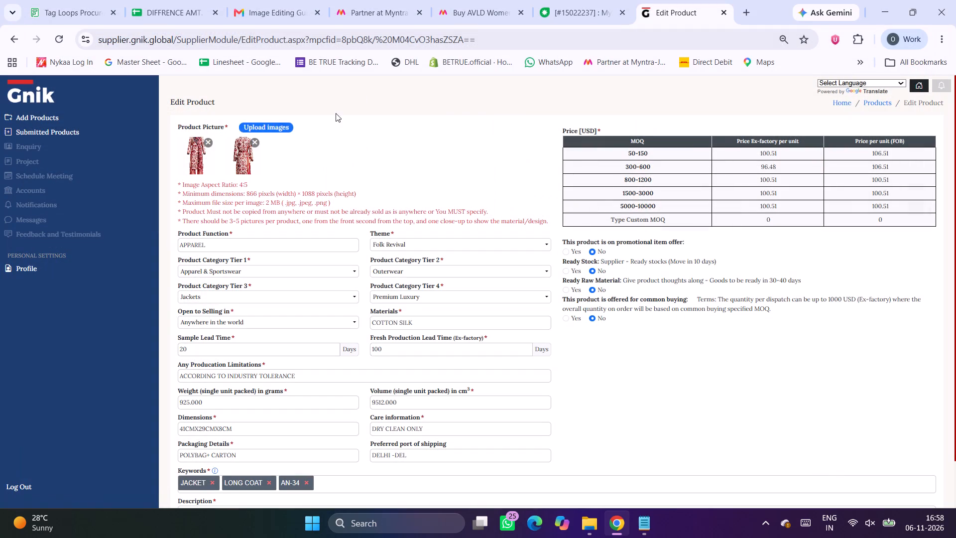
{"action": "left_click", "coordinate": [284, 129]}
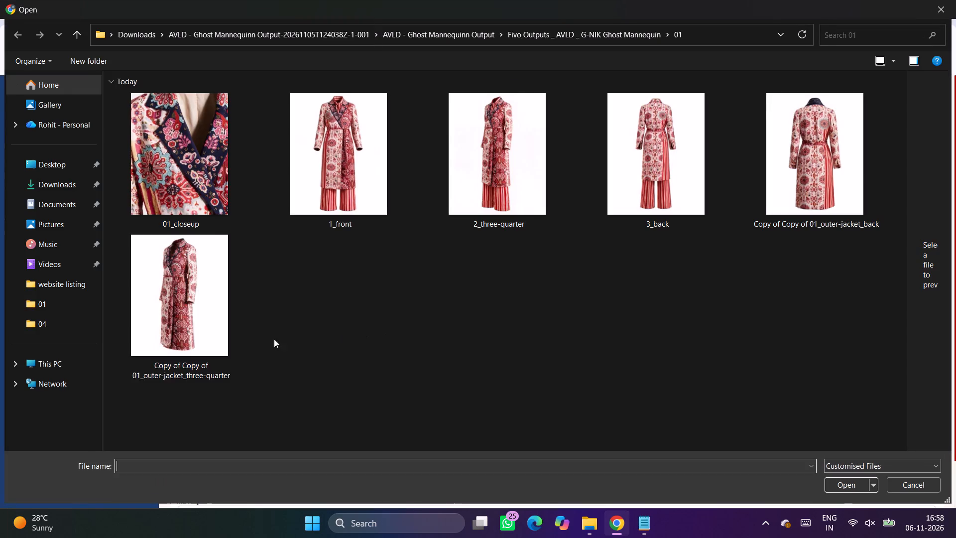
{"action": "double_click", "coordinate": [172, 326]}
{"action": "left_click", "coordinate": [260, 126]}
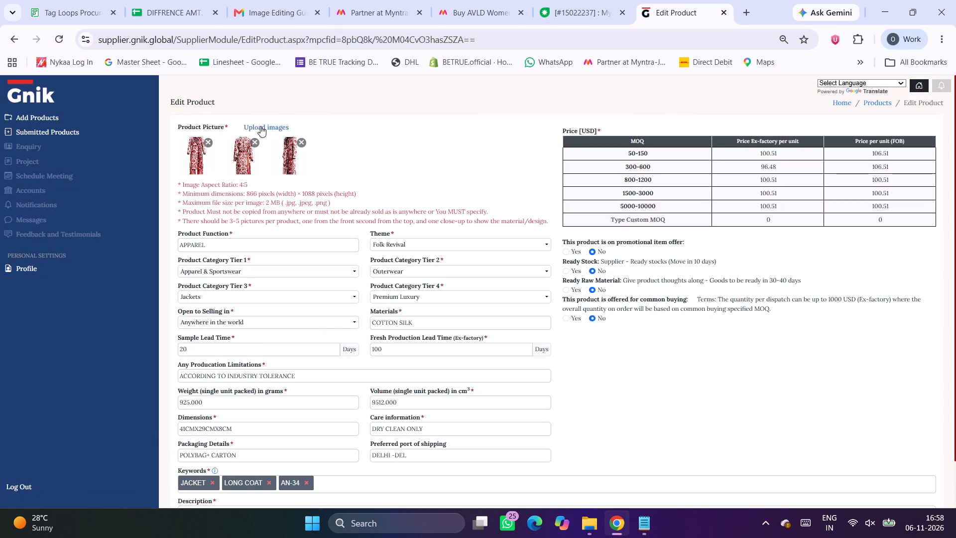
{"action": "double_click", "coordinate": [222, 147]}
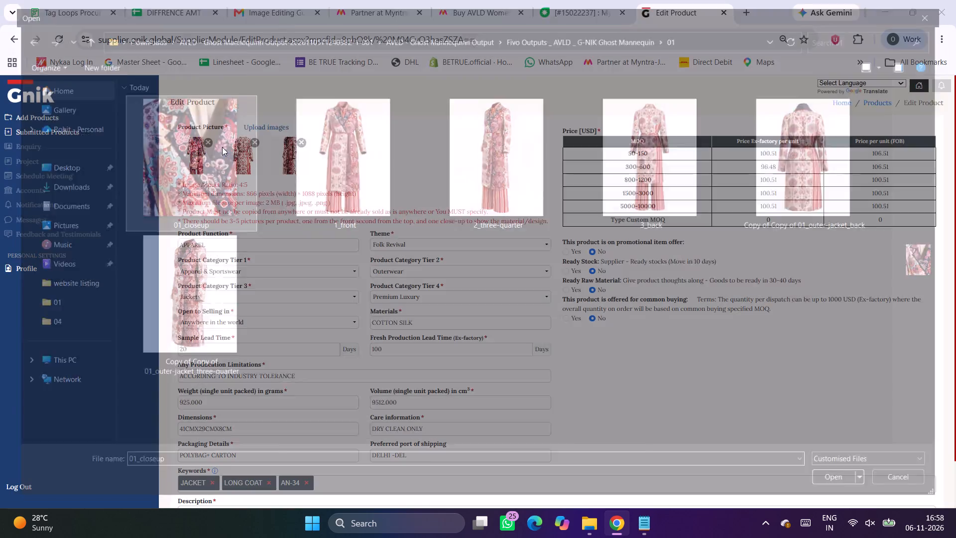
Submit the update of P-AS-PL-21/1 with its new pictures.
{"action": "scroll", "coordinate": [565, 354], "scroll_direction": "down", "scroll_amount": 7}
{"action": "left_click", "coordinate": [884, 491]}
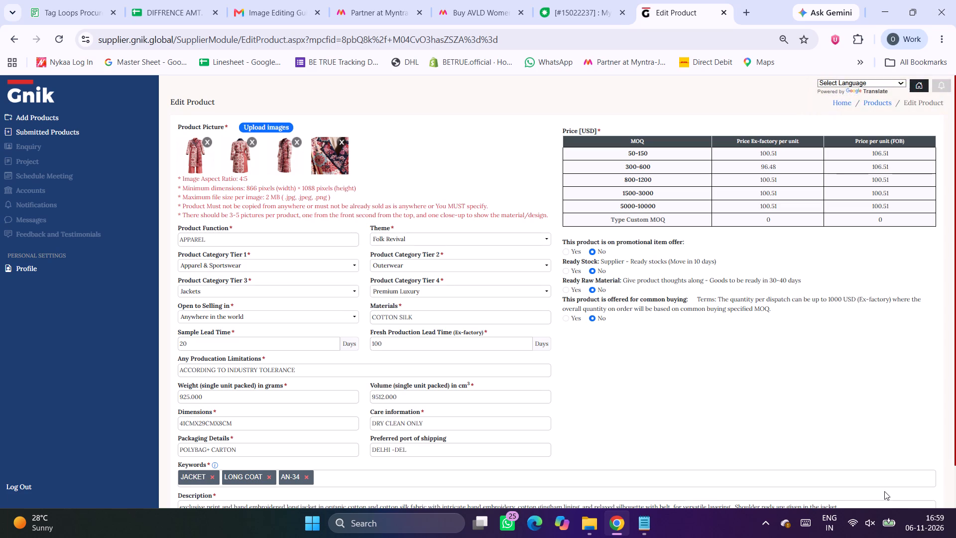
Return to the submitted products list.
{"action": "double_click", "coordinate": [27, 130]}
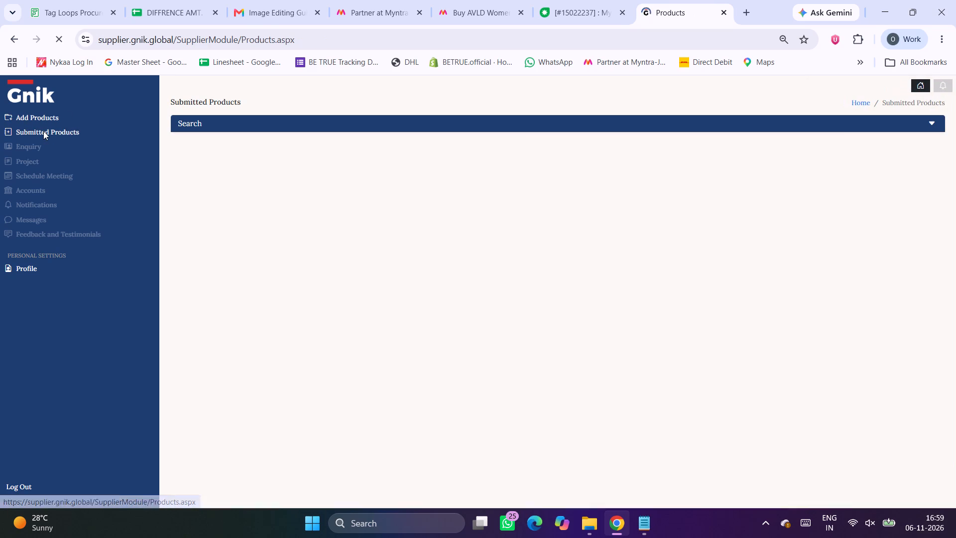